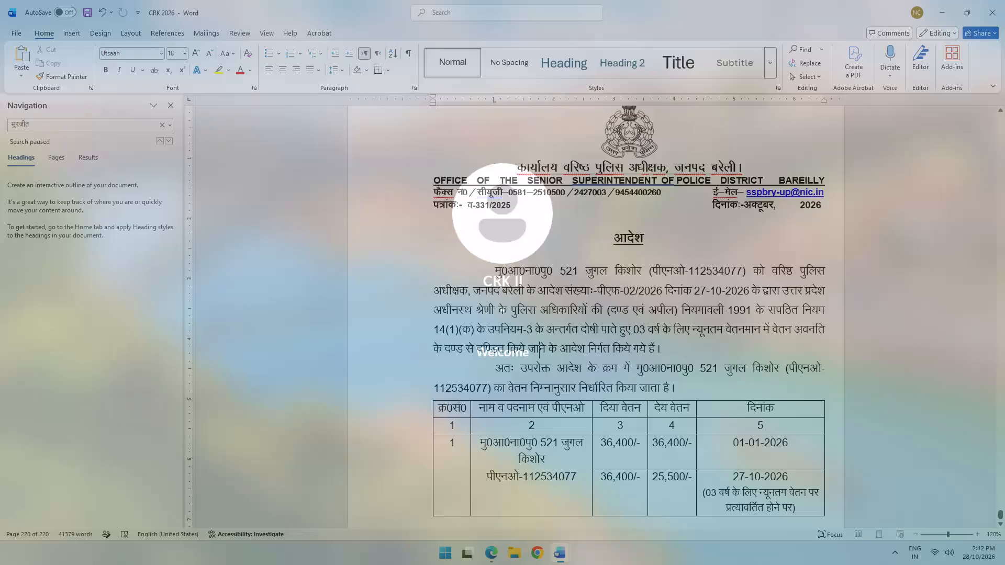
Close the CRK 2026 document, saving its changes in the desktop old pc folder.
{"action": "left_click", "coordinate": [1002, 0]}
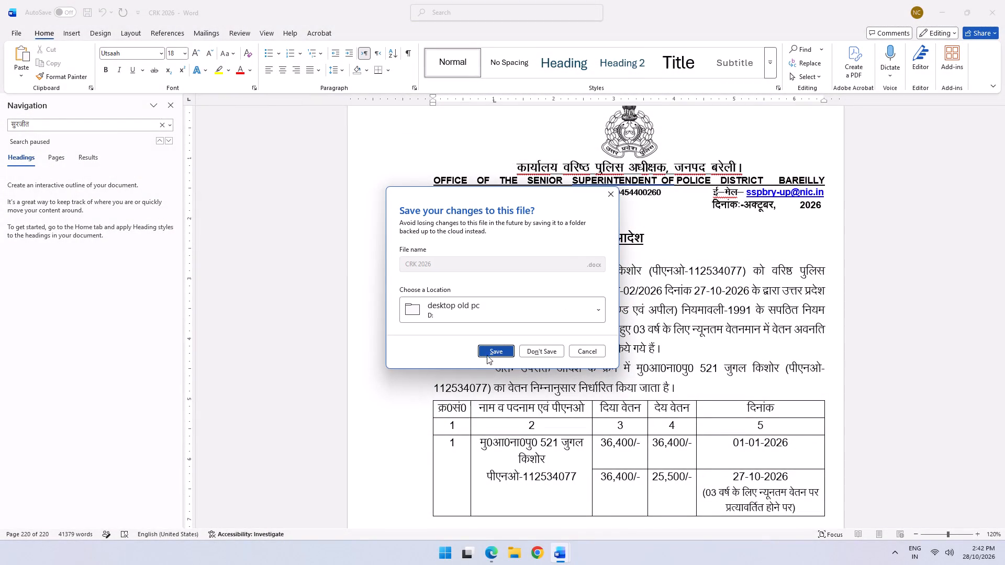
{"action": "left_click", "coordinate": [488, 352]}
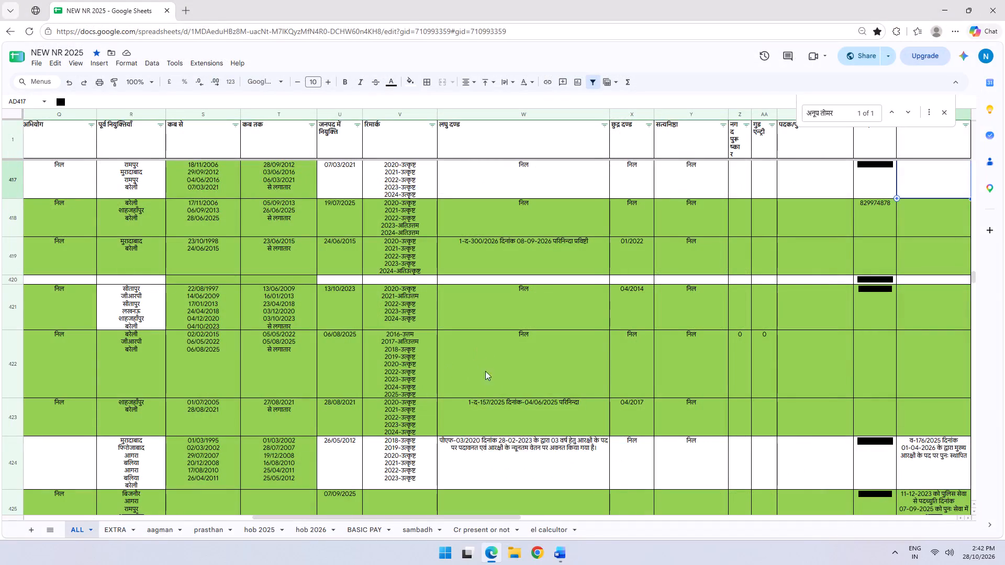
Search the ALL sheet of the NEW NR 2025 spreadsheet in Edge for the head constable's PNO.
{"action": "left_click_drag", "start_coordinate": [489, 513], "coordinate": [410, 530]}
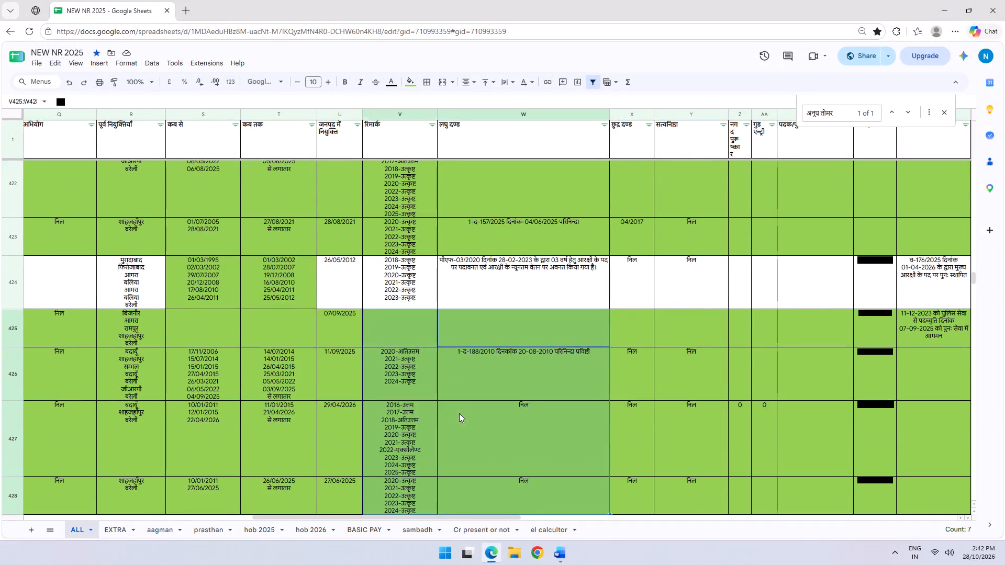
{"action": "left_click", "coordinate": [459, 413]}
{"action": "key", "text": "ctrl+f"}
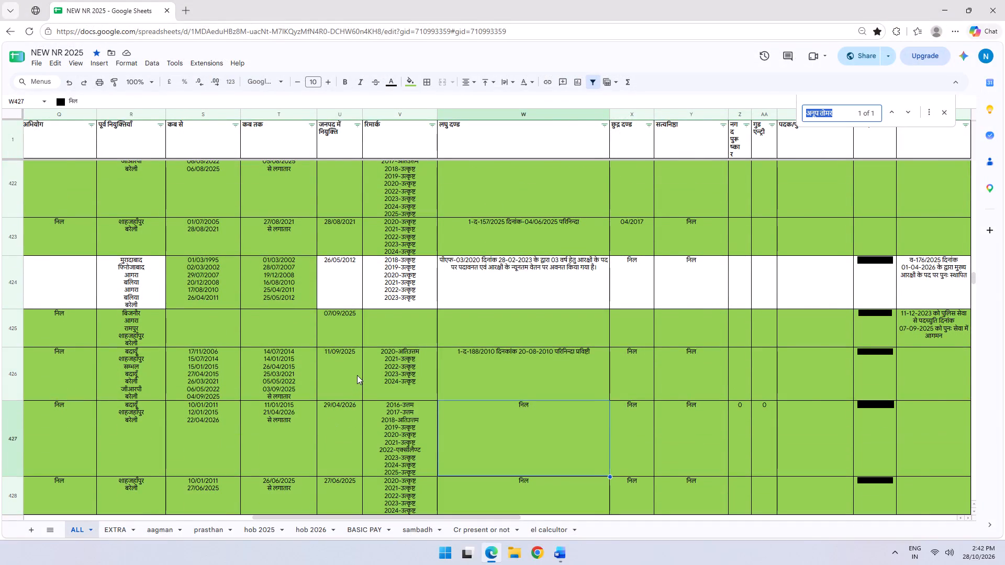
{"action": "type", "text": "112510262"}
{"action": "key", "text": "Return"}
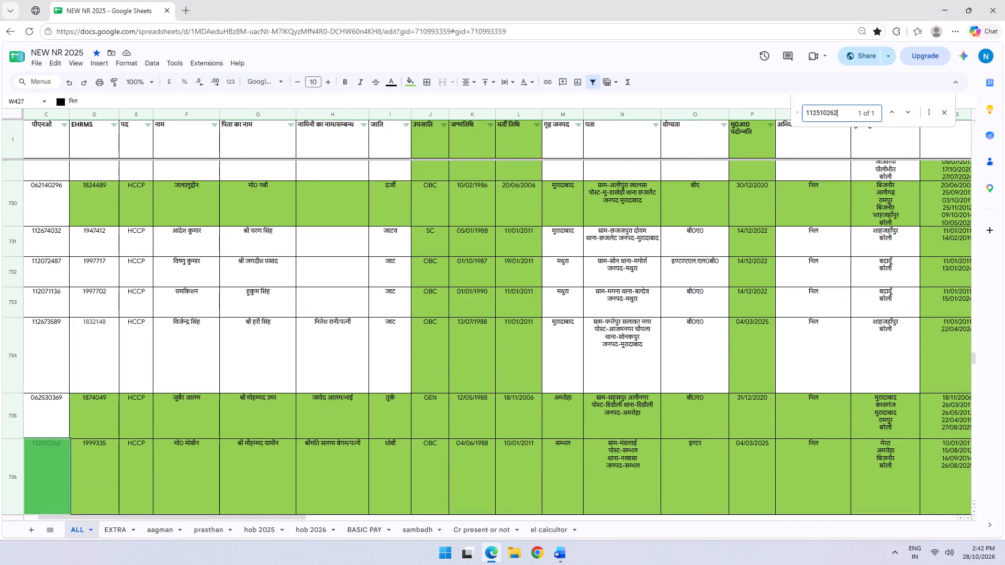
Examine the head constable's record in row 736 across all columns, through punishments, integrity, other details and current posting.
{"action": "left_click", "coordinate": [494, 490]}
{"action": "key", "text": "Escape"}
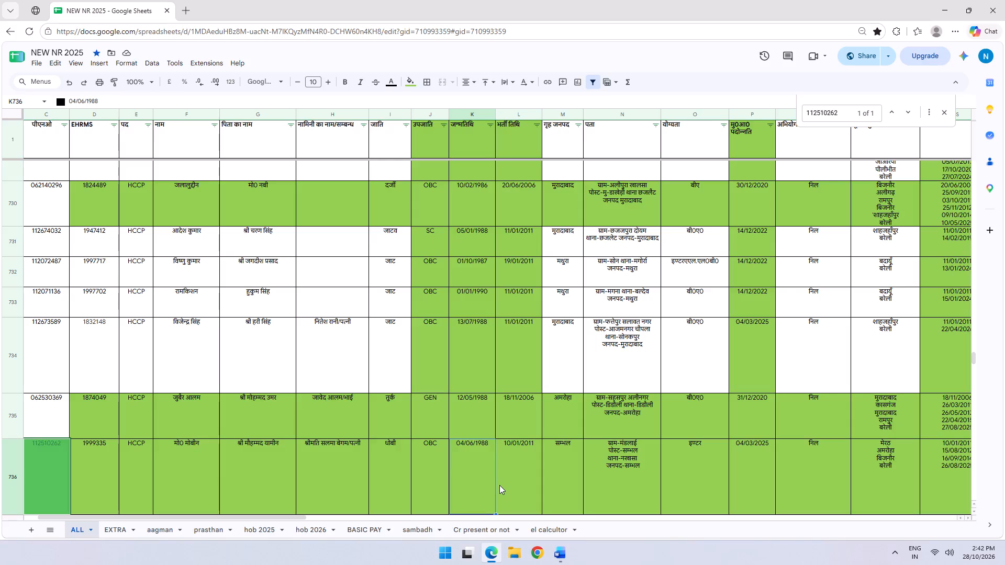
{"action": "key", "text": "Tab"}
{"action": "key", "text": "Tab"}
{"action": "key", "text": "Tab"}
{"action": "key", "text": "Tab"}
{"action": "key", "text": "Tab"}
{"action": "key", "text": "Tab"}
{"action": "key", "text": "Tab"}
{"action": "key", "text": "Tab"}
{"action": "key", "text": "Tab"}
{"action": "key", "text": "Tab"}
{"action": "key", "text": "Tab"}
{"action": "key", "text": "Tab"}
{"action": "key", "text": "Tab"}
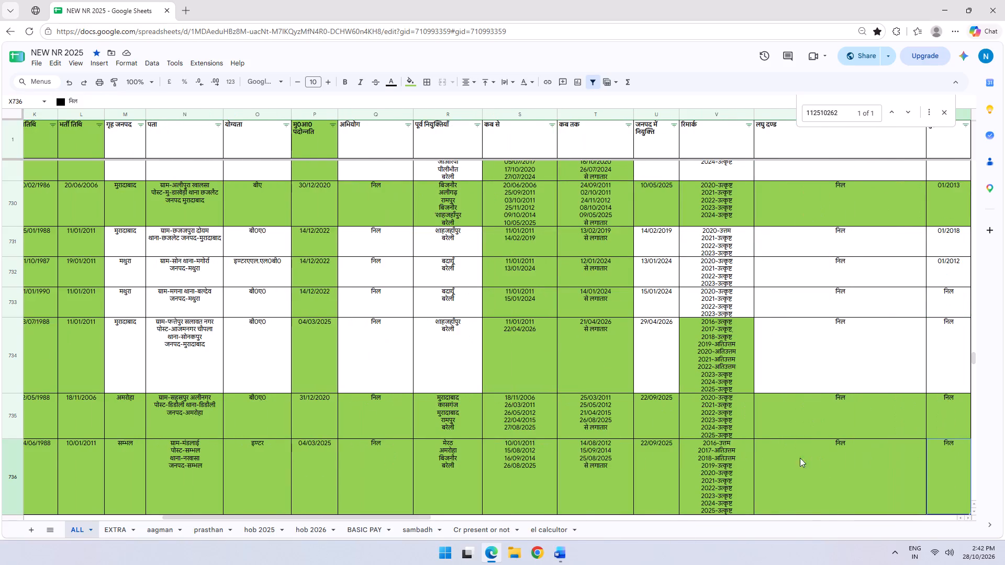
{"action": "key", "text": "Tab"}
{"action": "key", "text": "Tab"}
{"action": "key", "text": "Tab"}
{"action": "key", "text": "Tab"}
{"action": "key", "text": "Tab"}
{"action": "key", "text": "Tab"}
{"action": "key", "text": "Tab"}
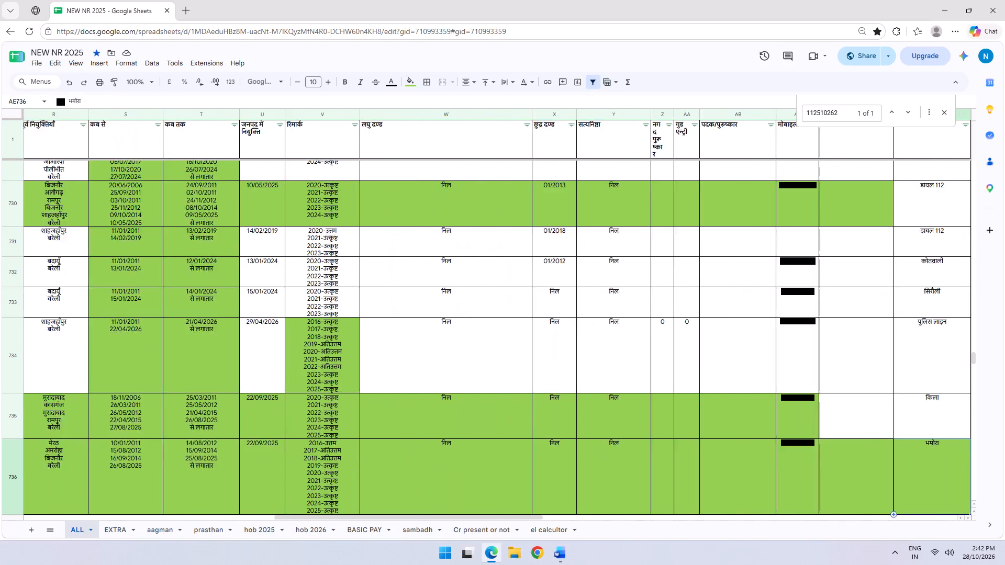
{"action": "key", "text": "Tab"}
{"action": "key", "text": "Tab"}
{"action": "key", "text": "Tab"}
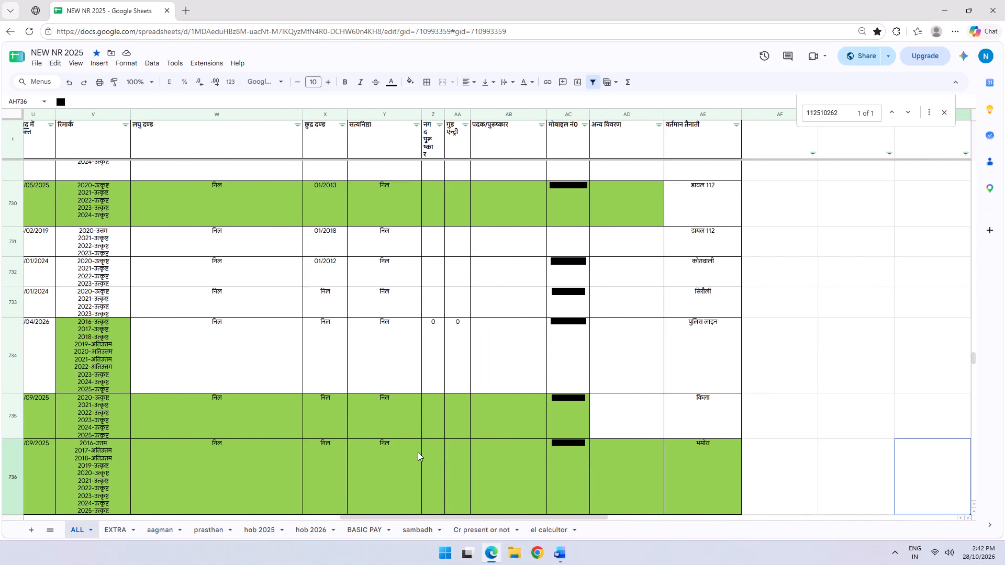
{"action": "left_click", "coordinate": [418, 451]}
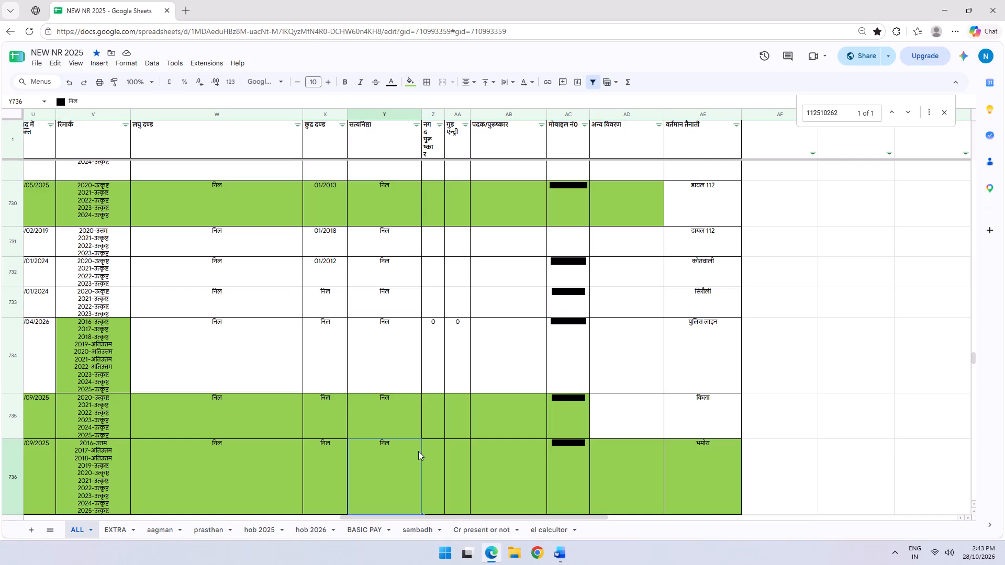
Find the INCREMENT 01-07-2026 workbook by searching the computer for "inc" and open it in Excel.
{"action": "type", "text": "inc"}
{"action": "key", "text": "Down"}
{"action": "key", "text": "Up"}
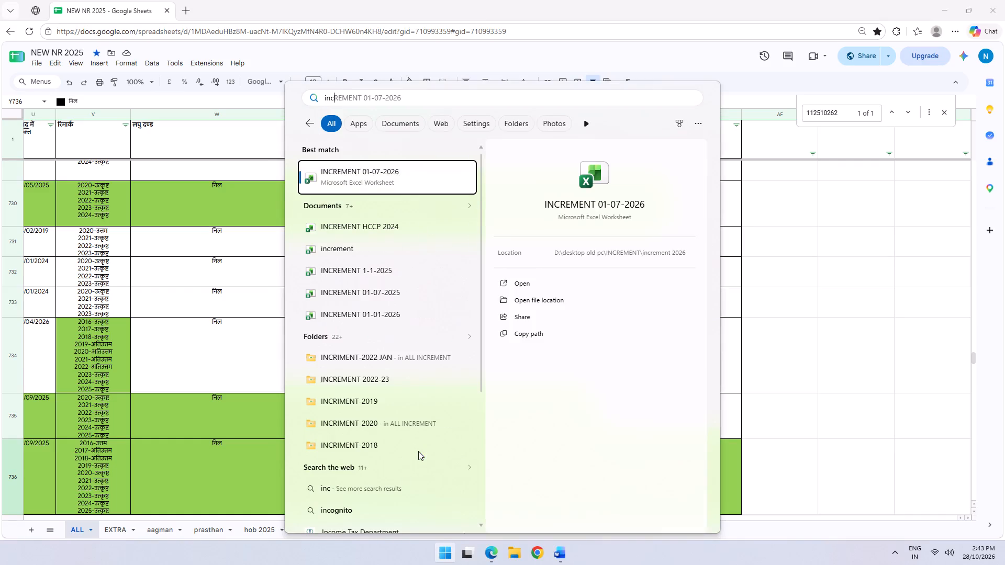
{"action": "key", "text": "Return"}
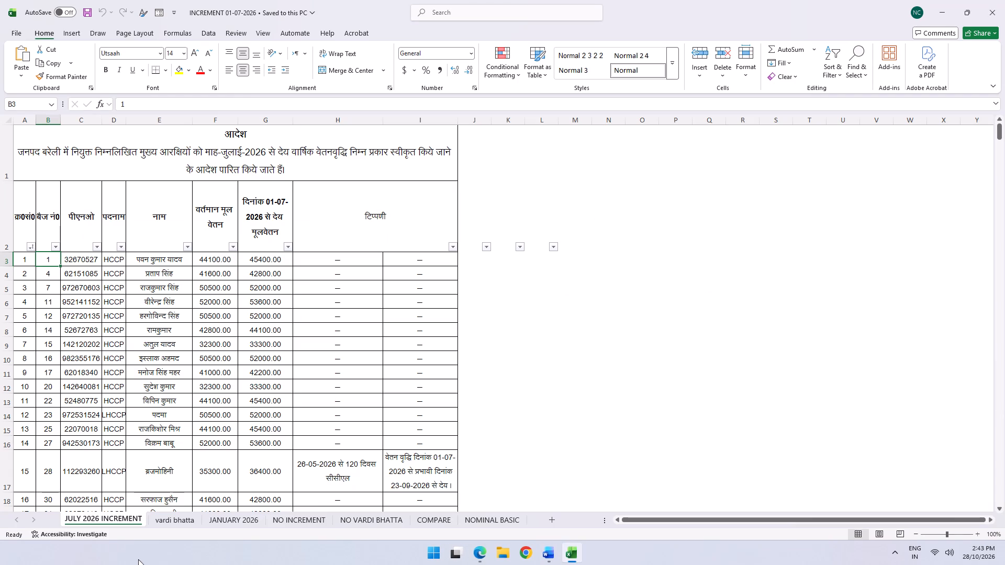
Search the vardi bhatta sheet for the same head constable's PNO.
{"action": "left_click", "coordinate": [185, 518]}
{"action": "left_click", "coordinate": [214, 410]}
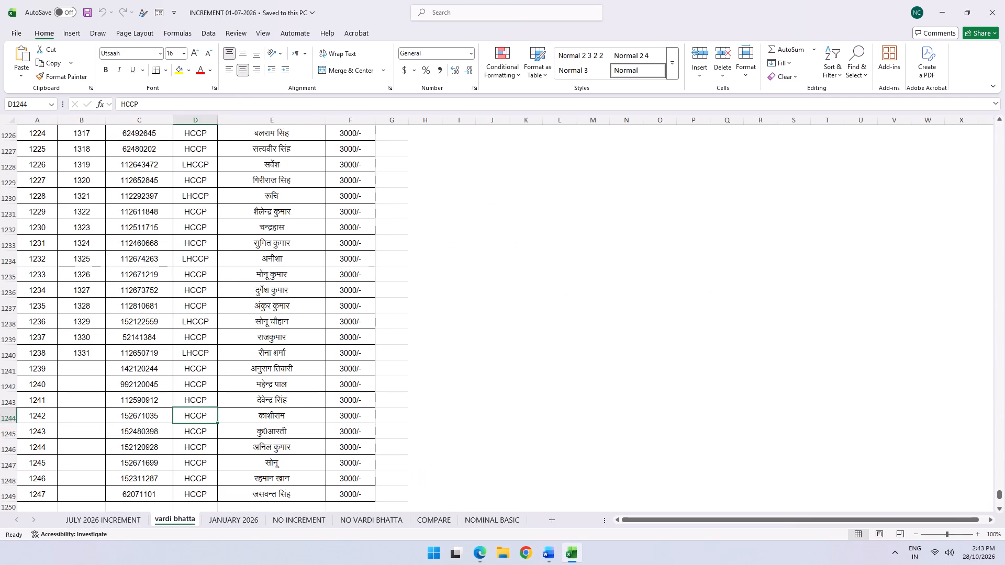
{"action": "key", "text": "ctrl+f"}
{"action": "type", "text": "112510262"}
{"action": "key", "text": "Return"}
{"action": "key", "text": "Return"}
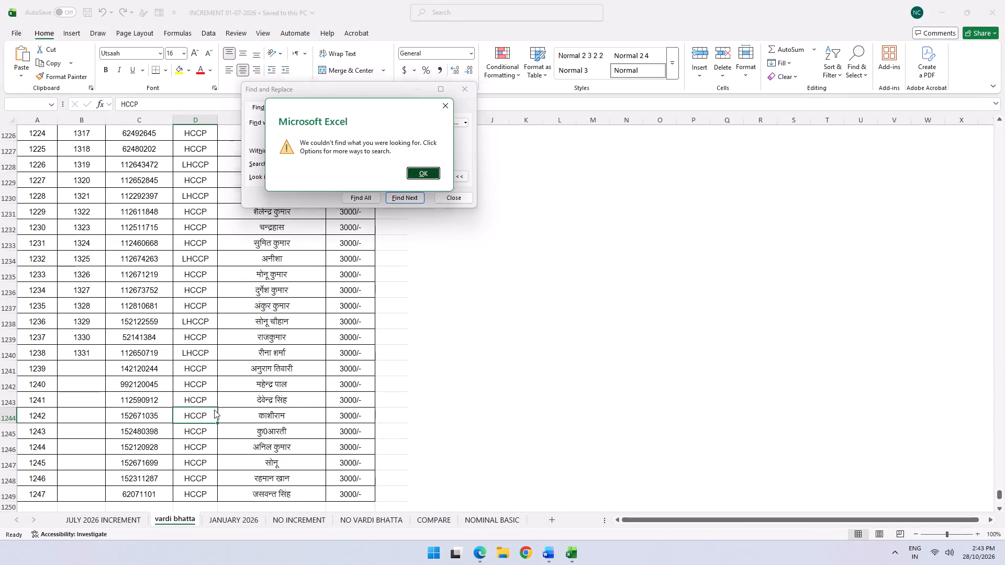
Extend the PNO search to the entire workbook, go through the matches and check the remarks on the NO VARDI BHATTA sheet.
{"action": "left_click", "coordinate": [282, 148]}
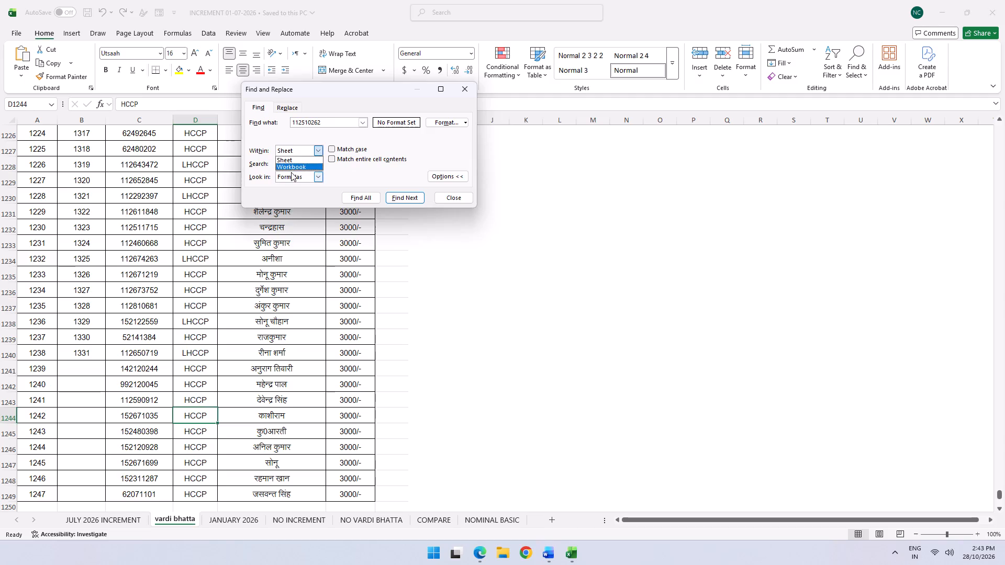
{"action": "left_click", "coordinate": [291, 172]}
{"action": "left_click", "coordinate": [299, 149]}
{"action": "left_click", "coordinate": [300, 163]}
{"action": "left_click", "coordinate": [299, 155]}
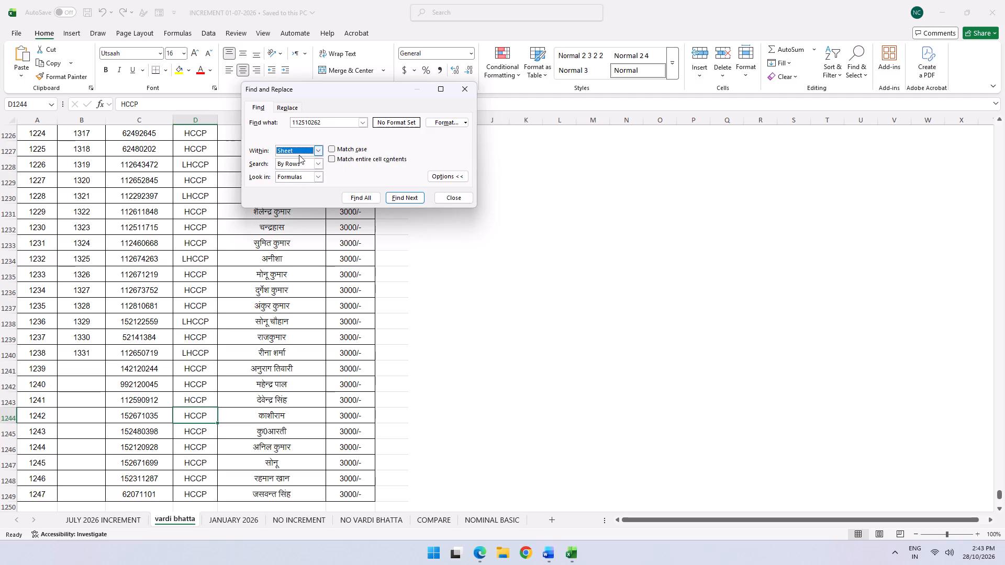
{"action": "left_click", "coordinate": [298, 165]}
{"action": "left_click", "coordinate": [407, 199]}
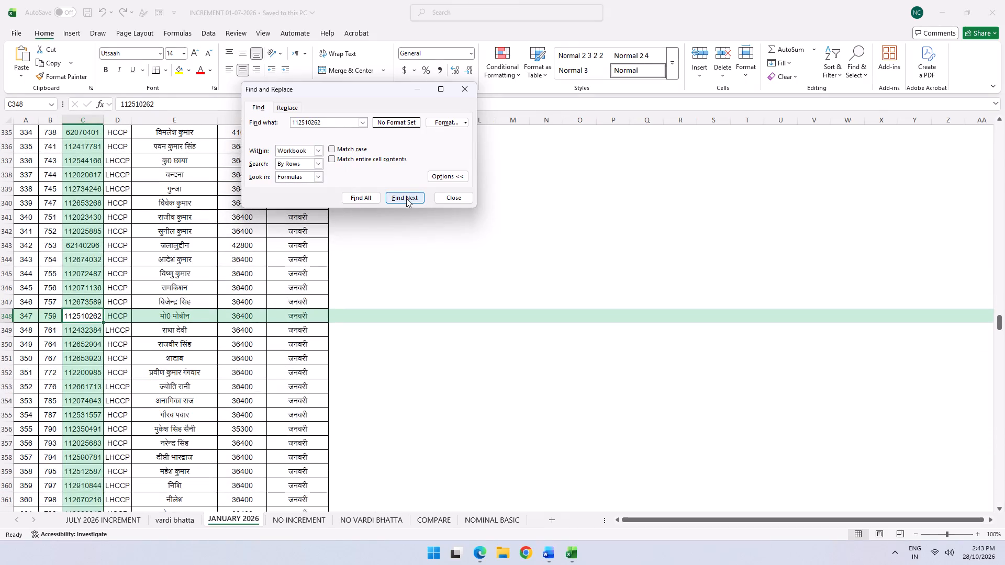
{"action": "left_click", "coordinate": [405, 198]}
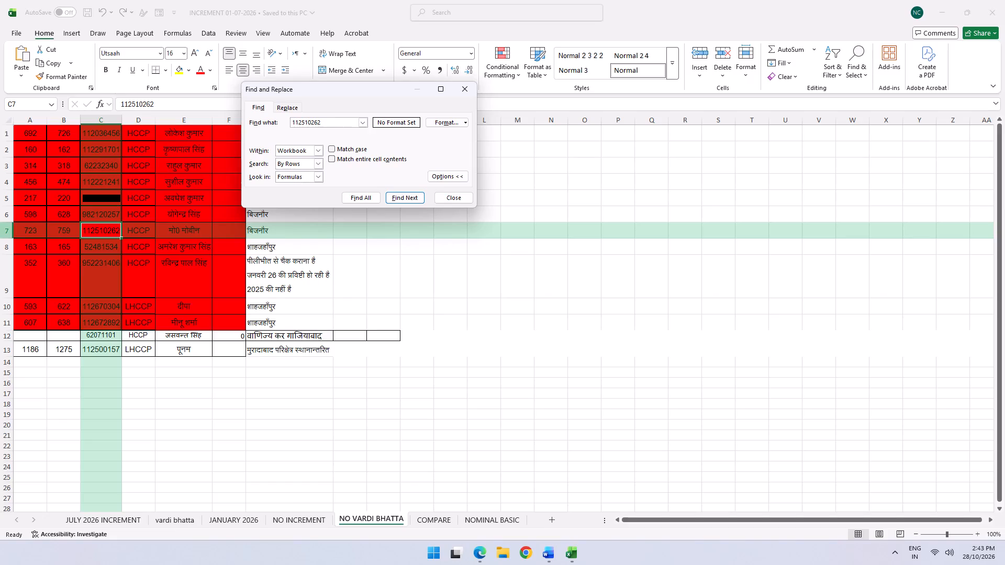
{"action": "left_click", "coordinate": [451, 196]}
{"action": "left_click", "coordinate": [441, 269]}
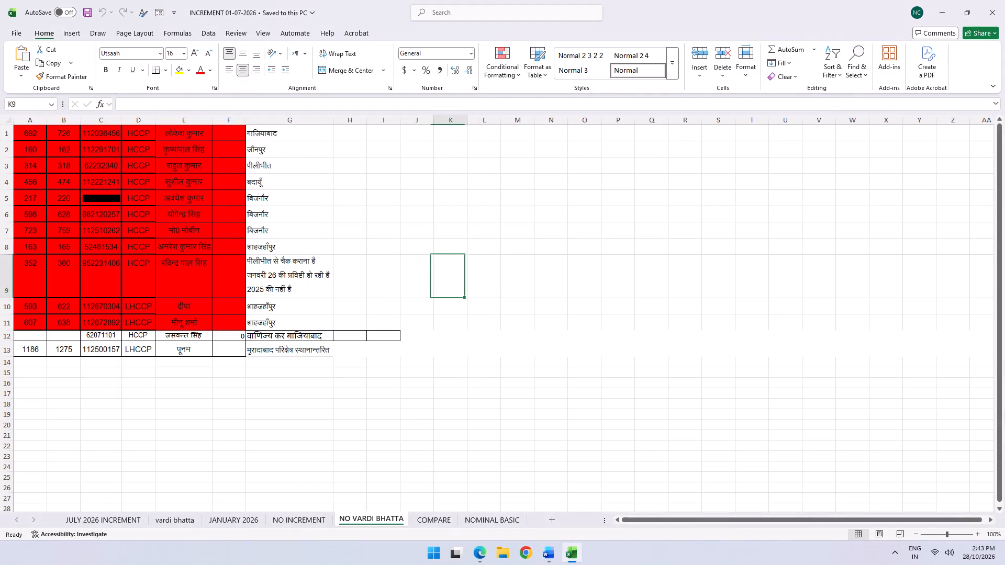
{"action": "left_click", "coordinate": [286, 268]}
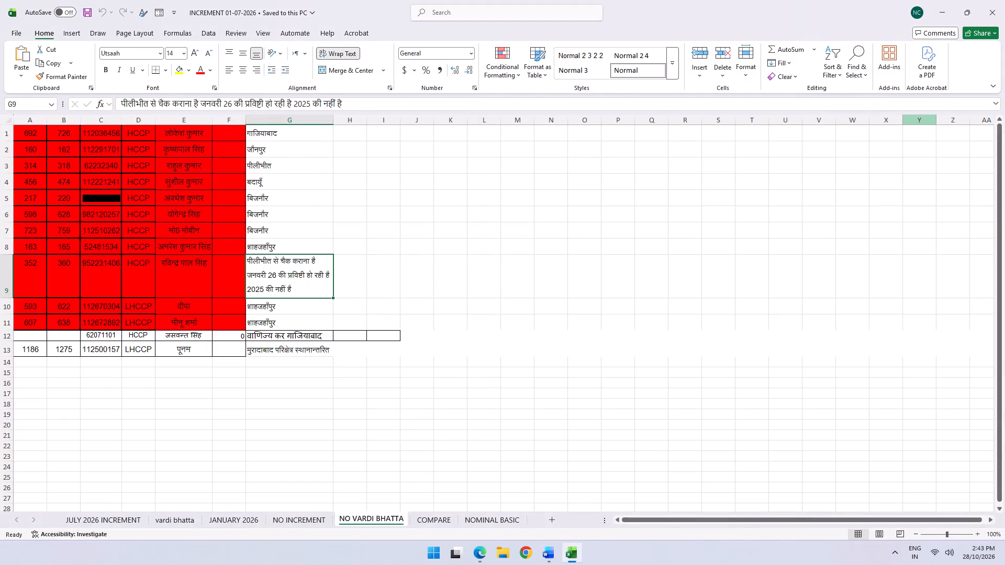
Switch back to the NEW NR 2025 spreadsheet in Edge and search its "Cr present or not" sheet for the same PNO.
{"action": "left_click", "coordinate": [568, 556]}
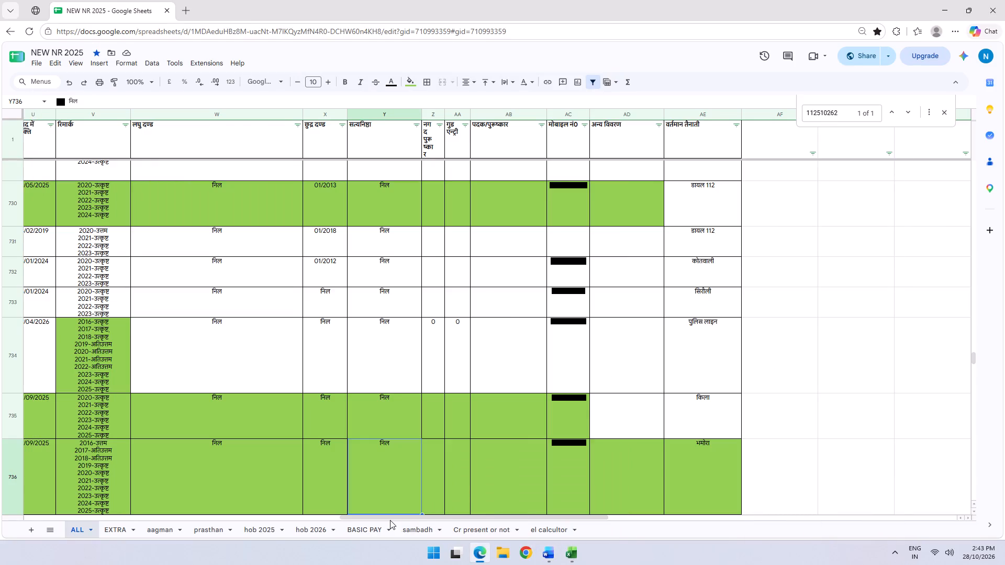
{"action": "left_click", "coordinate": [482, 527]}
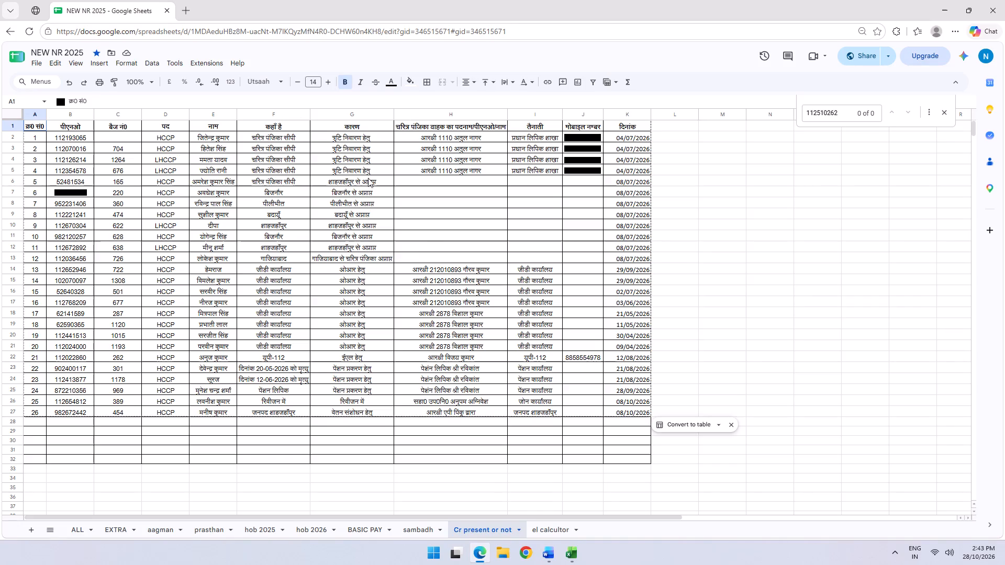
{"action": "left_click", "coordinate": [354, 188]}
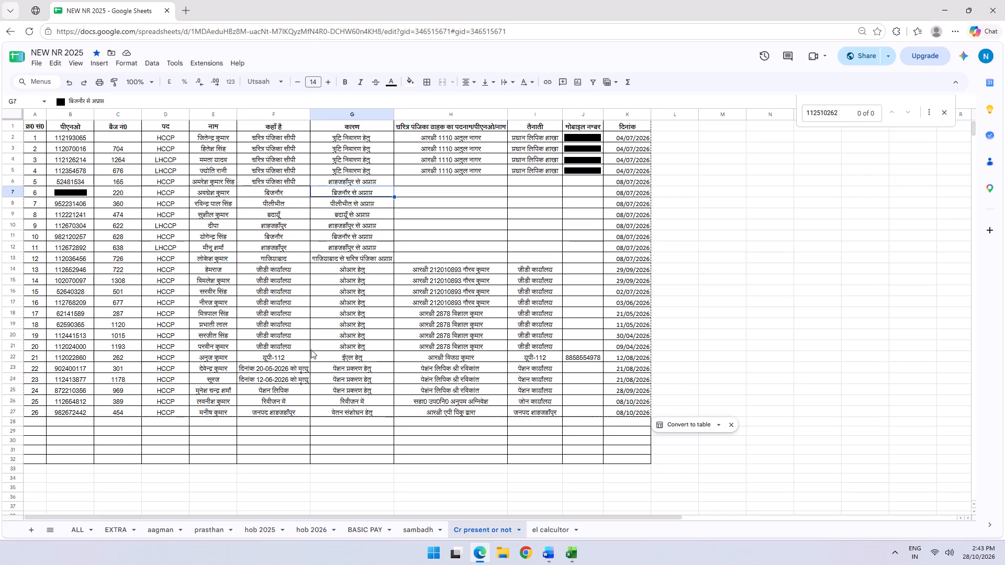
{"action": "key", "text": "ctrl+f"}
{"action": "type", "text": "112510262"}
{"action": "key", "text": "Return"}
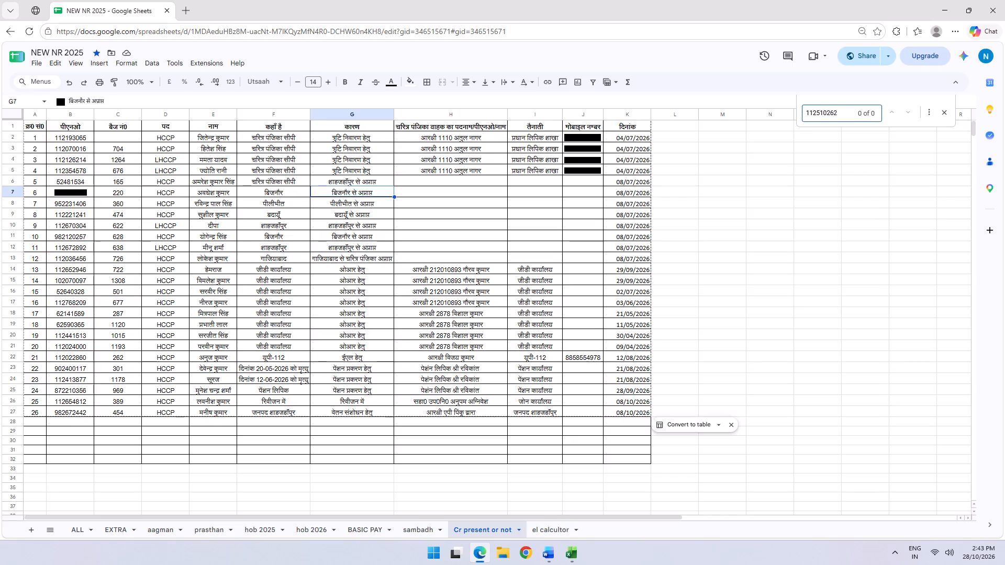
Clear the search term and review the "Cr present or not" register, checking row 11 and the first empty row.
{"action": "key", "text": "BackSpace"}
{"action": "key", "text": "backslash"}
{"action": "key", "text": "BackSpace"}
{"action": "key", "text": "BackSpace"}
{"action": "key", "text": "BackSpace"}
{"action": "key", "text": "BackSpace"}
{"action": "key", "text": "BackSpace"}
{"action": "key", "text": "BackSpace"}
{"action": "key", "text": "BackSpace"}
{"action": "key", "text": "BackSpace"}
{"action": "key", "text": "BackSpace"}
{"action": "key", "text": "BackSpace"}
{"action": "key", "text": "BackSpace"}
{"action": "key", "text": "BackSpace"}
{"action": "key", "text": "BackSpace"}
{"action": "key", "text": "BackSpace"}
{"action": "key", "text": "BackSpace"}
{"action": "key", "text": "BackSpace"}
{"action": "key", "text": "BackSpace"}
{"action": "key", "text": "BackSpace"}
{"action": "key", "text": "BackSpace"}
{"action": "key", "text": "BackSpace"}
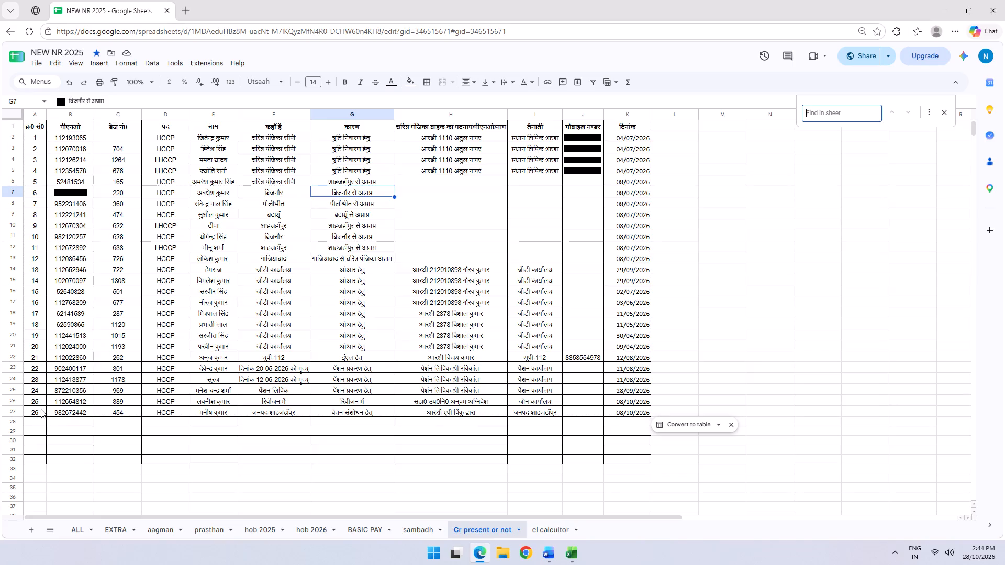
{"action": "left_click", "coordinate": [221, 233]}
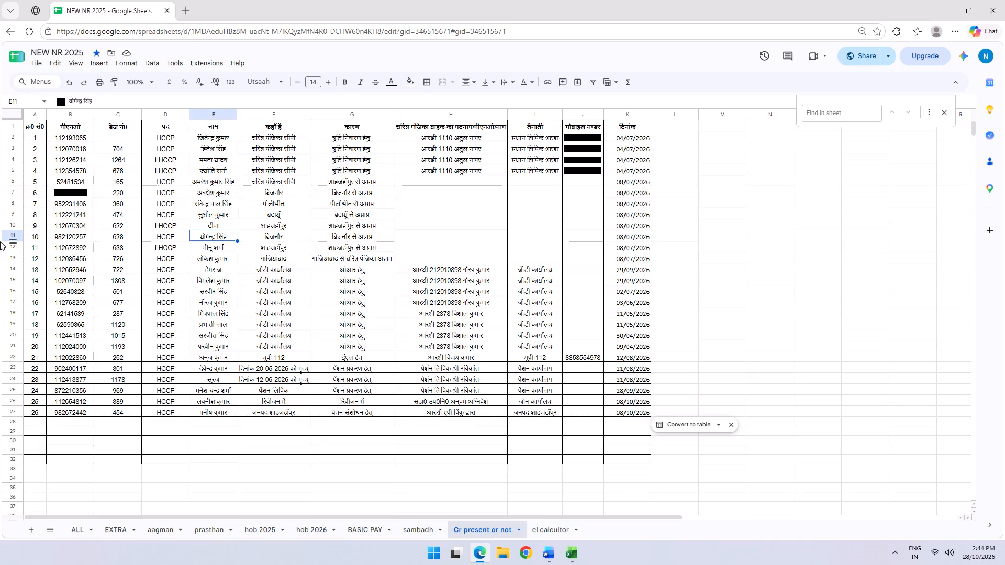
{"action": "left_click", "coordinate": [8, 236]}
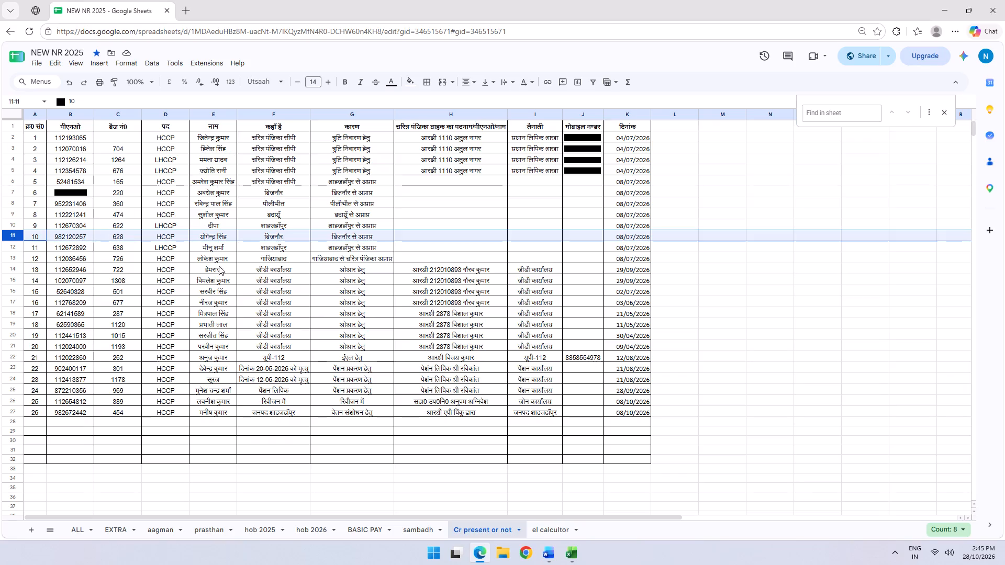
{"action": "left_click", "coordinate": [27, 422]}
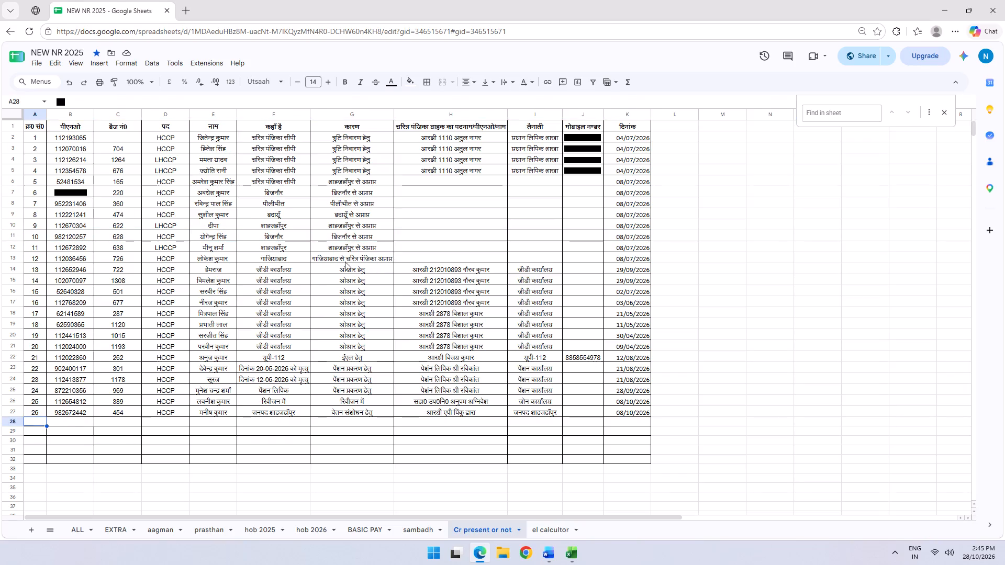
Search the ALL sheet for a second head constable's PNO.
{"action": "left_click", "coordinate": [81, 527]}
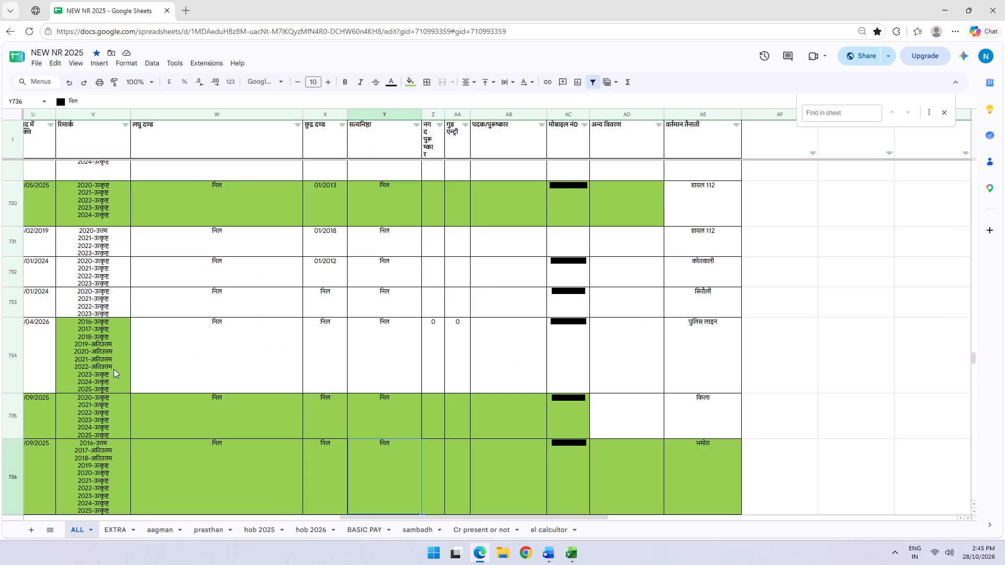
{"action": "left_click", "coordinate": [116, 363]}
{"action": "key", "text": "ctrl+f"}
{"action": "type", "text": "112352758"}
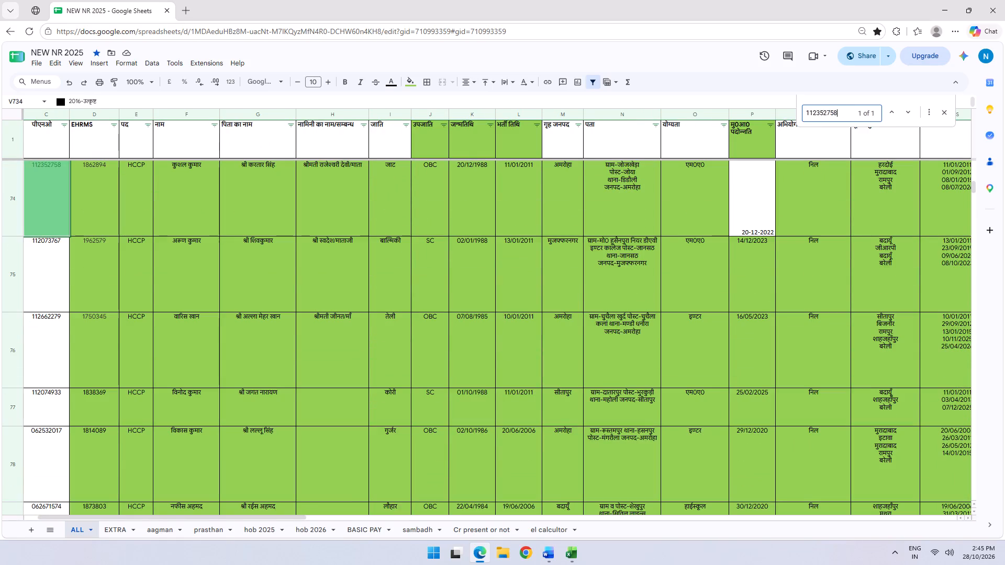
Look up the second head constable's PNO on the hob 2026 sheet.
{"action": "left_click", "coordinate": [322, 528]}
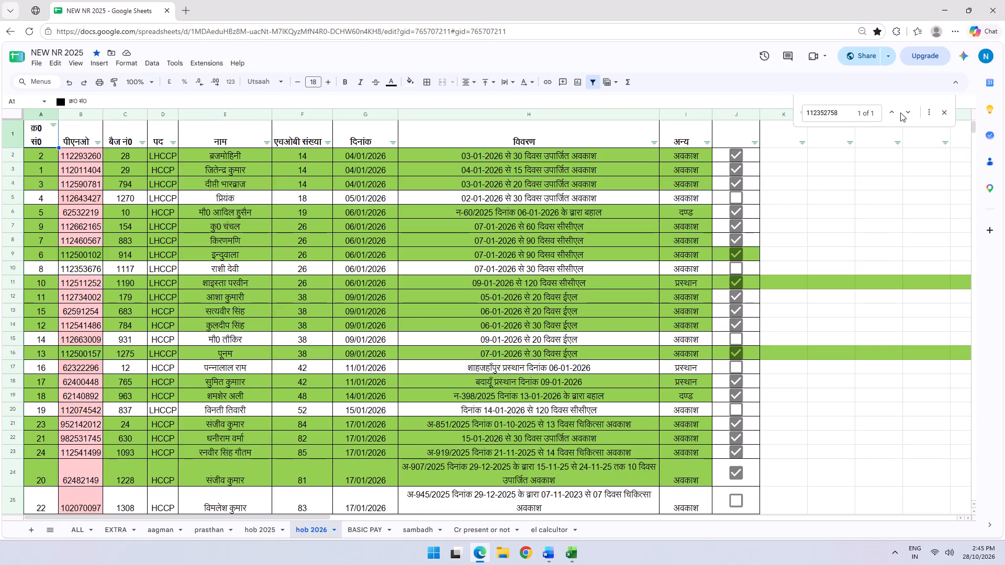
{"action": "left_click", "coordinate": [906, 111]}
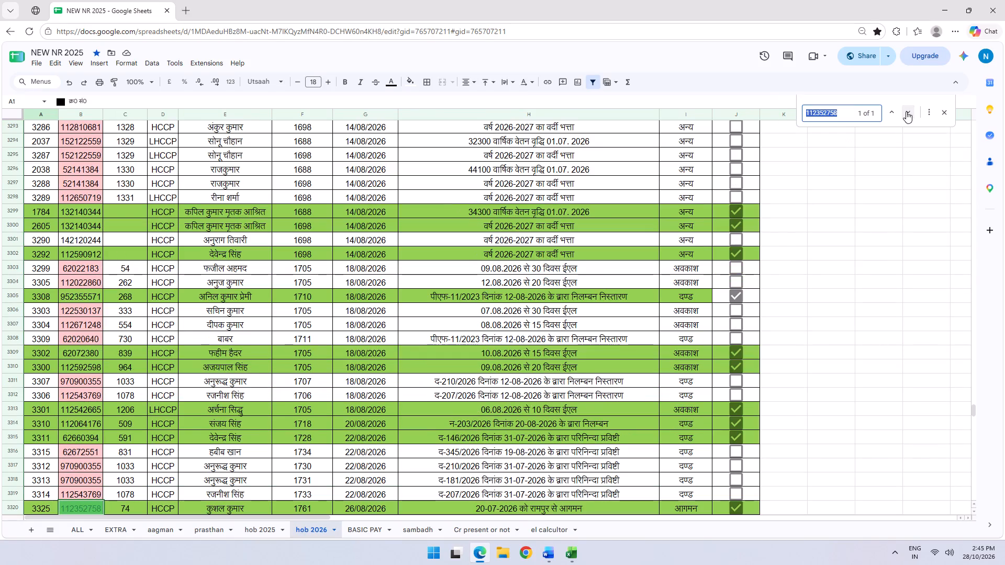
{"action": "left_click", "coordinate": [906, 111]}
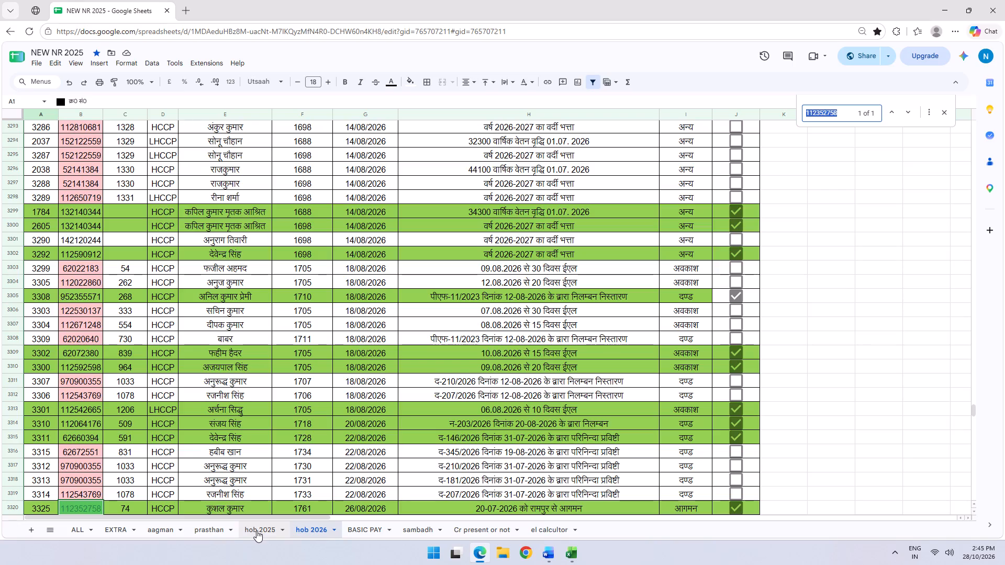
Look up the second head constable's PNO on the aagman sheet.
{"action": "left_click", "coordinate": [170, 530]}
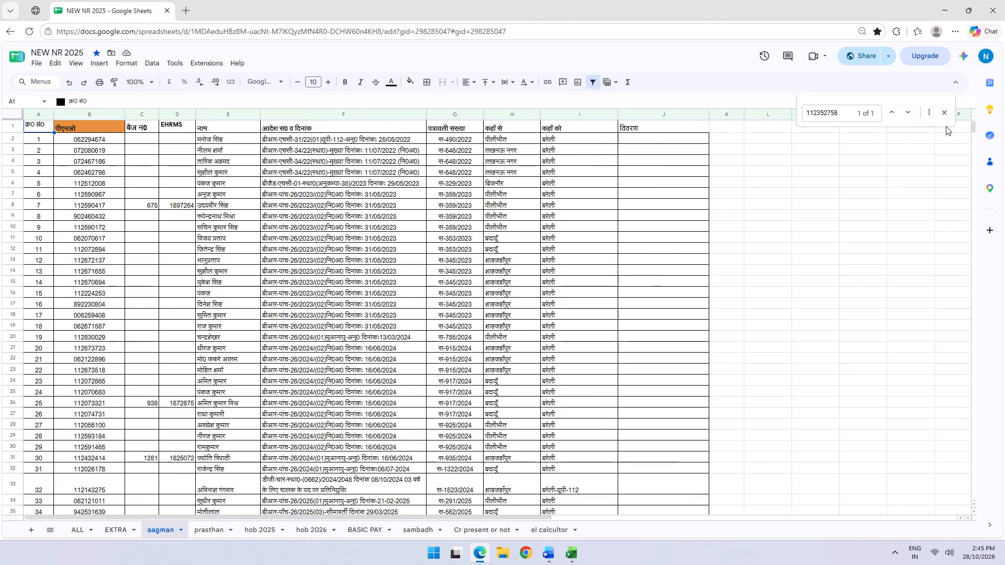
{"action": "left_click", "coordinate": [909, 111]}
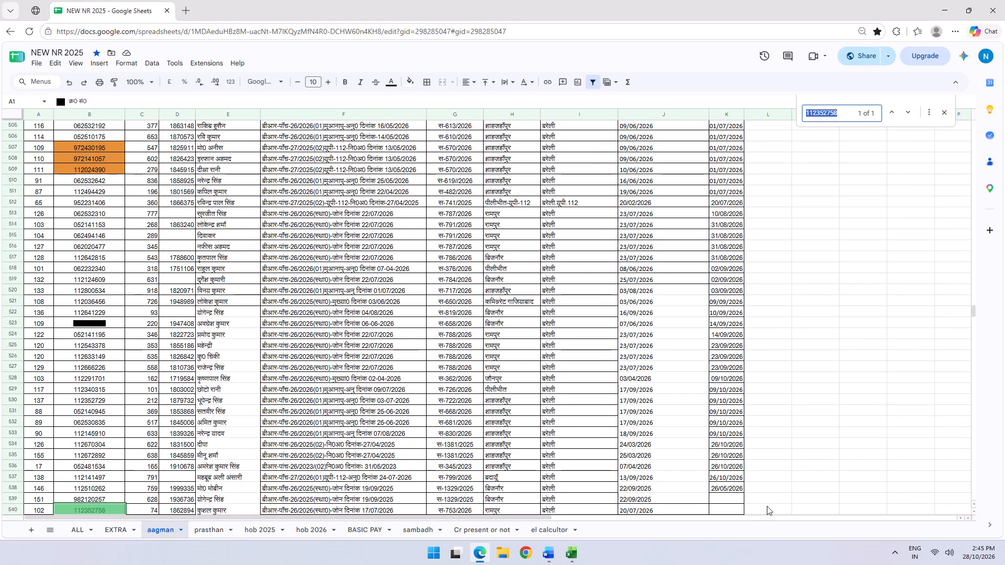
Enter the date 21/09/2026 in column K of the second head constable's row 540 on the aagman sheet.
{"action": "left_click", "coordinate": [723, 507]}
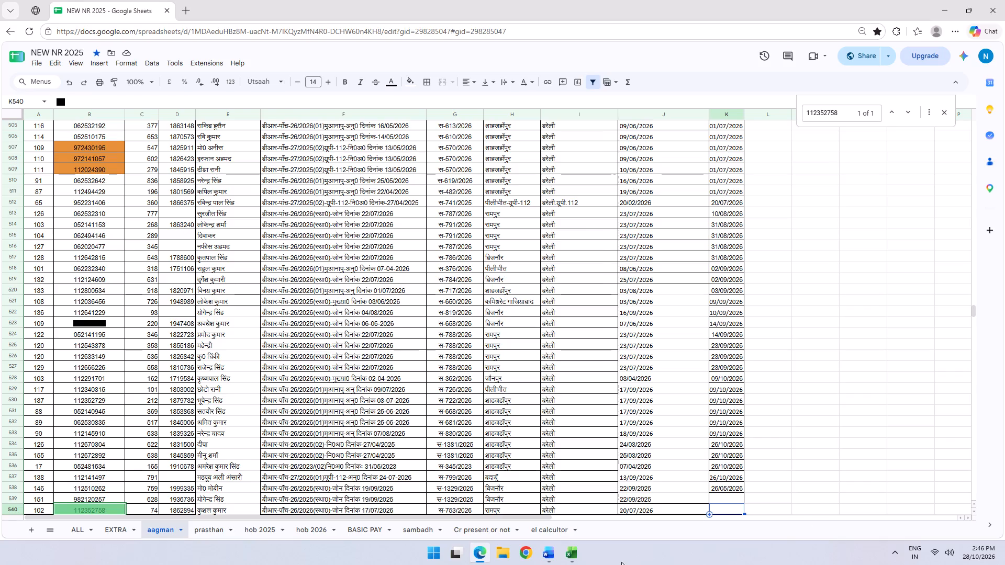
{"action": "left_click", "coordinate": [726, 512]}
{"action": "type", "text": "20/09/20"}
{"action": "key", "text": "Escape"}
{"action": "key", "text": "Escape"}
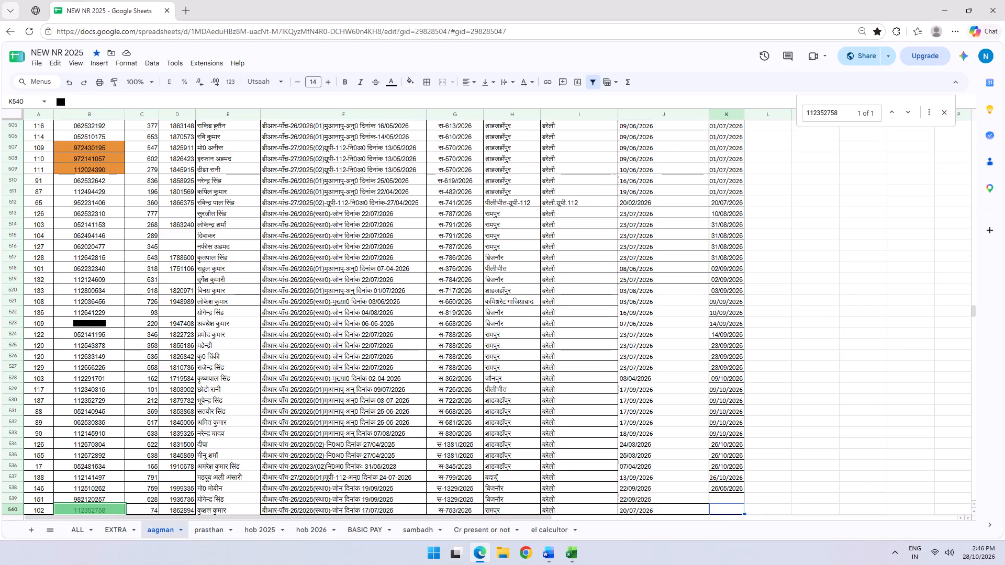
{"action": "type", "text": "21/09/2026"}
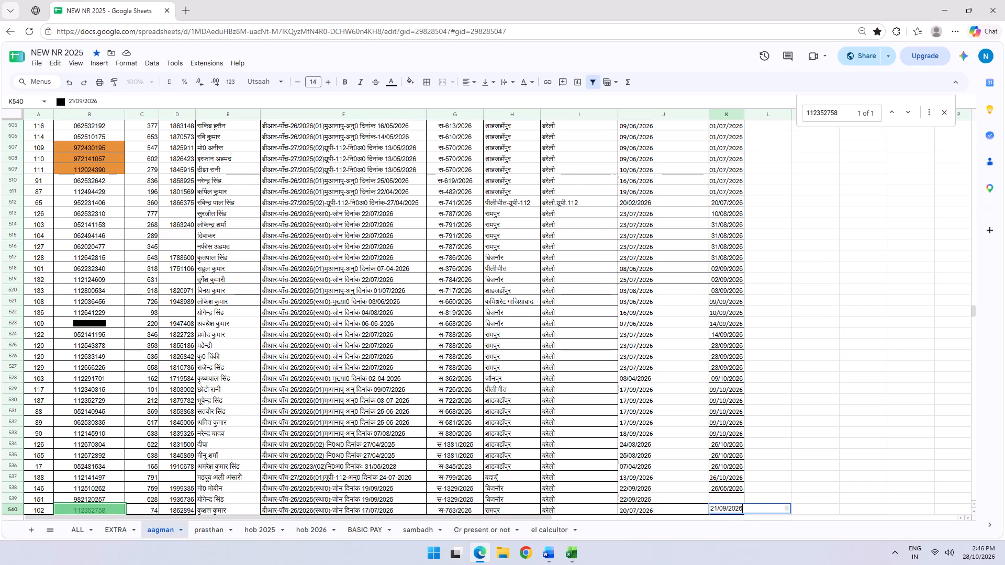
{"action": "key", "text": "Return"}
Return to the second head constable's row 74 on the ALL sheet and check the promotion date cell P74.
{"action": "left_click", "coordinate": [106, 496]}
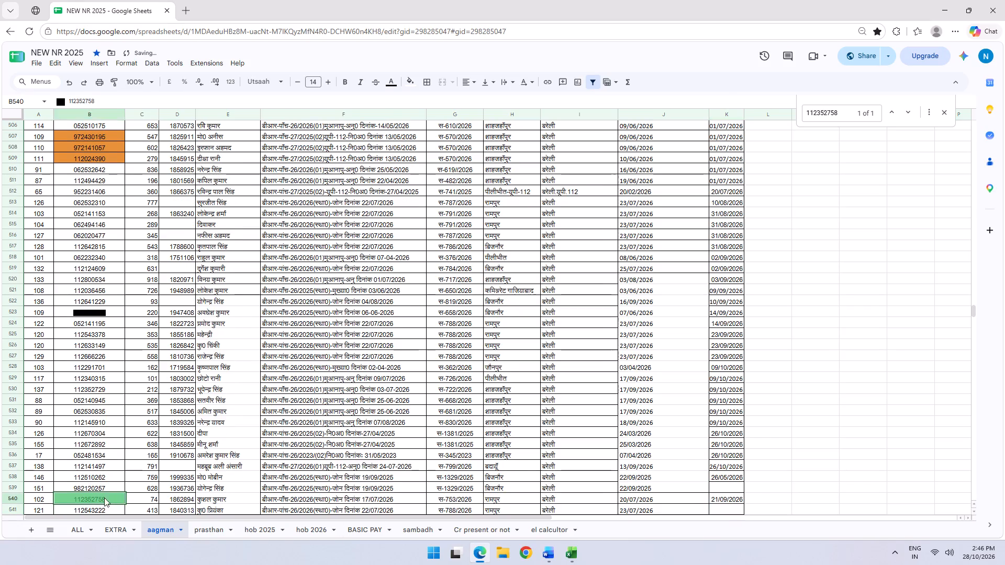
{"action": "left_click", "coordinate": [83, 522]}
{"action": "left_click", "coordinate": [143, 422]}
{"action": "left_click", "coordinate": [640, 180]}
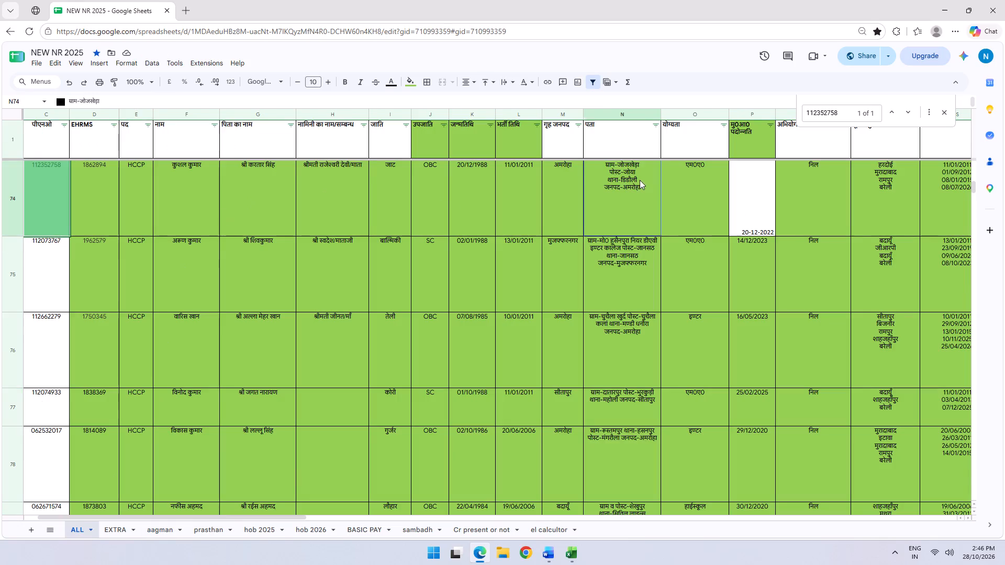
{"action": "key", "text": "Tab"}
{"action": "key", "text": "Tab"}
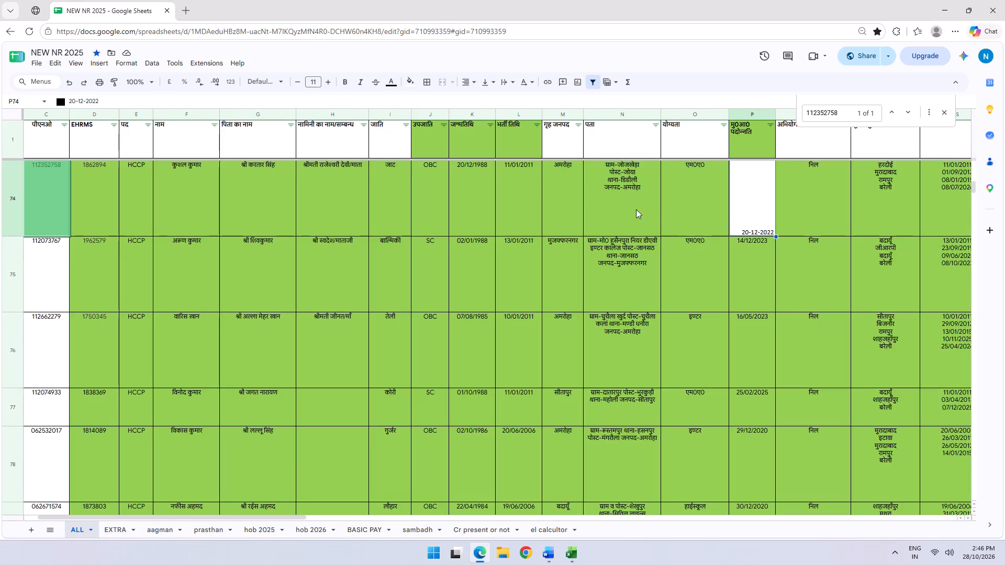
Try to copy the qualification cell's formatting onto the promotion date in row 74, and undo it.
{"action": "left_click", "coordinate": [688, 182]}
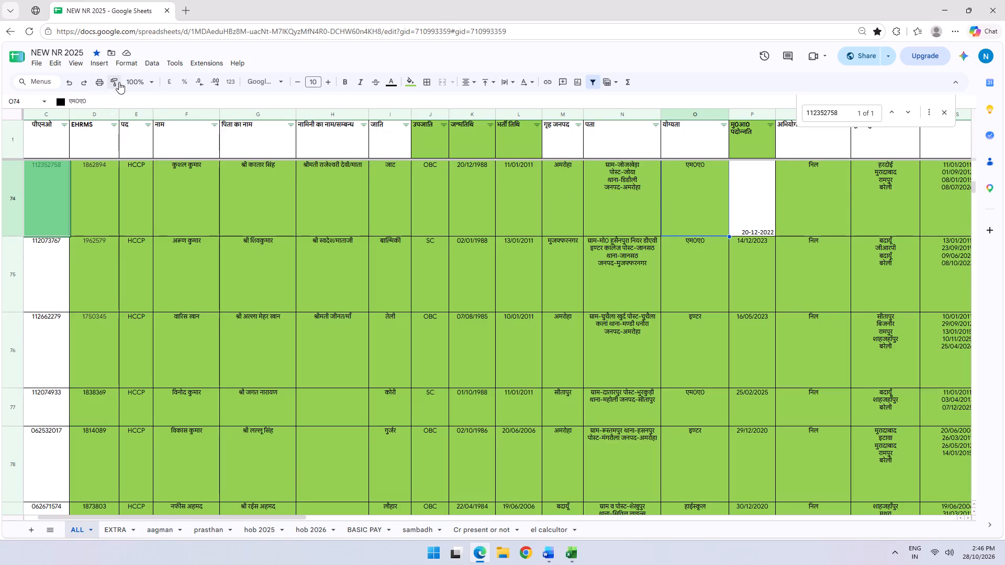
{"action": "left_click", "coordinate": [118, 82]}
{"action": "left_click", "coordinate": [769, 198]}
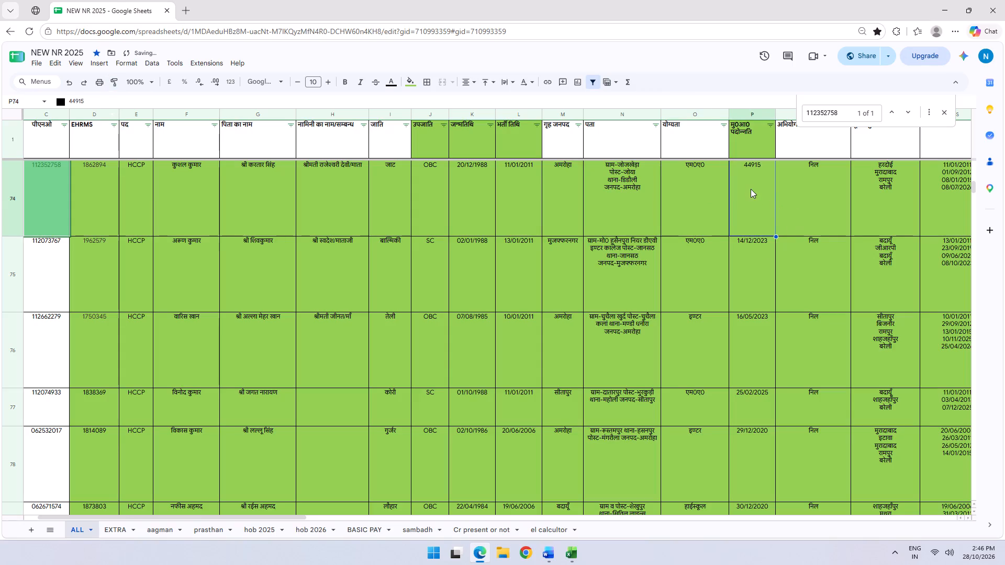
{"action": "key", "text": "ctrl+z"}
Copy the formatting of row 75's promotion date onto the promotion date cell in row 74.
{"action": "left_click", "coordinate": [763, 251]}
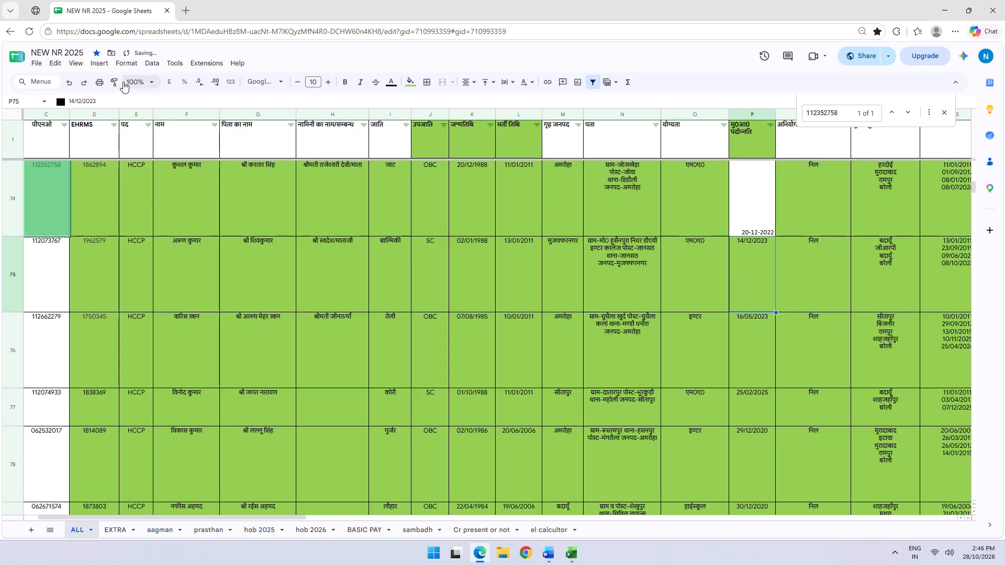
{"action": "left_click", "coordinate": [123, 82]}
{"action": "left_click", "coordinate": [119, 80]}
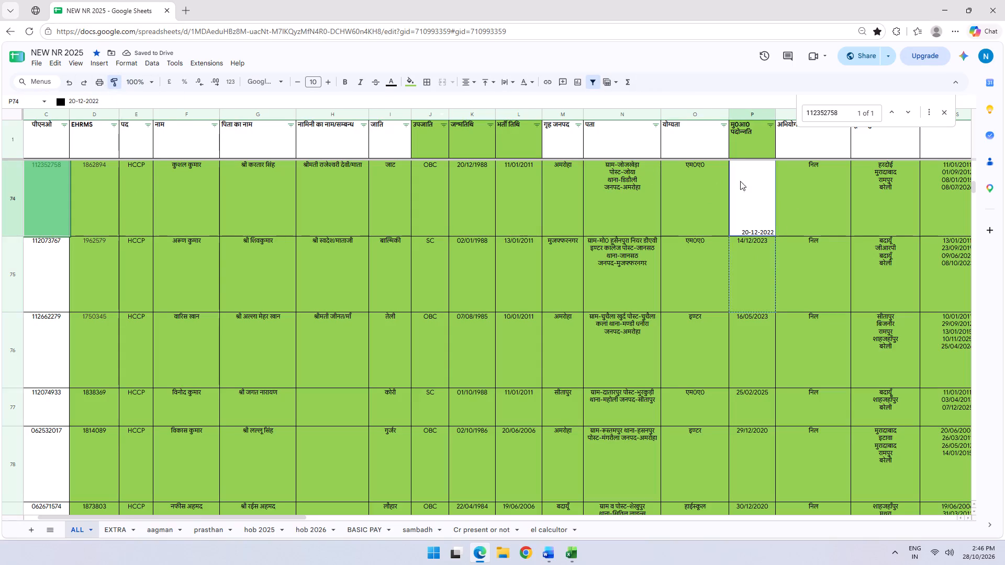
{"action": "left_click", "coordinate": [740, 181]}
{"action": "left_click", "coordinate": [753, 199]}
Delete the remark about the character roll from Rampur in the other details cell AD74 of row 74.
{"action": "key", "text": "Tab"}
{"action": "key", "text": "Tab"}
{"action": "key", "text": "Tab"}
{"action": "key", "text": "Tab"}
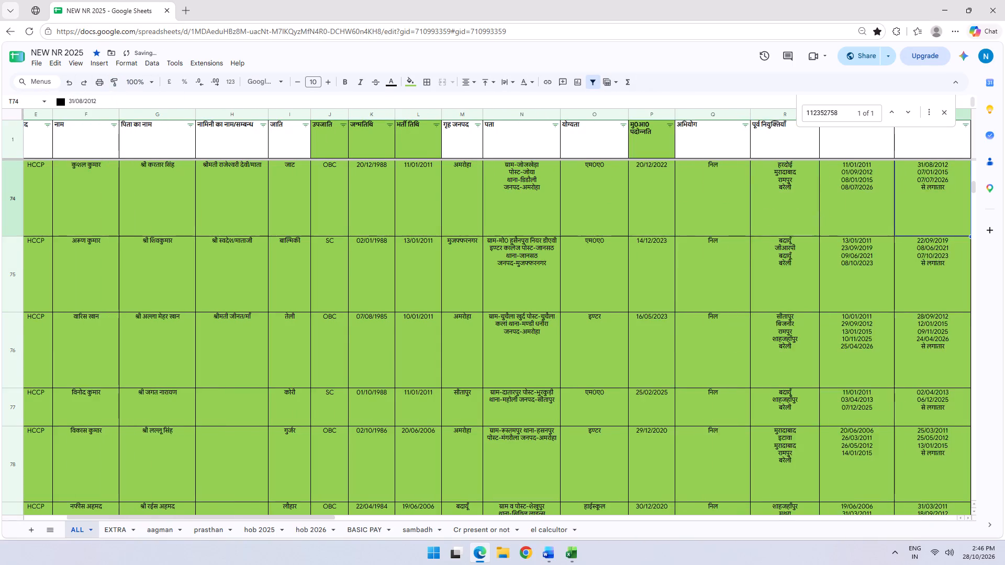
{"action": "key", "text": "Tab"}
{"action": "key", "text": "Tab"}
{"action": "key", "text": "Tab"}
{"action": "key", "text": "Tab"}
{"action": "key", "text": "Tab"}
{"action": "key", "text": "Tab"}
{"action": "key", "text": "Tab"}
{"action": "key", "text": "Tab"}
{"action": "key", "text": "Tab"}
{"action": "key", "text": "Tab"}
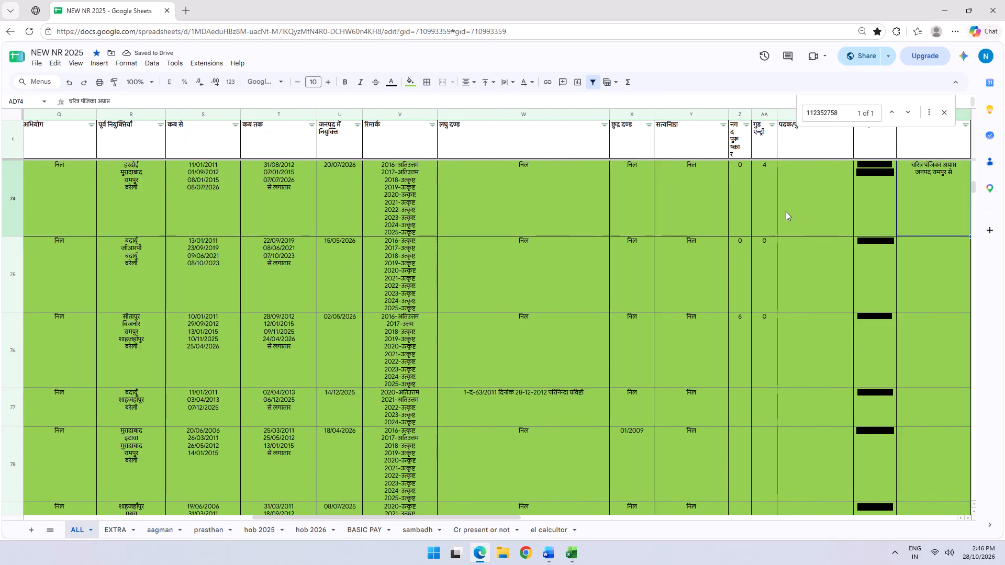
{"action": "key", "text": "Delete"}
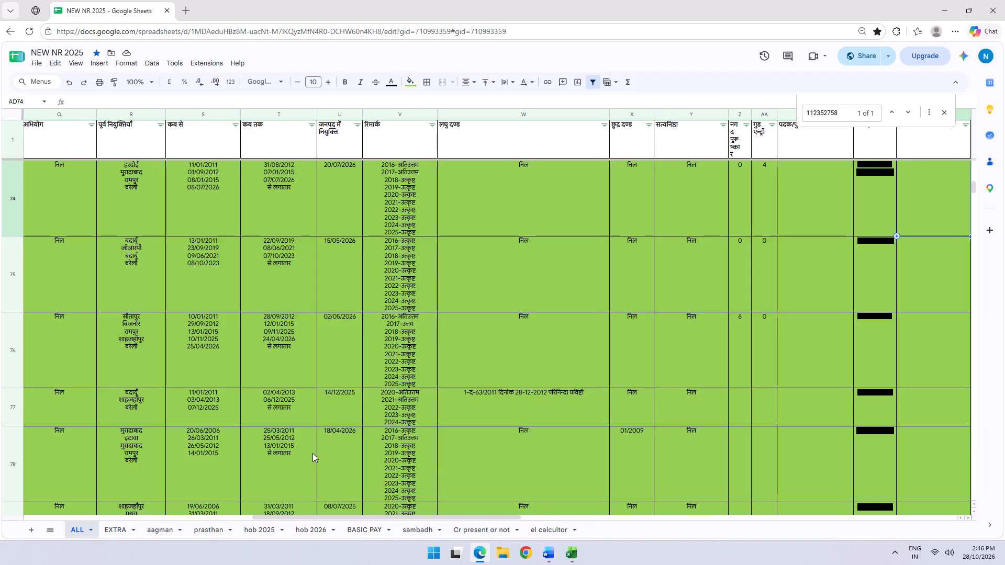
Search the ALL sheet for a third head constable's PNO.
{"action": "key", "text": "ctrl+f"}
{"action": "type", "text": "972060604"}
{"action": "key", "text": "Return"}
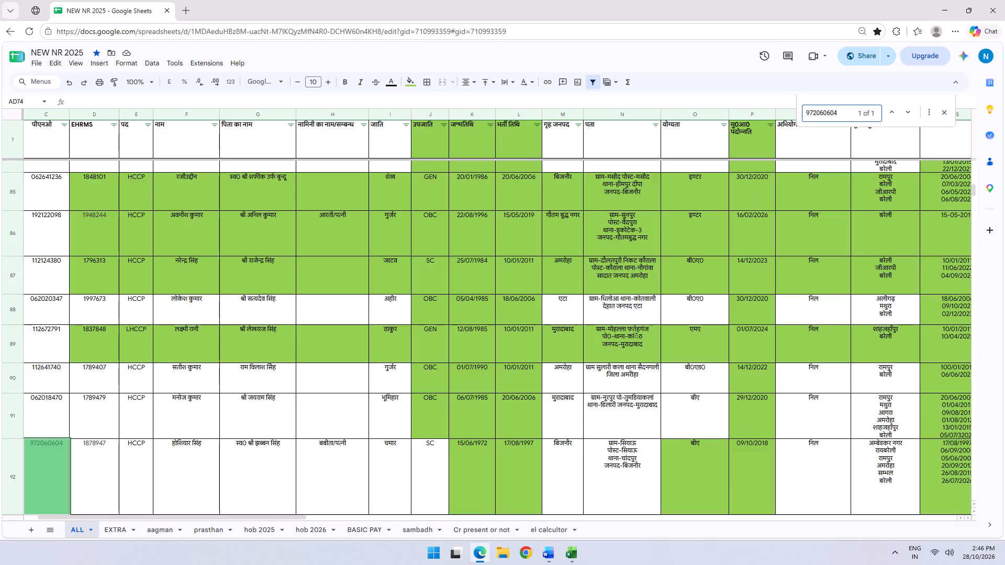
Examine the third head constable's record across row 92, from previous postings to the other details cell AD92.
{"action": "left_click", "coordinate": [859, 461]}
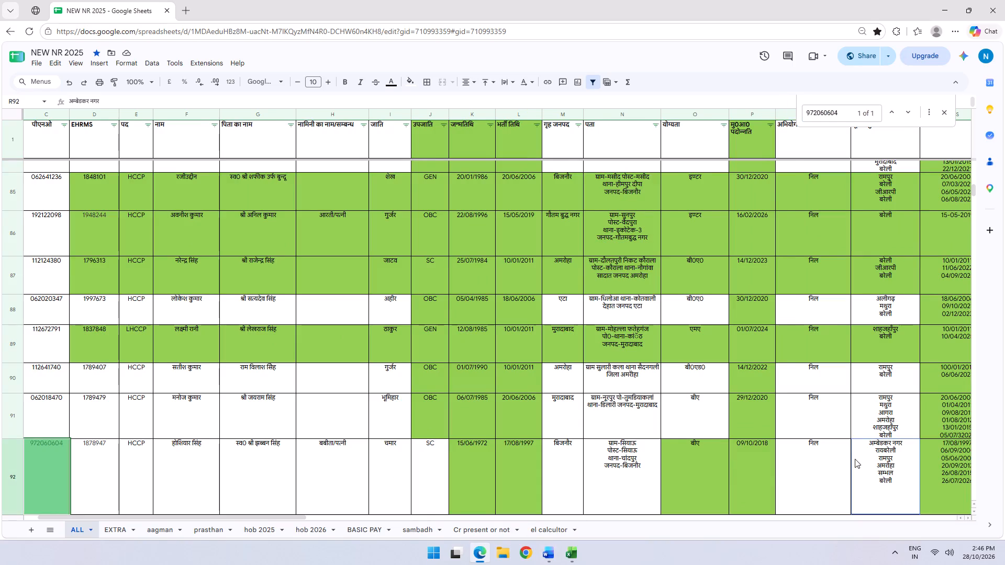
{"action": "key", "text": "Tab"}
{"action": "key", "text": "Tab"}
{"action": "key", "text": "Tab"}
{"action": "key", "text": "Tab"}
{"action": "key", "text": "Tab"}
{"action": "key", "text": "Tab"}
{"action": "key", "text": "Tab"}
{"action": "key", "text": "Tab"}
{"action": "key", "text": "Tab"}
{"action": "key", "text": "Tab"}
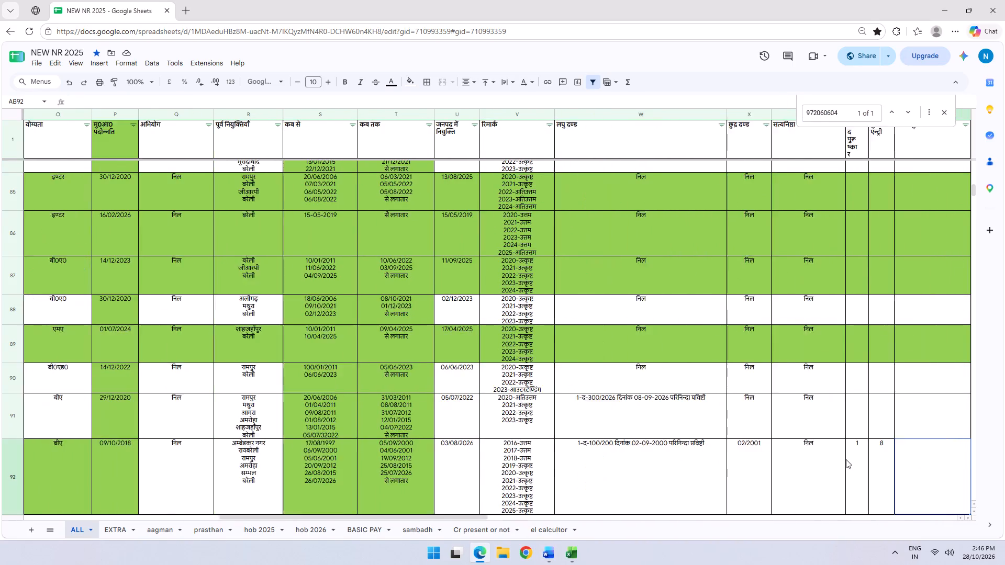
{"action": "key", "text": "Tab"}
{"action": "key", "text": "Tab"}
{"action": "key", "text": "Tab"}
{"action": "key", "text": "Tab"}
{"action": "left_click", "coordinate": [789, 469]}
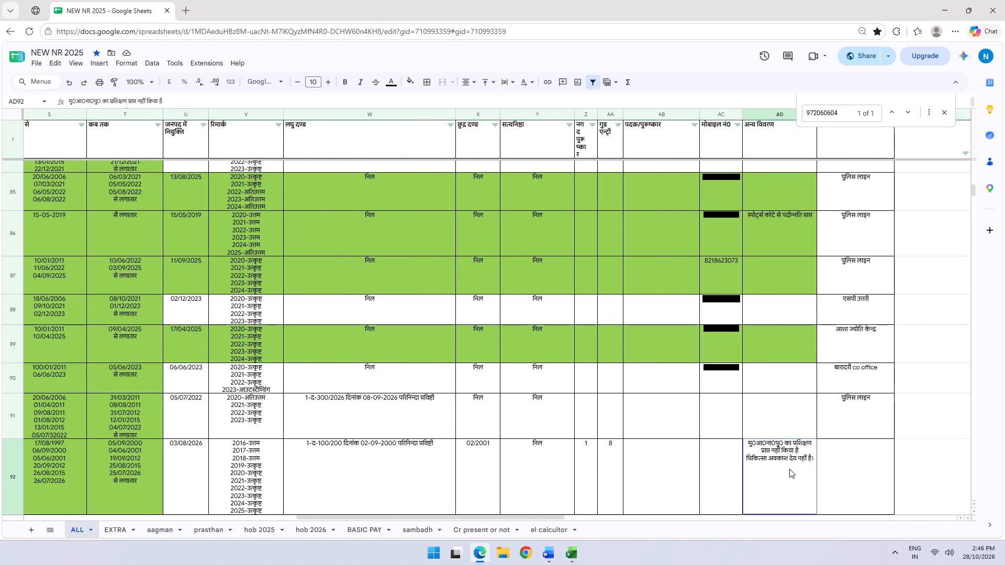
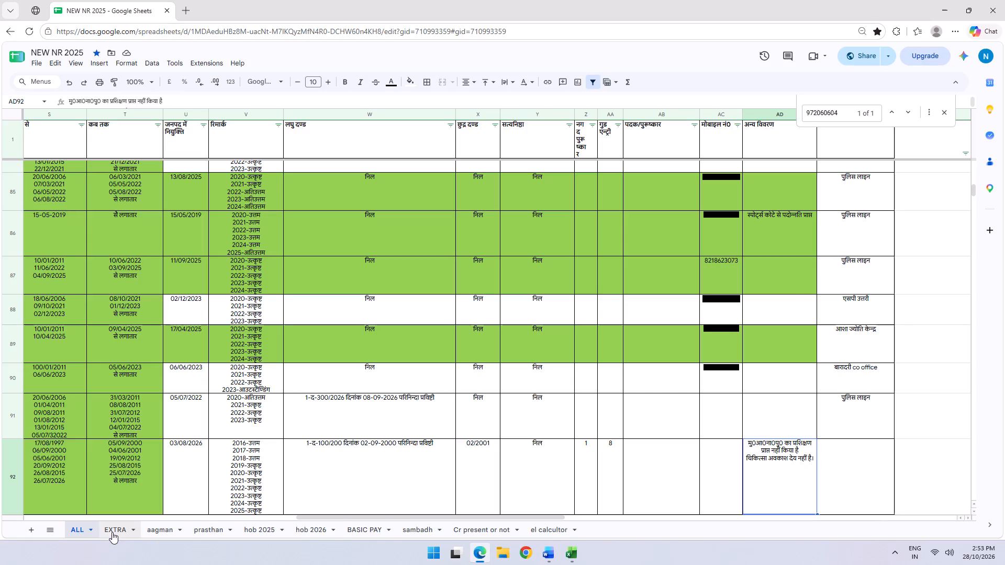
In the aagman sheet, set the third head constable's arrival date in J547 to 03/08/2026 and enter 02/09/2026 in K547.
{"action": "left_click", "coordinate": [112, 532]}
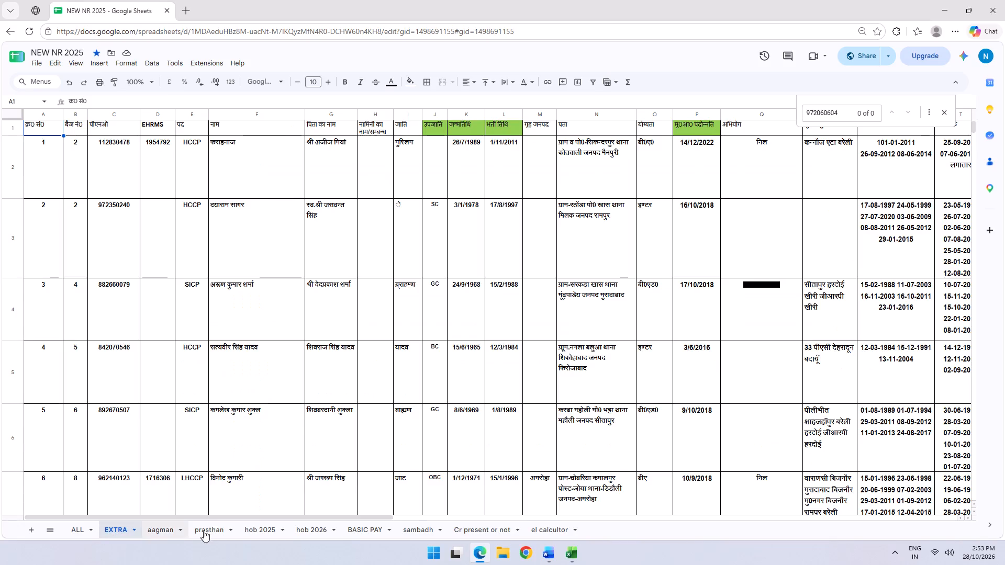
{"action": "left_click", "coordinate": [162, 529]}
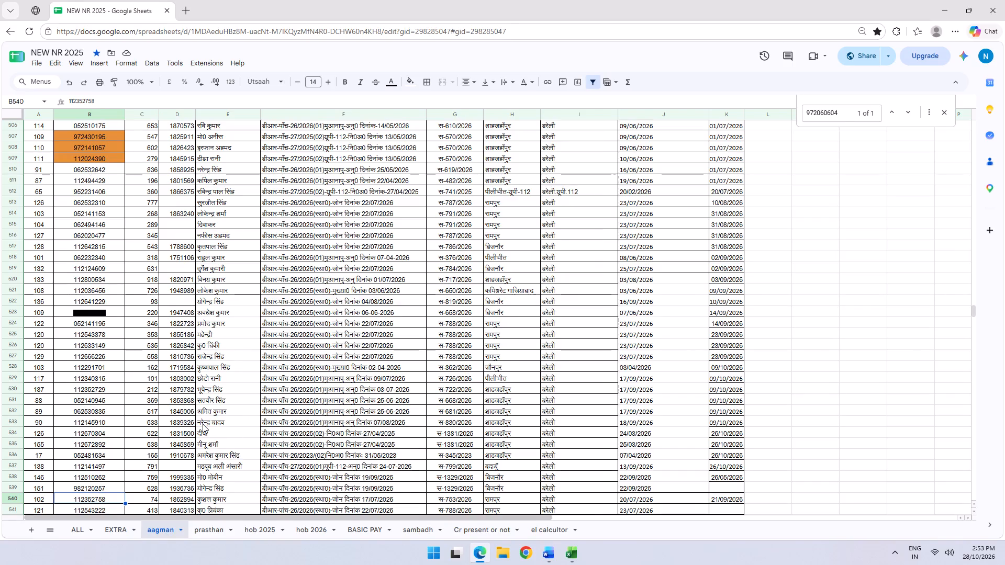
{"action": "left_click", "coordinate": [79, 528]}
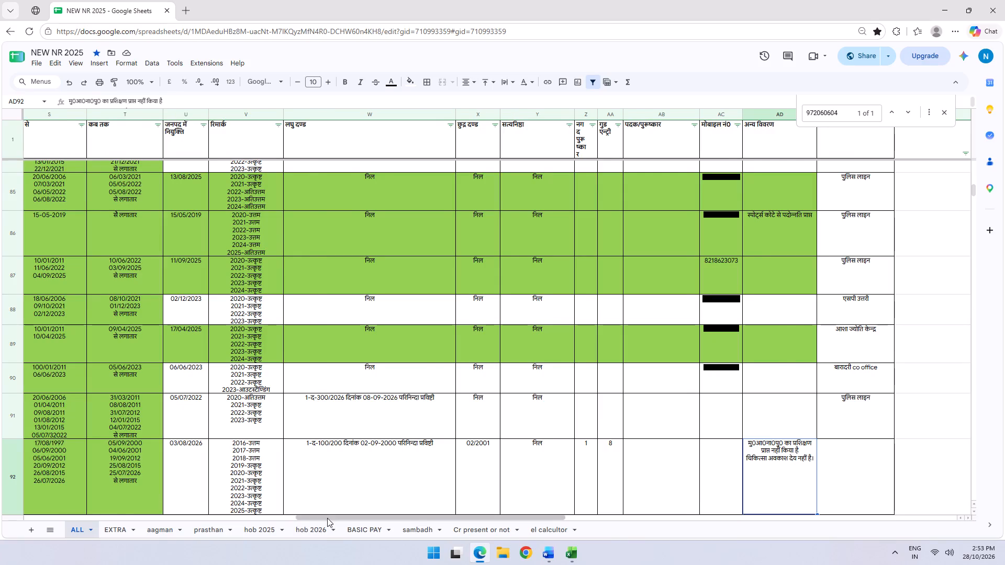
{"action": "left_click_drag", "start_coordinate": [327, 517], "coordinate": [307, 516]}
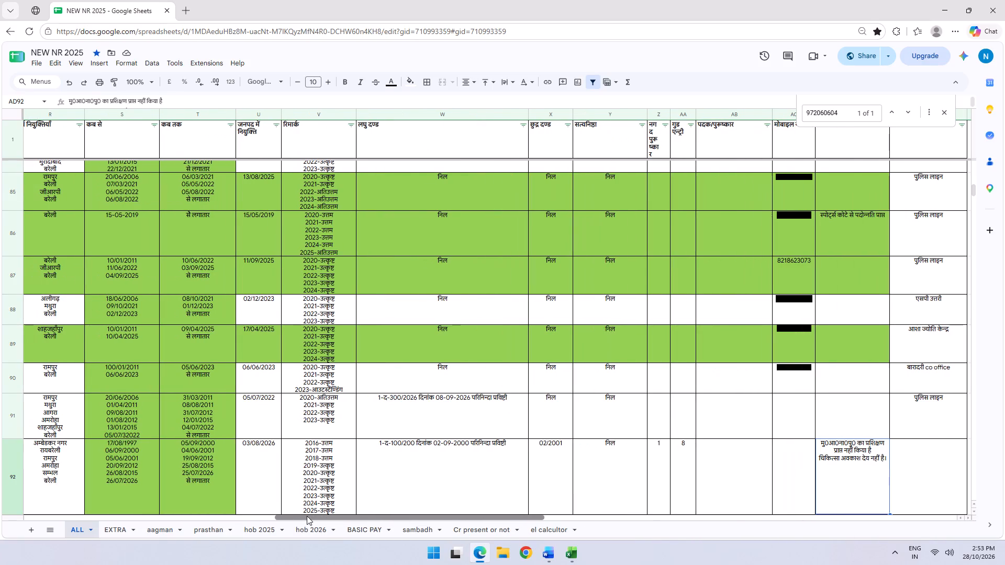
{"action": "left_click_drag", "start_coordinate": [307, 516], "coordinate": [295, 515]}
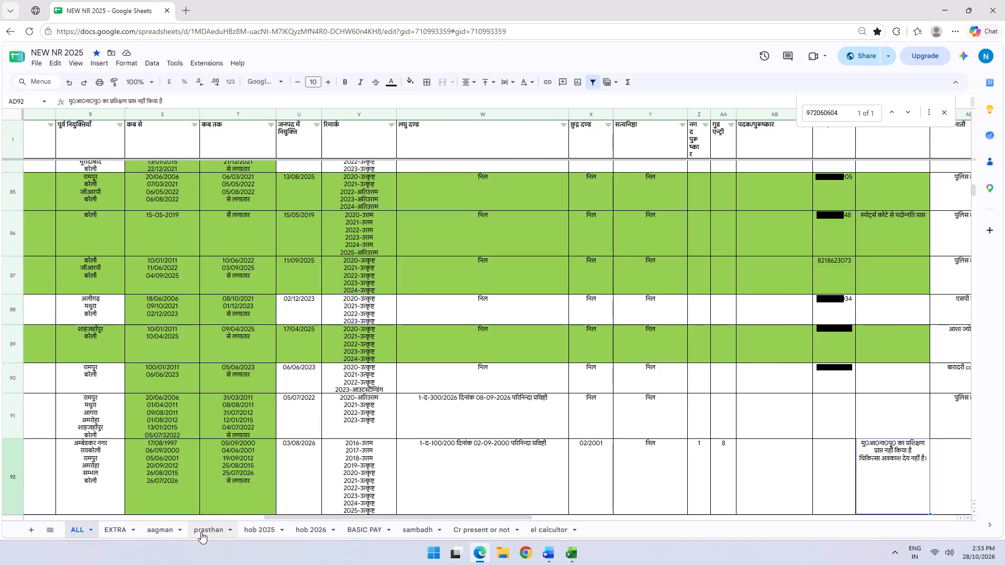
{"action": "left_click", "coordinate": [201, 532]}
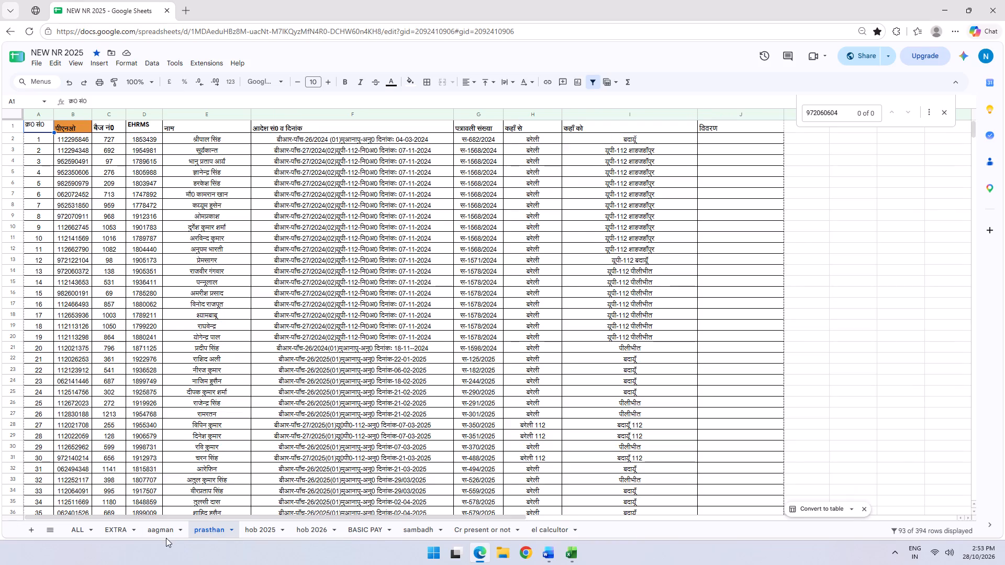
{"action": "left_click", "coordinate": [162, 532]}
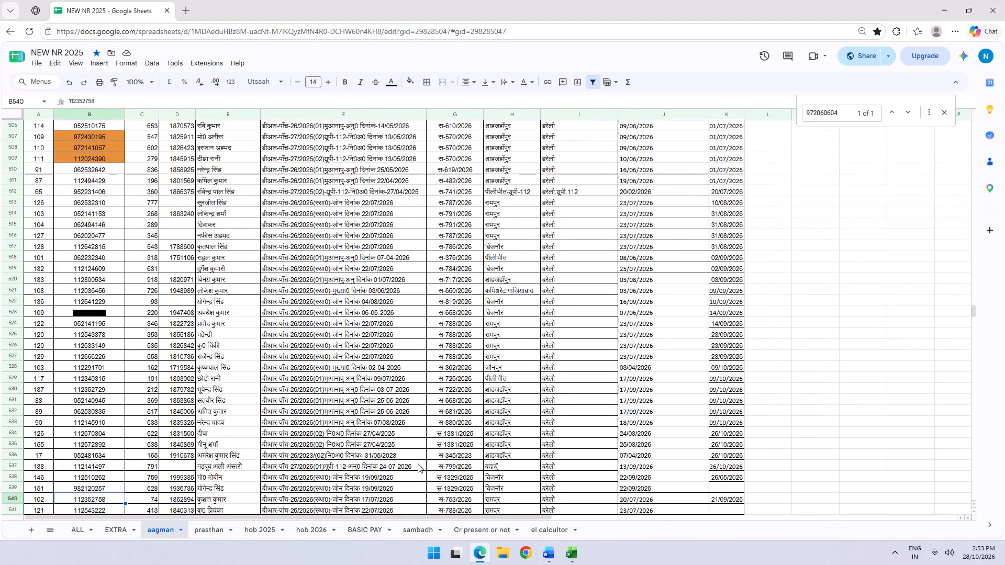
{"action": "scroll", "coordinate": [244, 498], "scroll_direction": "down", "scroll_amount": 1}
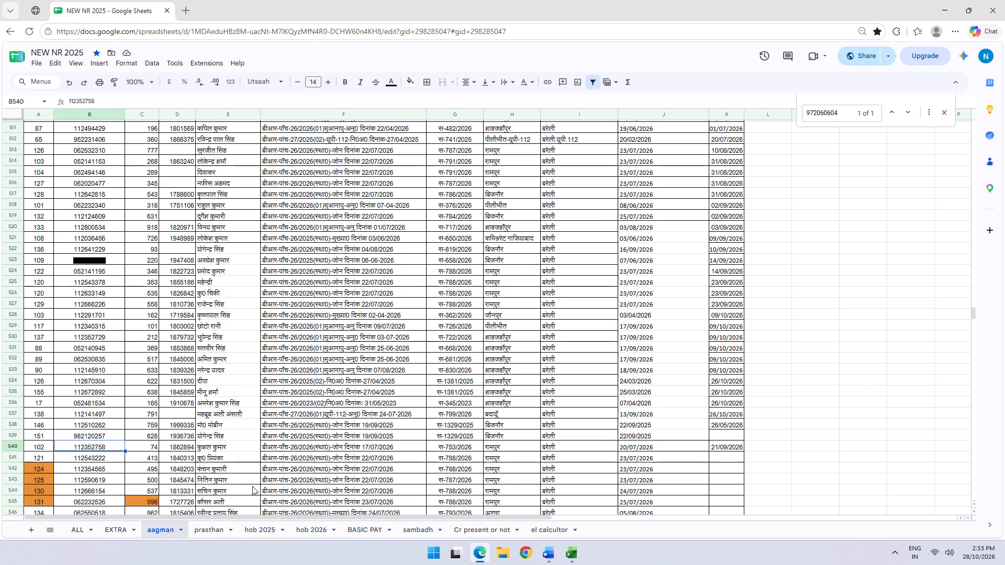
{"action": "scroll", "coordinate": [247, 482], "scroll_direction": "down", "scroll_amount": 2}
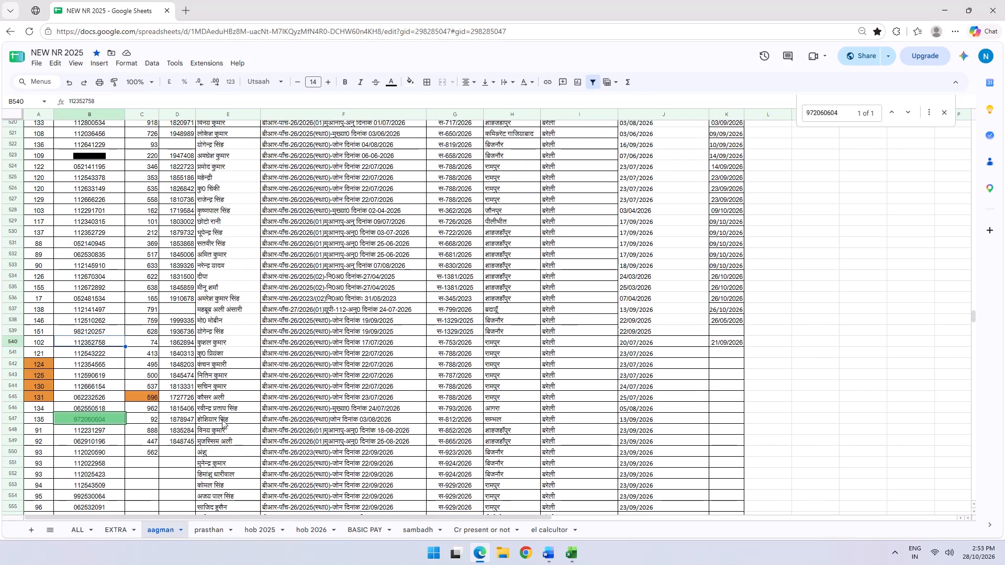
{"action": "left_click", "coordinate": [654, 417]}
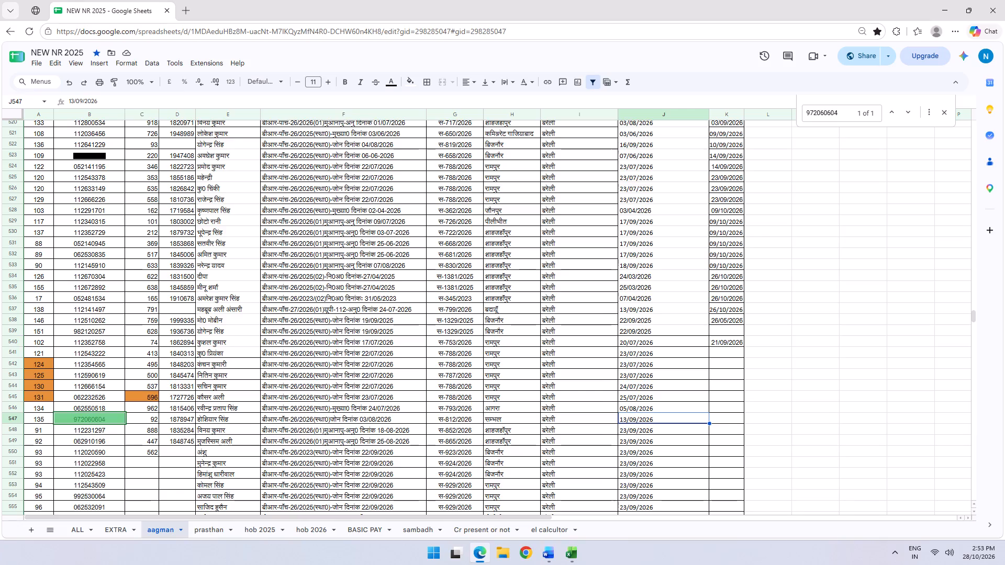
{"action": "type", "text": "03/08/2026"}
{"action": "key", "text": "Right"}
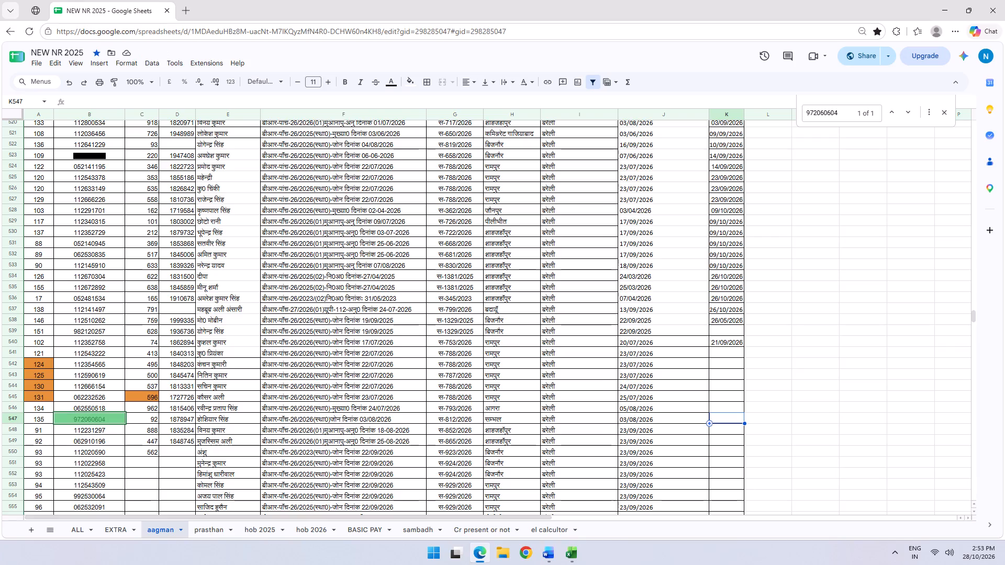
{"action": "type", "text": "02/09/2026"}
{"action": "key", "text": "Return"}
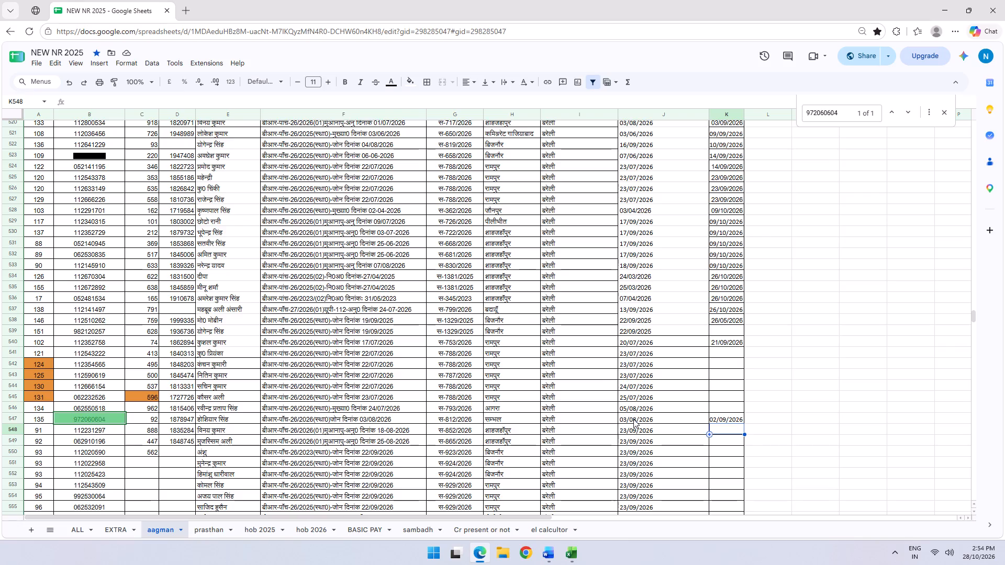
Copy the PNO in row 546 of the aagman sheet and search the ALL sheet for it.
{"action": "left_click", "coordinate": [633, 405]}
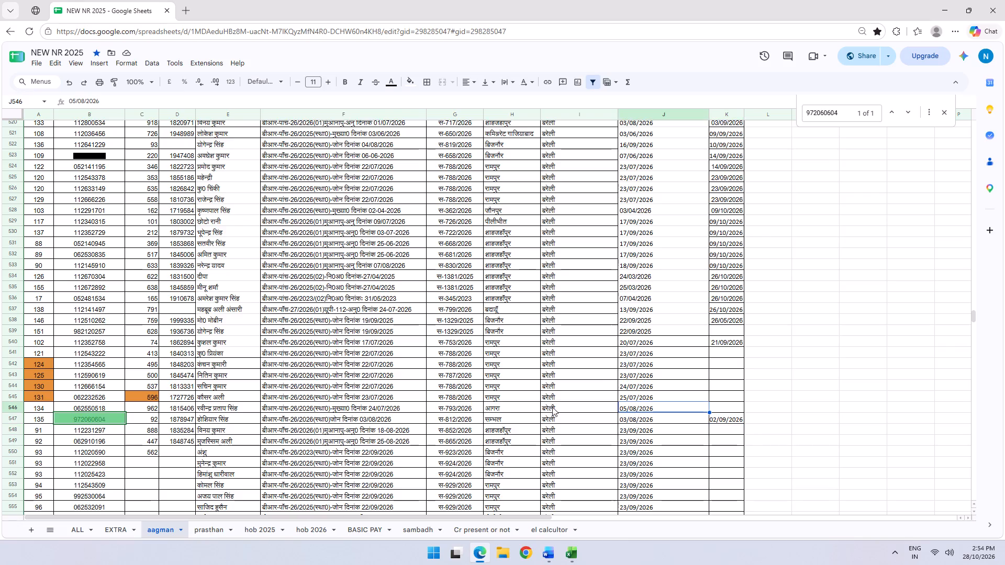
{"action": "left_click", "coordinate": [86, 405]}
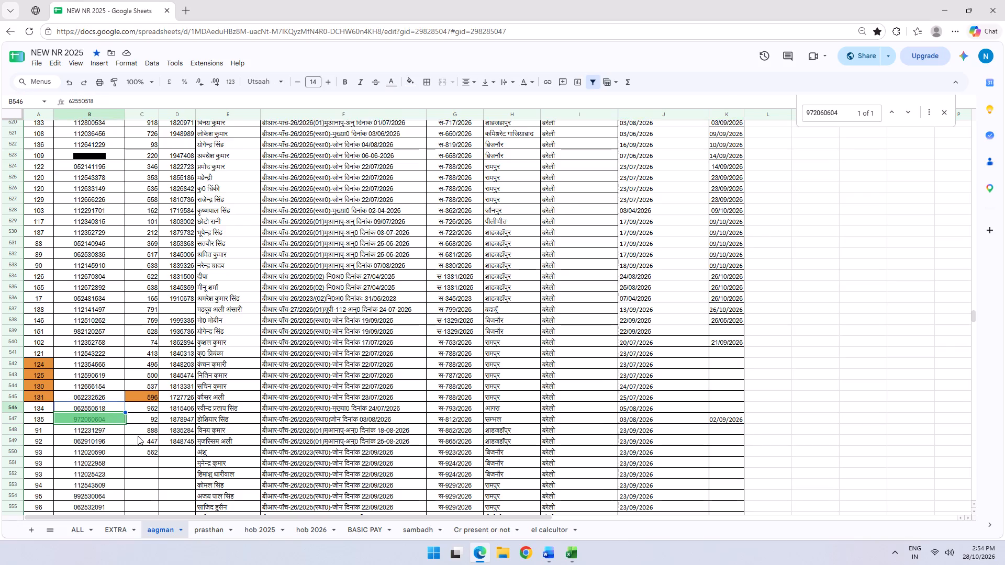
{"action": "key", "text": "ctrl+c"}
{"action": "left_click", "coordinate": [81, 527]}
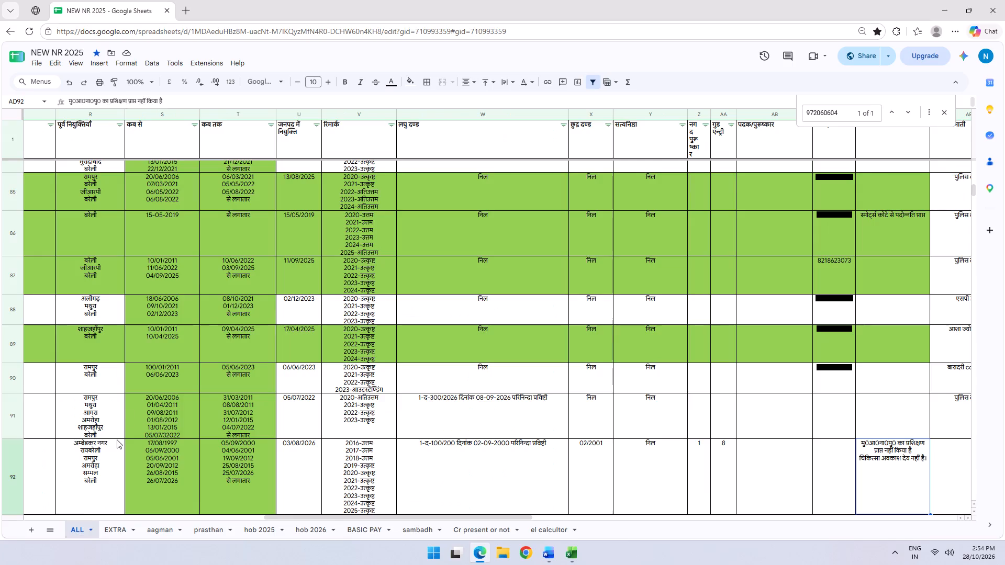
{"action": "left_click", "coordinate": [125, 397]}
{"action": "key", "text": "ctrl+f"}
{"action": "key", "text": "ctrl+v"}
{"action": "key", "text": "Return"}
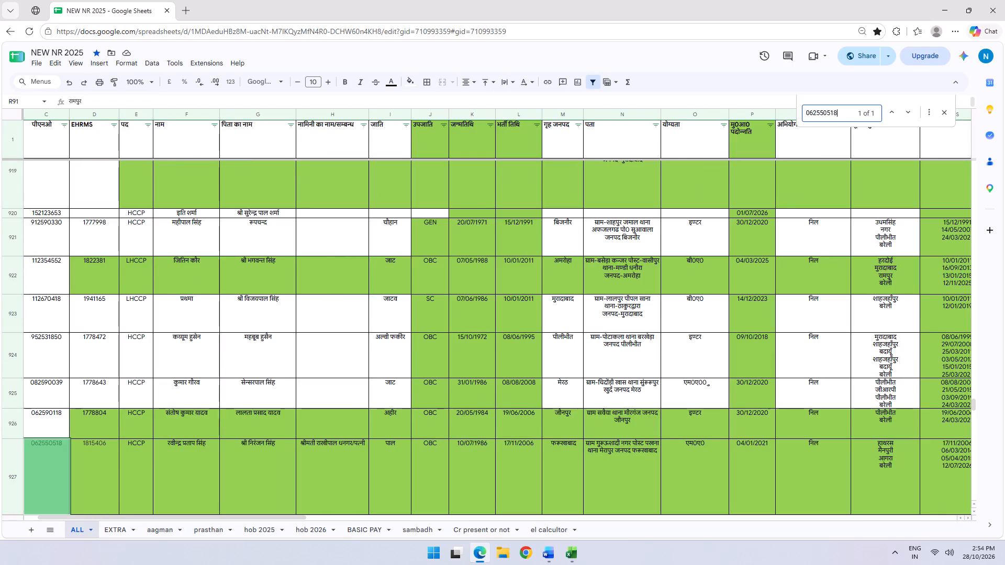
Examine the found head constable's record across row 927, including the posting dates and the district appointment date.
{"action": "key", "text": "Escape"}
{"action": "key", "text": "Tab"}
{"action": "key", "text": "Tab"}
{"action": "key", "text": "Tab"}
{"action": "key", "text": "Tab"}
{"action": "key", "text": "Tab"}
{"action": "key", "text": "Tab"}
{"action": "key", "text": "Tab"}
{"action": "key", "text": "Tab"}
{"action": "key", "text": "Tab"}
{"action": "key", "text": "Tab"}
{"action": "key", "text": "Tab"}
{"action": "key", "text": "Tab"}
{"action": "key", "text": "Tab"}
{"action": "key", "text": "Tab"}
{"action": "key", "text": "Tab"}
{"action": "key", "text": "Tab"}
{"action": "key", "text": "Tab"}
{"action": "key", "text": "Tab"}
{"action": "key", "text": "Tab"}
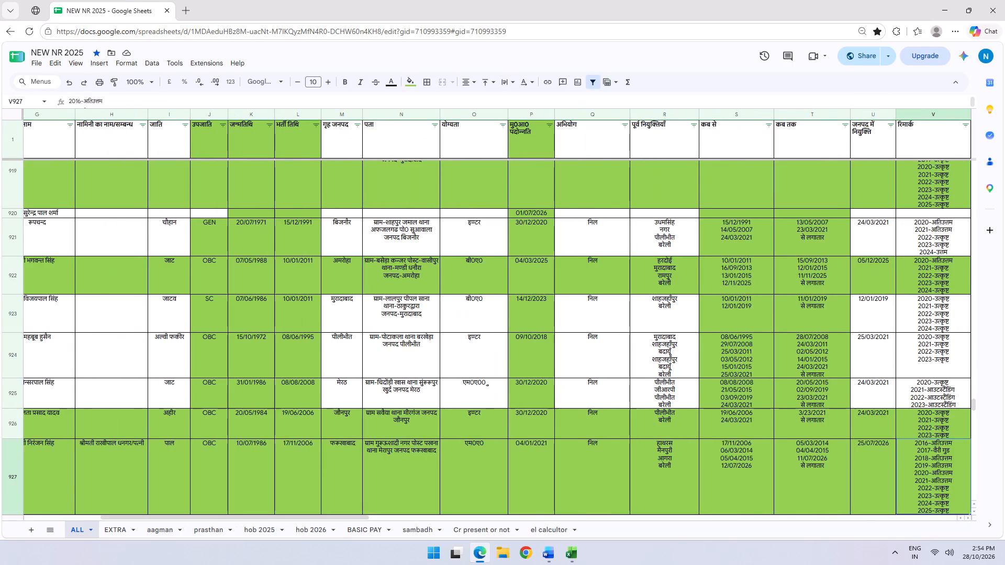
{"action": "key", "text": "Left"}
{"action": "key", "text": "Left"}
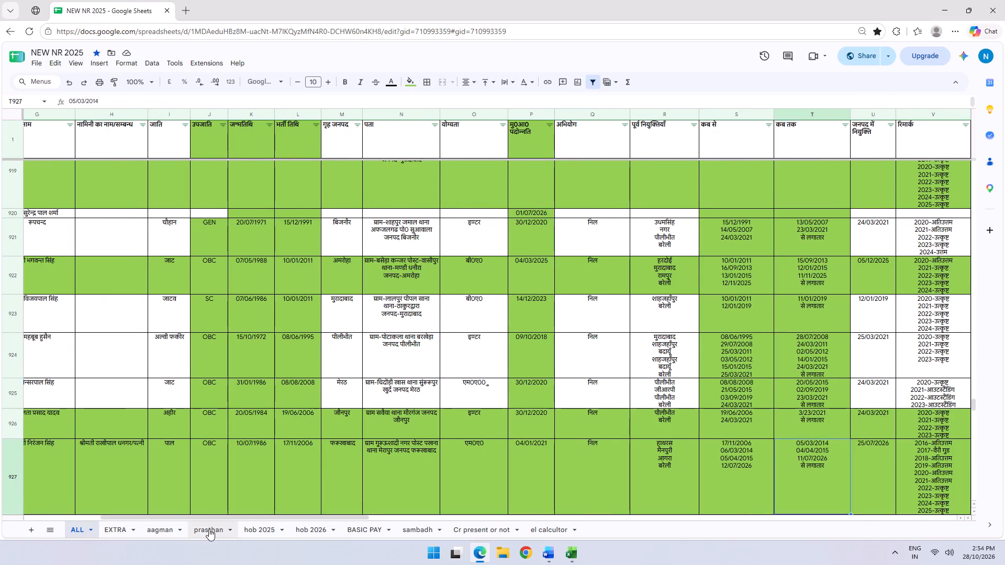
Set the arrival date in J546 of the aagman sheet to 25/07/2026.
{"action": "left_click", "coordinate": [162, 531]}
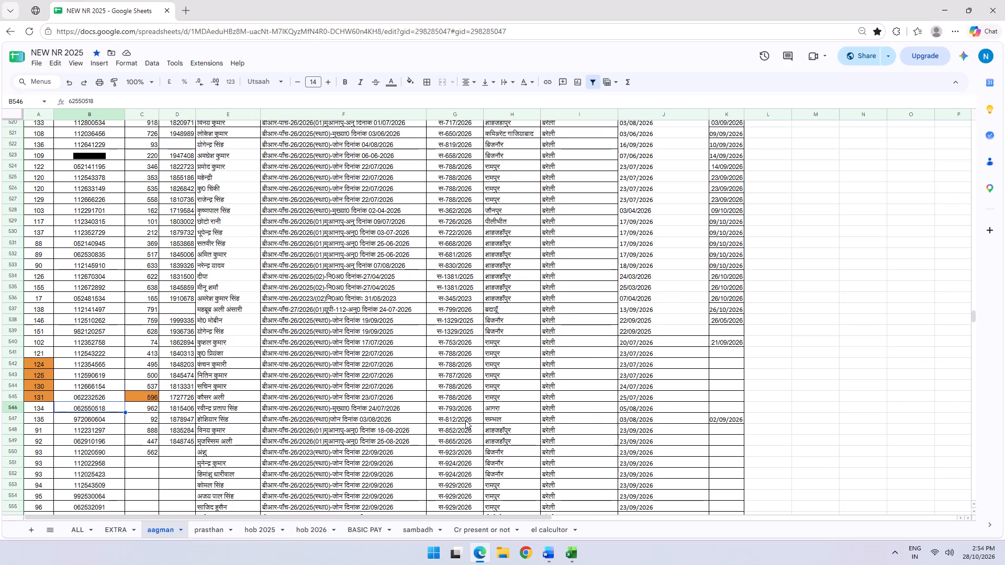
{"action": "key", "text": "Tab"}
{"action": "key", "text": "Tab"}
{"action": "key", "text": "Tab"}
{"action": "key", "text": "Tab"}
{"action": "key", "text": "Tab"}
{"action": "key", "text": "Tab"}
{"action": "key", "text": "Tab"}
{"action": "key", "text": "Tab"}
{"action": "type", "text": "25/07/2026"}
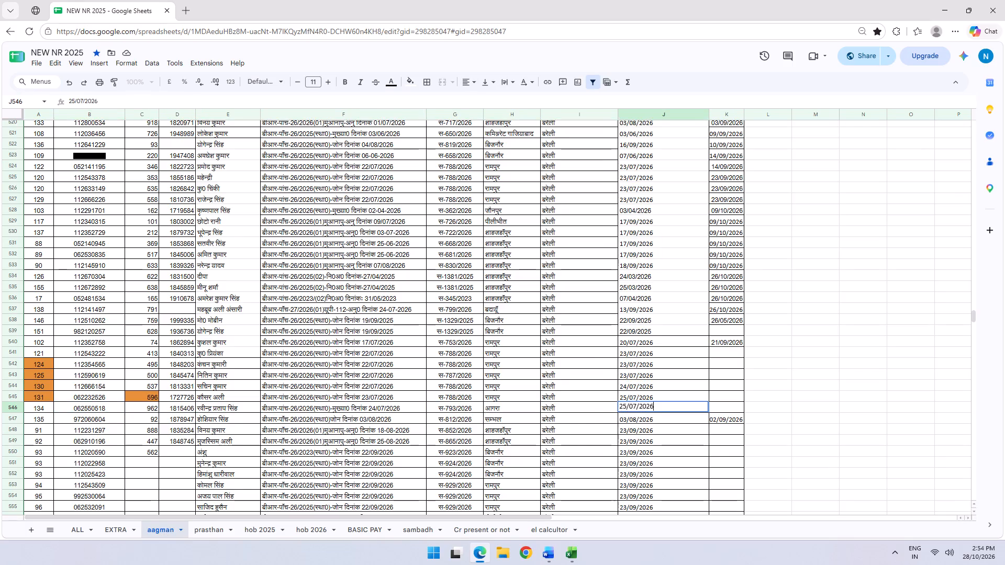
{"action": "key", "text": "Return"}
Set the arrival date in J545 of the aagman sheet to 24/07/2026.
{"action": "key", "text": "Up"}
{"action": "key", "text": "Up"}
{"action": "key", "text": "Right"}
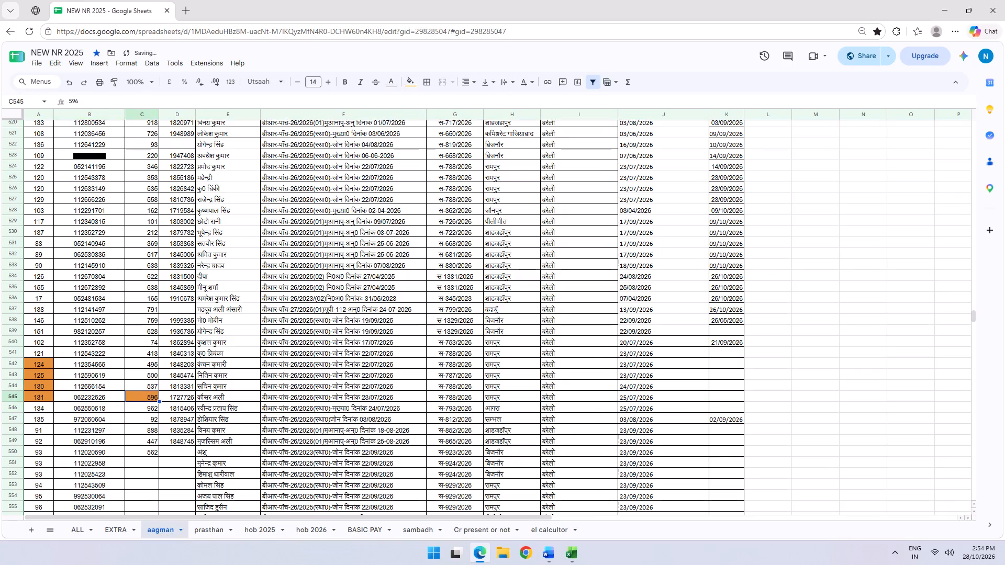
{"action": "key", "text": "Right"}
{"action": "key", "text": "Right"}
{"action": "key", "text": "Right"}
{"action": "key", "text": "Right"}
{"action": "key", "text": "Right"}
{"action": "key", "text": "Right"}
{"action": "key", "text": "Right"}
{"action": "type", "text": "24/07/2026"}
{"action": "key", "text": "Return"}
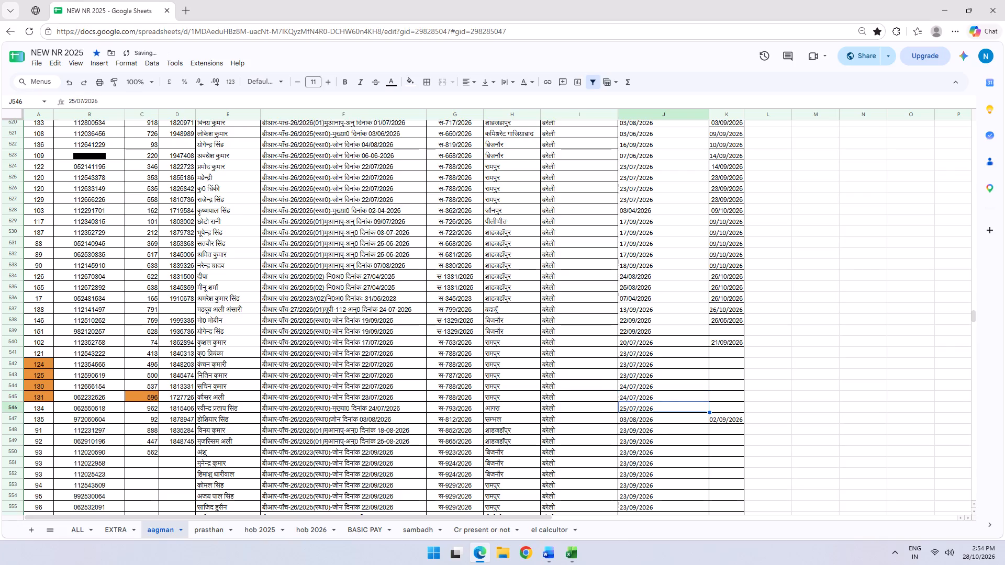
Set the arrival date in J544 of the aagman sheet to 230/07/2026.
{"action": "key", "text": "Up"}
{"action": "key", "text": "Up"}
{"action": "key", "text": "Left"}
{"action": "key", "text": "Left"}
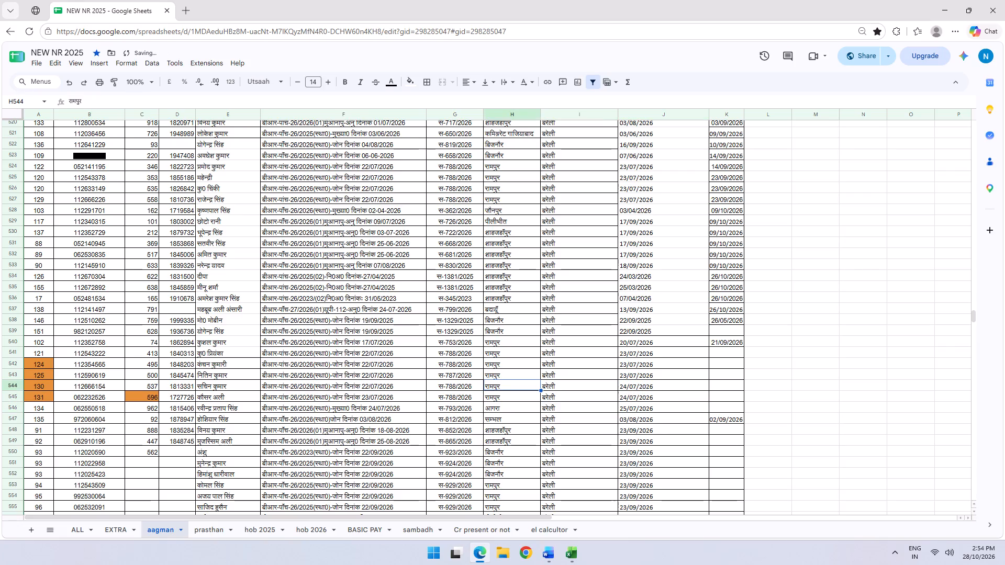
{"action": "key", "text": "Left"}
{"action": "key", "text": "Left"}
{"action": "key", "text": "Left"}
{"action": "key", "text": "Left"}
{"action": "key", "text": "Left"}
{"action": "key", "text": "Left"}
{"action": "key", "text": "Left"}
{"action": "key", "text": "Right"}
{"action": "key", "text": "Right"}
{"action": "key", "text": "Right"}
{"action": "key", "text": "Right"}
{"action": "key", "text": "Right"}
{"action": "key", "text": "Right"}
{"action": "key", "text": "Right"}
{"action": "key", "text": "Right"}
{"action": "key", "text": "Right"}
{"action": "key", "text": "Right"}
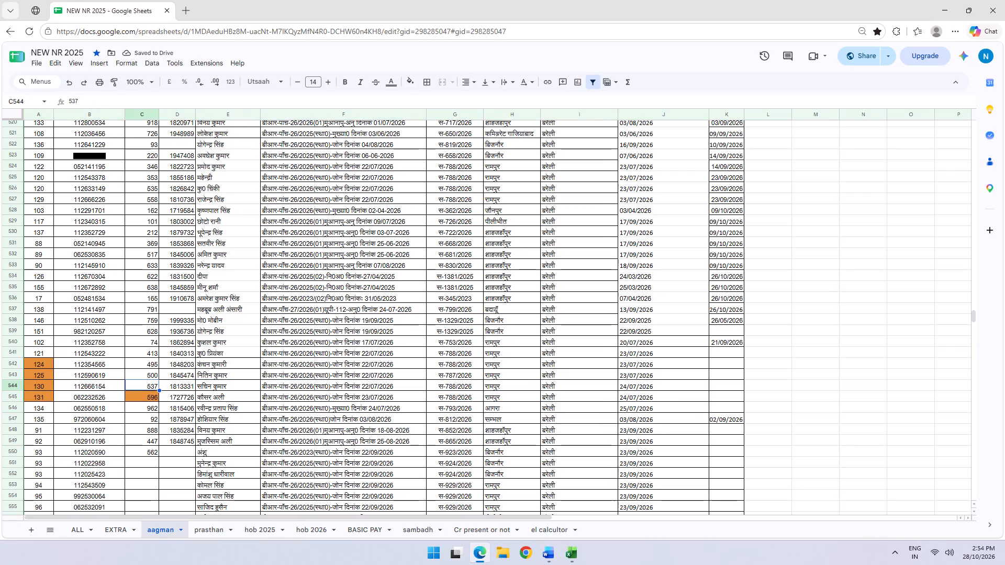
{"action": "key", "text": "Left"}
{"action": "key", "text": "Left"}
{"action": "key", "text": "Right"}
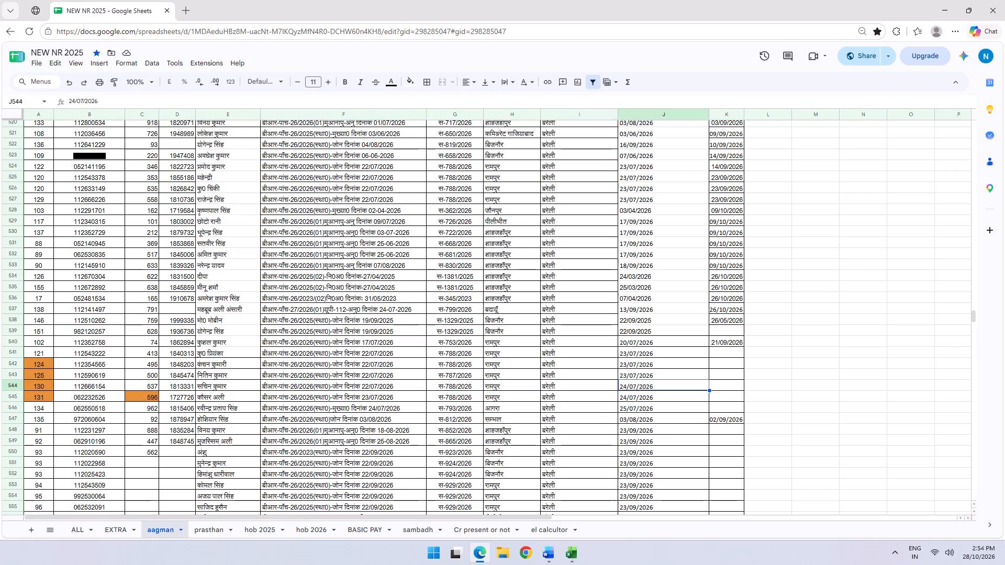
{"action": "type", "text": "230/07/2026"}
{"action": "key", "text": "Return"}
Copy the PNO in row 533 of the aagman sheet and search the ALL sheet for it.
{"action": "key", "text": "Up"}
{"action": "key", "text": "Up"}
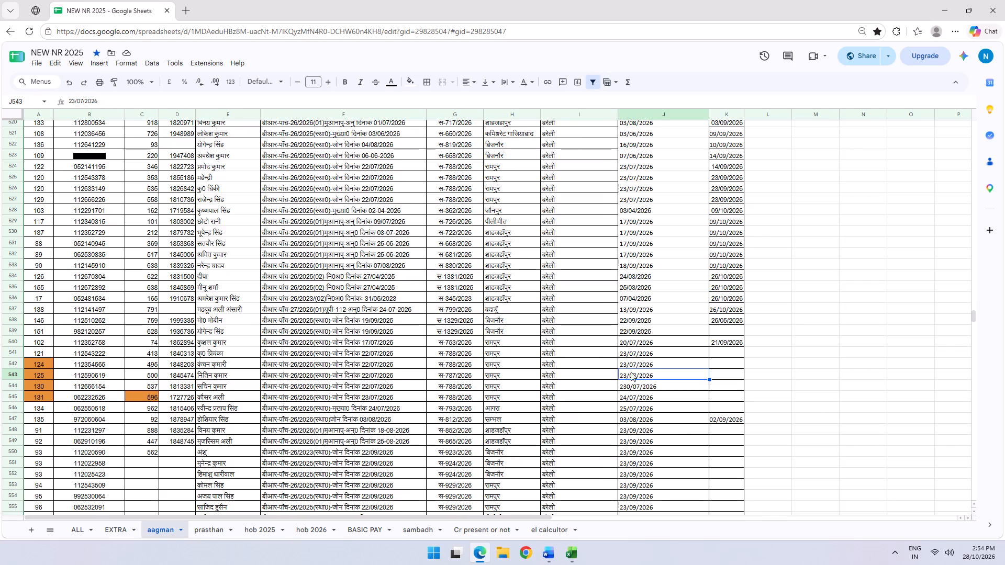
{"action": "scroll", "coordinate": [643, 317], "scroll_direction": "up", "scroll_amount": 5}
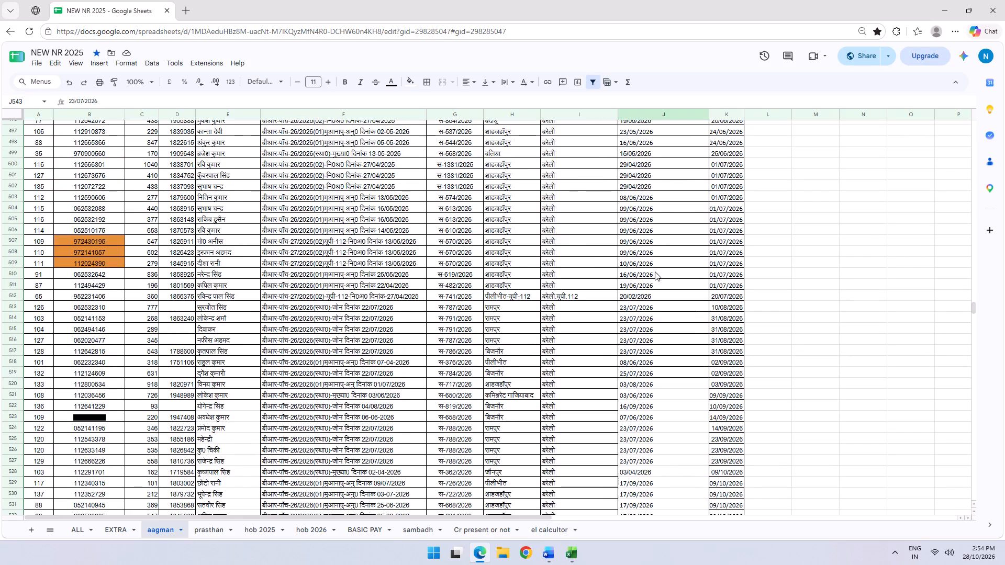
{"action": "scroll", "coordinate": [657, 411], "scroll_direction": "down", "scroll_amount": 3}
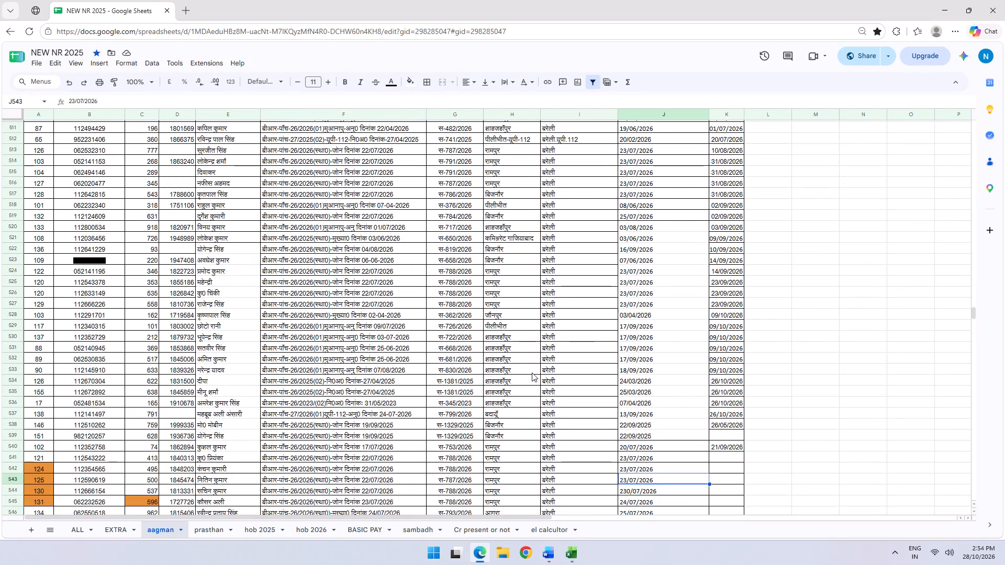
{"action": "left_click", "coordinate": [93, 371]}
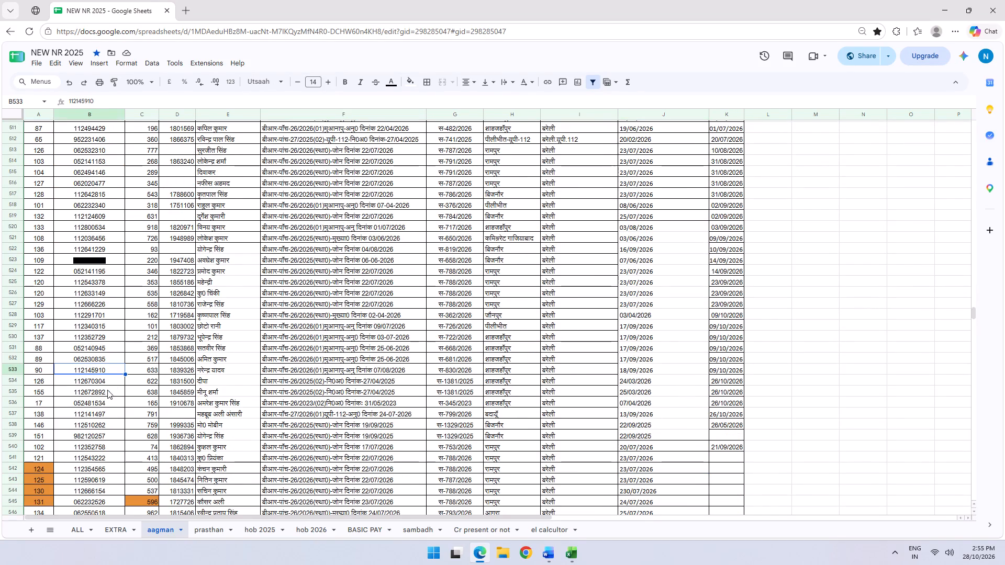
{"action": "key", "text": "ctrl+c"}
{"action": "left_click", "coordinate": [72, 527]}
{"action": "left_click", "coordinate": [114, 366]}
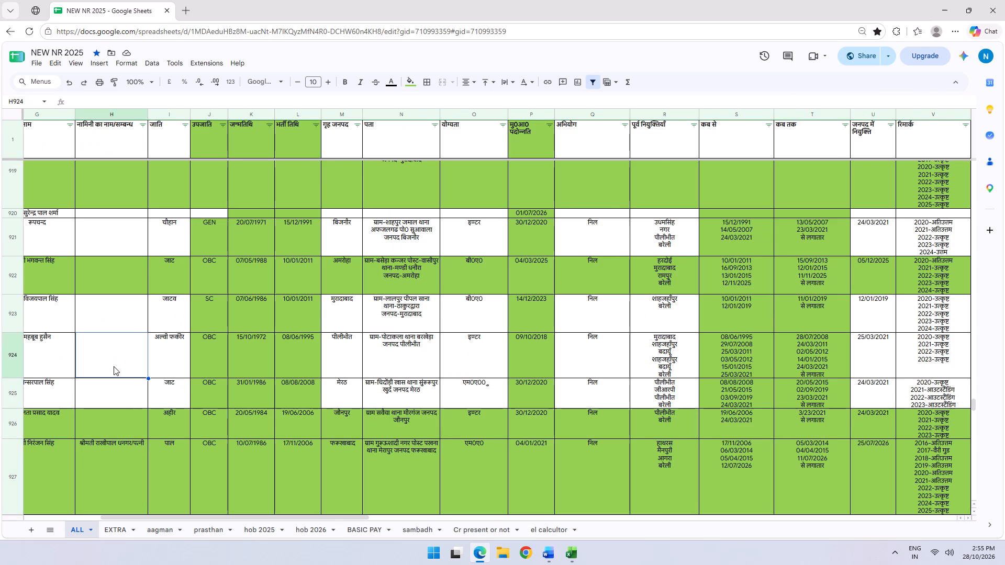
{"action": "key", "text": "ctrl+f"}
{"action": "key", "text": "ctrl+v"}
{"action": "key", "text": "Return"}
Examine this head constable's record across row 1256, including the posting dates and the district appointment date.
{"action": "key", "text": "Escape"}
{"action": "key", "text": "Tab"}
{"action": "key", "text": "Tab"}
{"action": "key", "text": "Tab"}
{"action": "key", "text": "Tab"}
{"action": "key", "text": "Tab"}
{"action": "key", "text": "Tab"}
{"action": "key", "text": "Tab"}
{"action": "key", "text": "Tab"}
{"action": "key", "text": "Tab"}
{"action": "key", "text": "Tab"}
{"action": "key", "text": "Tab"}
{"action": "key", "text": "Tab"}
{"action": "key", "text": "Tab"}
{"action": "key", "text": "Tab"}
{"action": "key", "text": "Tab"}
{"action": "key", "text": "Tab"}
{"action": "key", "text": "Tab"}
{"action": "key", "text": "Tab"}
{"action": "key", "text": "Tab"}
{"action": "key", "text": "Tab"}
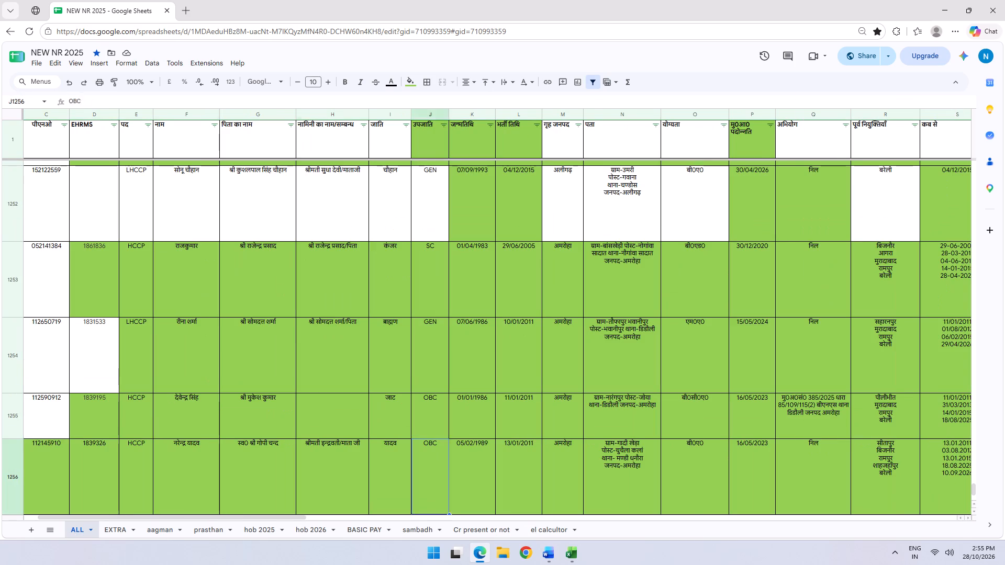
{"action": "key", "text": "Left"}
{"action": "key", "text": "Left"}
{"action": "key", "text": "Left"}
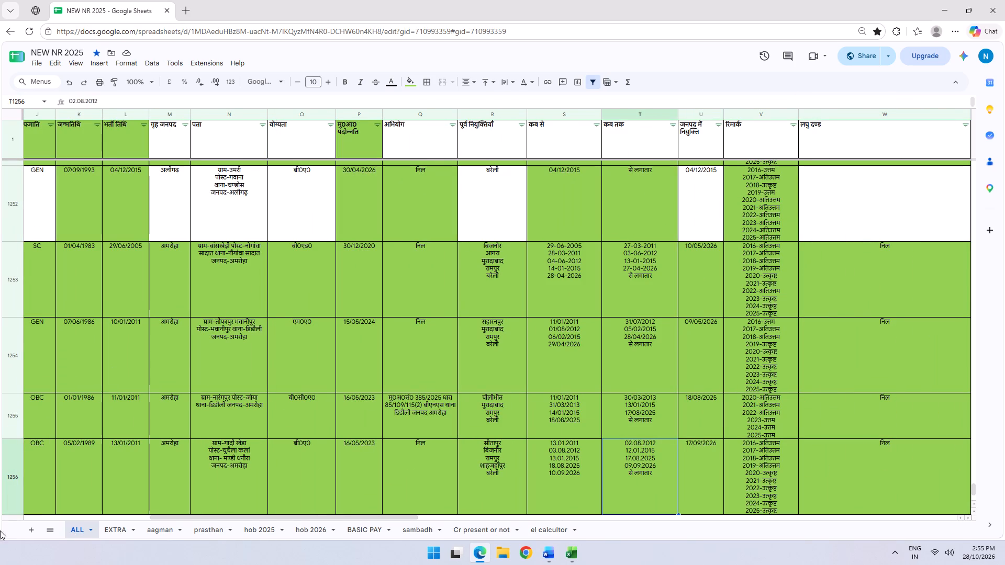
Check the same head constable's arrival date in J533 of the aagman sheet.
{"action": "left_click", "coordinate": [158, 530]}
{"action": "key", "text": "Tab"}
{"action": "key", "text": "Tab"}
{"action": "key", "text": "Tab"}
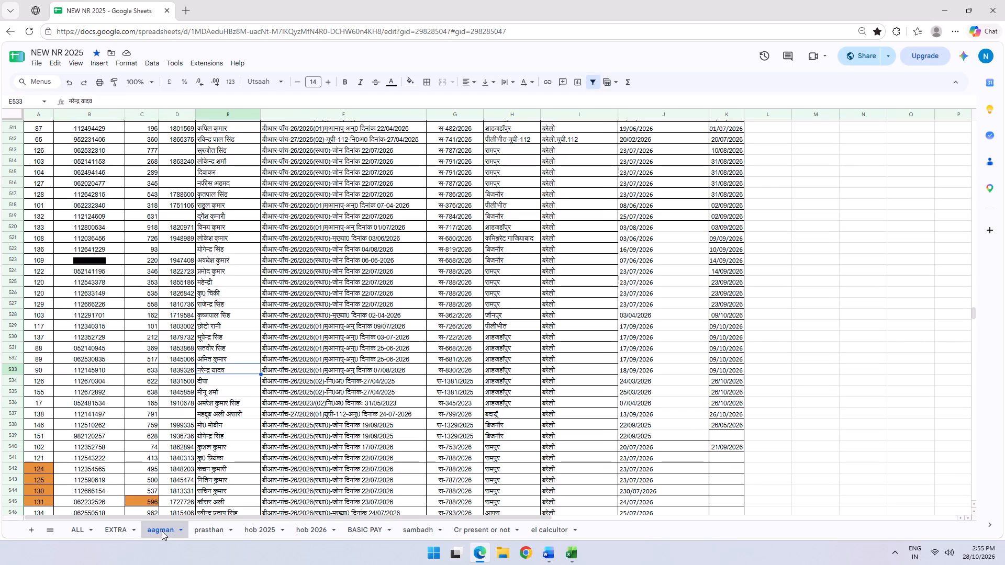
{"action": "key", "text": "Tab"}
{"action": "key", "text": "Tab"}
{"action": "key", "text": "Tab"}
{"action": "key", "text": "Tab"}
{"action": "key", "text": "Tab"}
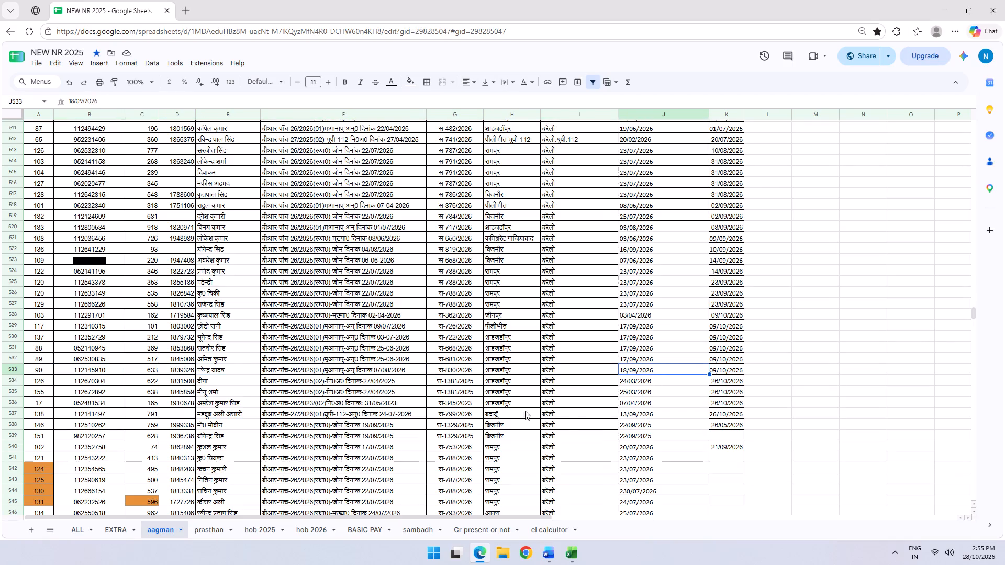
{"action": "scroll", "coordinate": [421, 441], "scroll_direction": "down", "scroll_amount": 1}
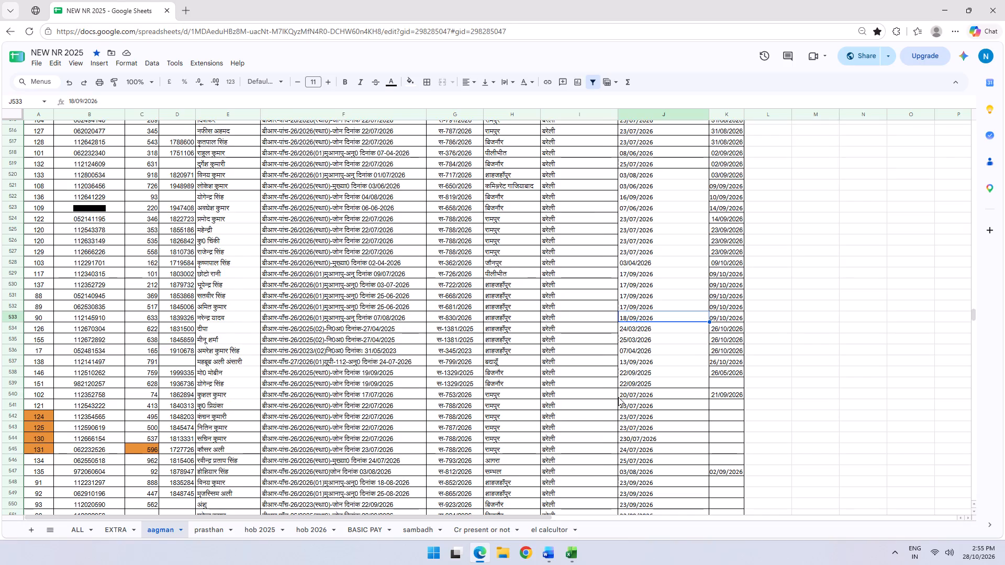
Search the ALL sheet for the PNO listed in row 541 of the aagman sheet.
{"action": "scroll", "coordinate": [617, 396], "scroll_direction": "down", "scroll_amount": 2}
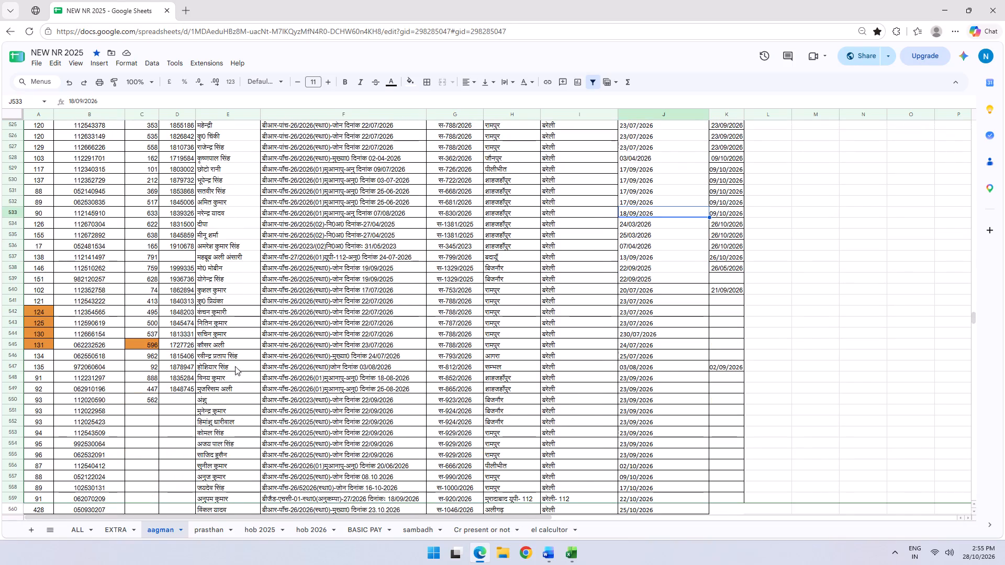
{"action": "left_click", "coordinate": [747, 366]}
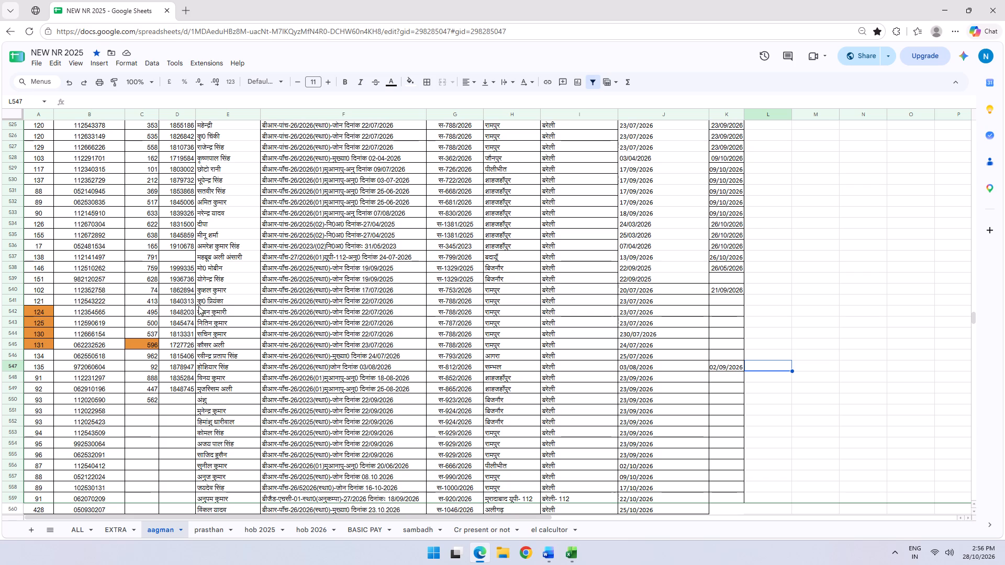
{"action": "left_click", "coordinate": [73, 525]}
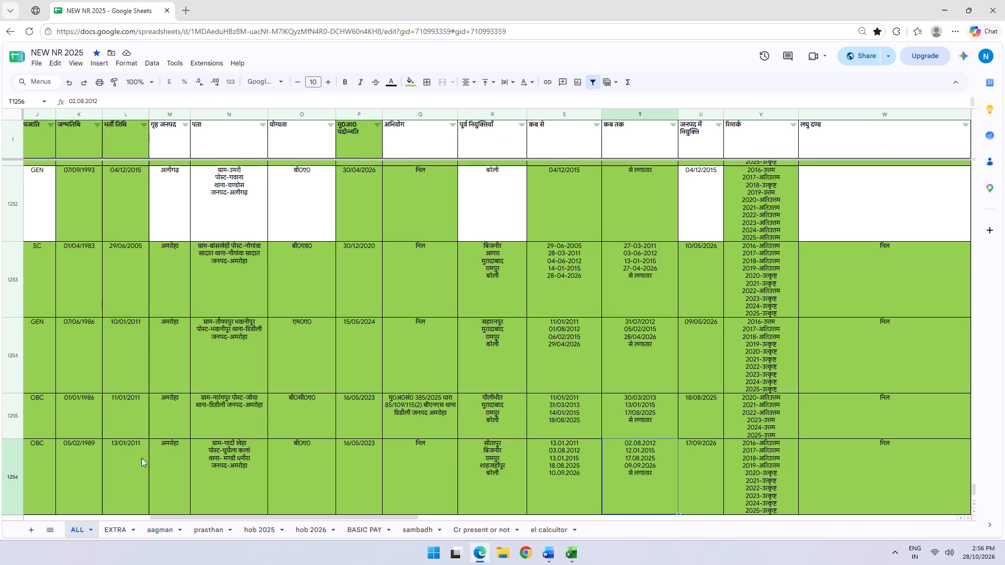
{"action": "left_click", "coordinate": [202, 327]}
{"action": "key", "text": "ctrl+f"}
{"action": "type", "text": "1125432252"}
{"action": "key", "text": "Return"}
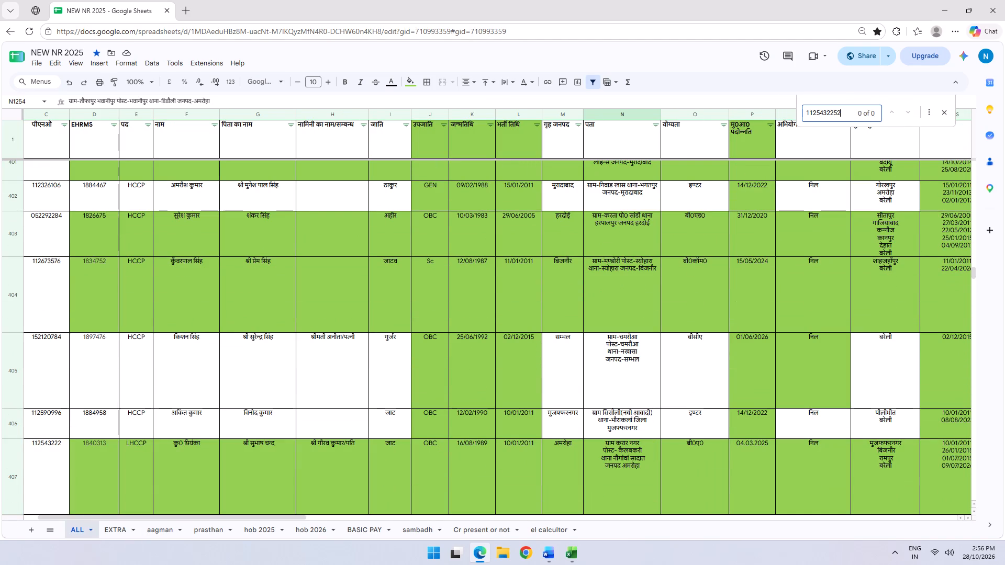
Examine this head constable's record across row 407 of the ALL sheet, through to the district appointment date.
{"action": "left_click", "coordinate": [364, 479]}
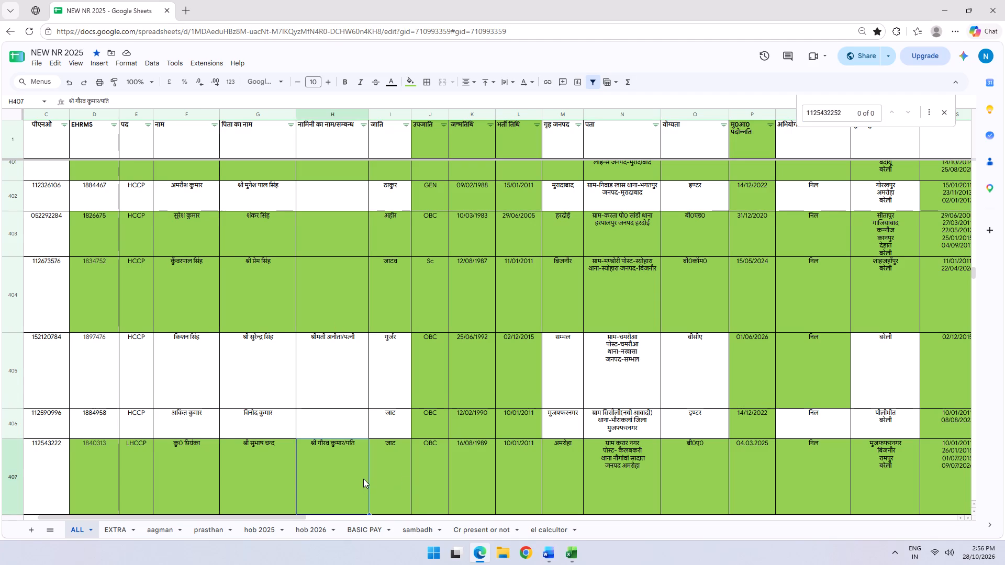
{"action": "key", "text": "Tab"}
{"action": "key", "text": "Tab"}
{"action": "key", "text": "Tab"}
{"action": "key", "text": "Tab"}
{"action": "key", "text": "Tab"}
{"action": "key", "text": "Tab"}
{"action": "key", "text": "Tab"}
{"action": "key", "text": "Tab"}
{"action": "key", "text": "Tab"}
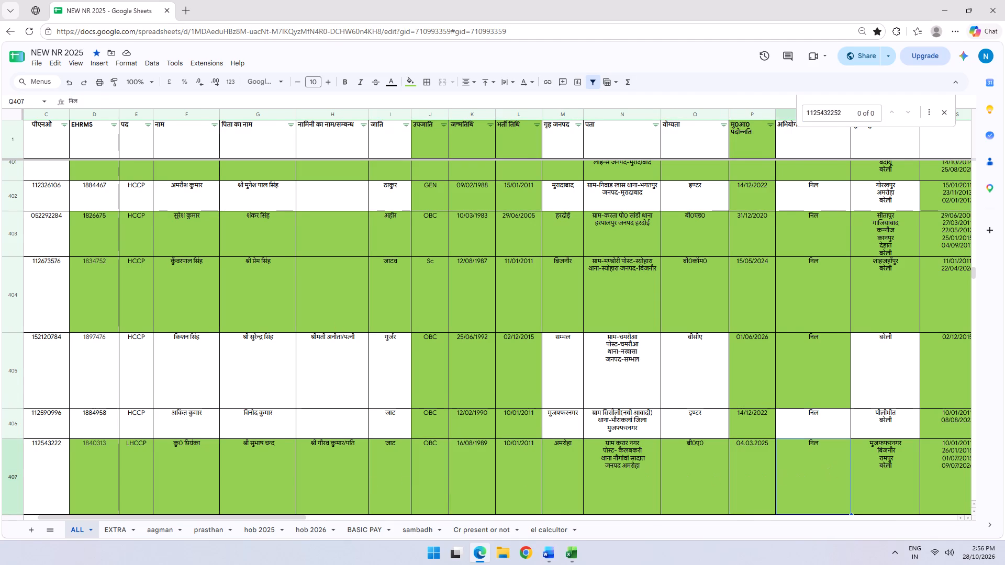
{"action": "key", "text": "Tab"}
{"action": "key", "text": "Tab"}
{"action": "key", "text": "Tab"}
{"action": "key", "text": "Tab"}
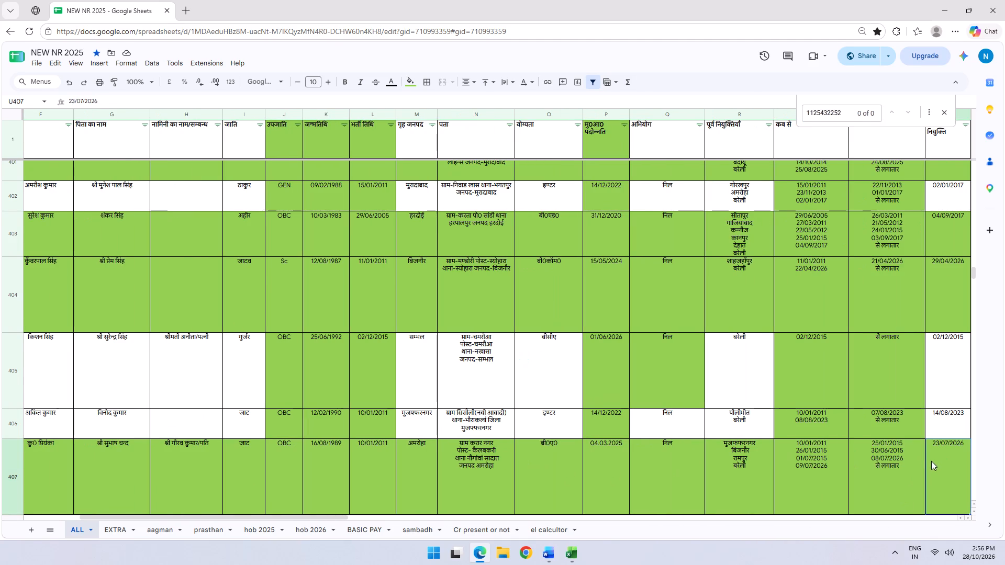
{"action": "left_click", "coordinate": [951, 456]}
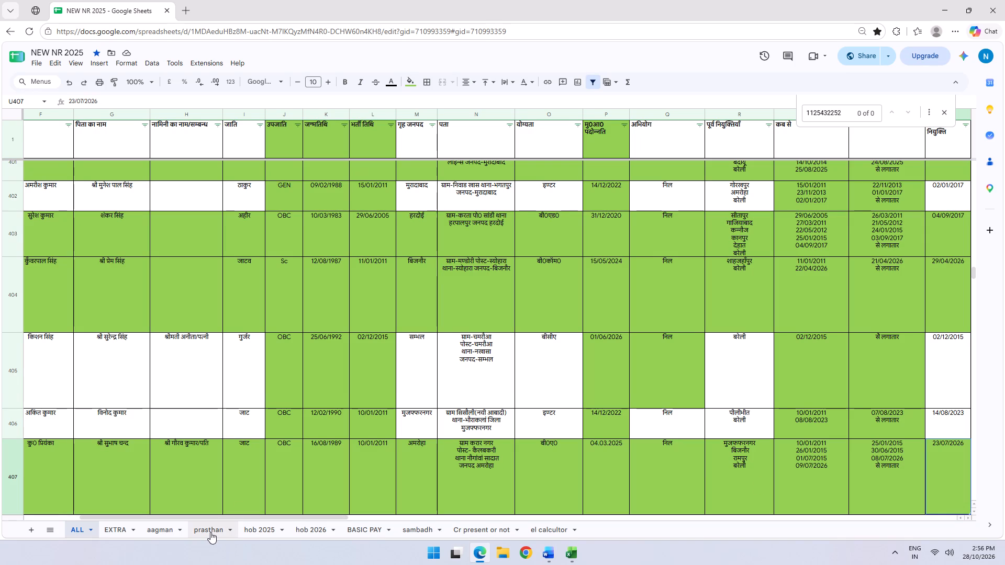
Enter the date 20/08/2026 in K541 of the aagman sheet for the same head constable.
{"action": "left_click", "coordinate": [151, 524]}
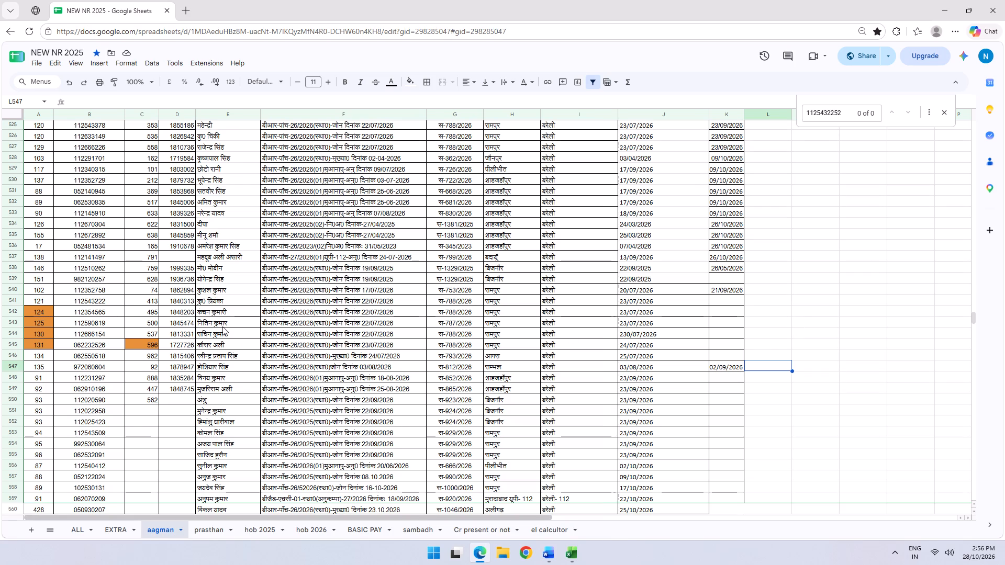
{"action": "left_click", "coordinate": [735, 300]}
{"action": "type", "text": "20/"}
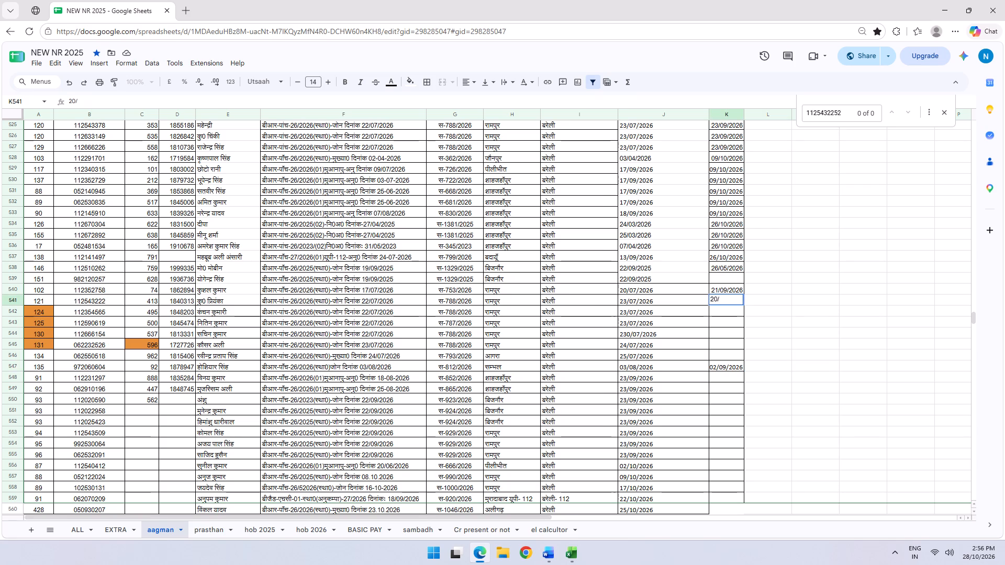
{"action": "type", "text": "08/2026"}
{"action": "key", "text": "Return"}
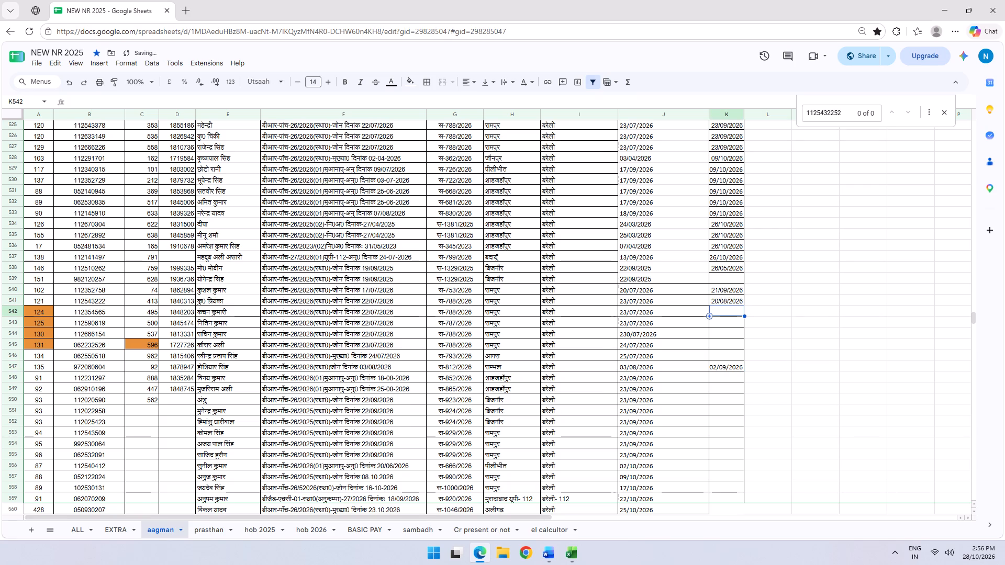
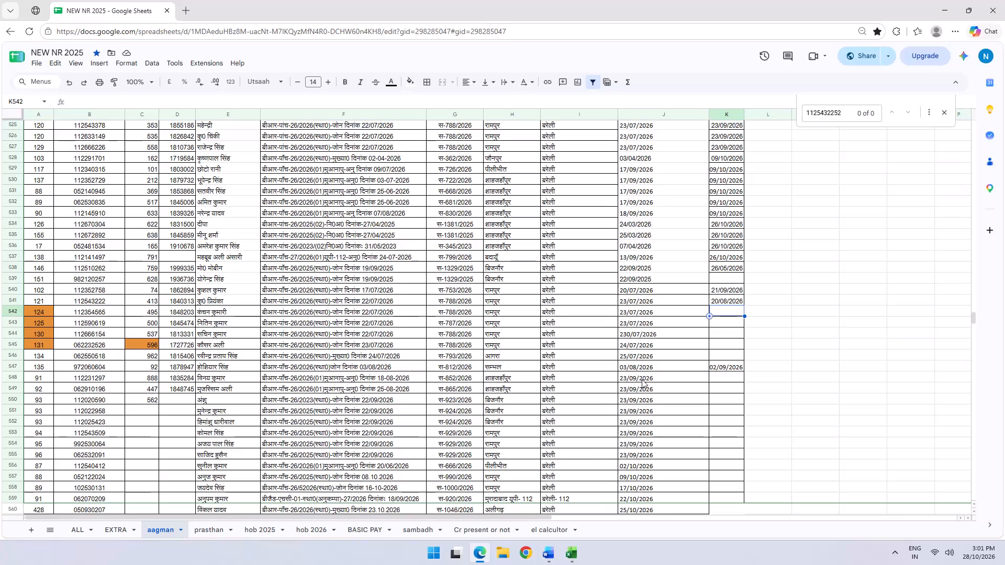
Search the ALL sheet for the PNO listed in row 548 of the aagman sheet.
{"action": "left_click", "coordinate": [87, 376]}
{"action": "key", "text": "ctrl+c"}
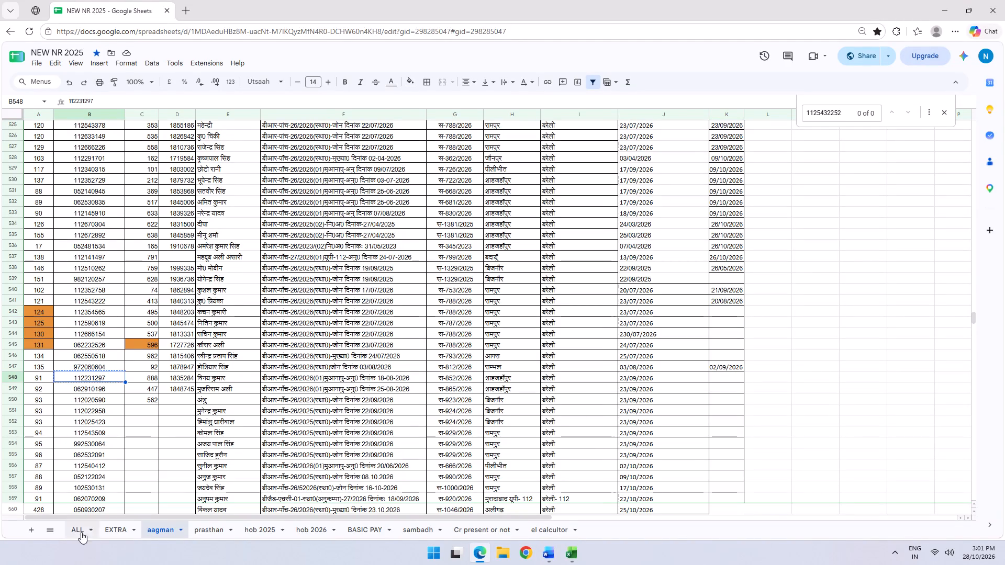
{"action": "left_click", "coordinate": [75, 529]}
{"action": "left_click", "coordinate": [141, 337]}
{"action": "key", "text": "ctrl+f"}
{"action": "key", "text": "ctrl+v"}
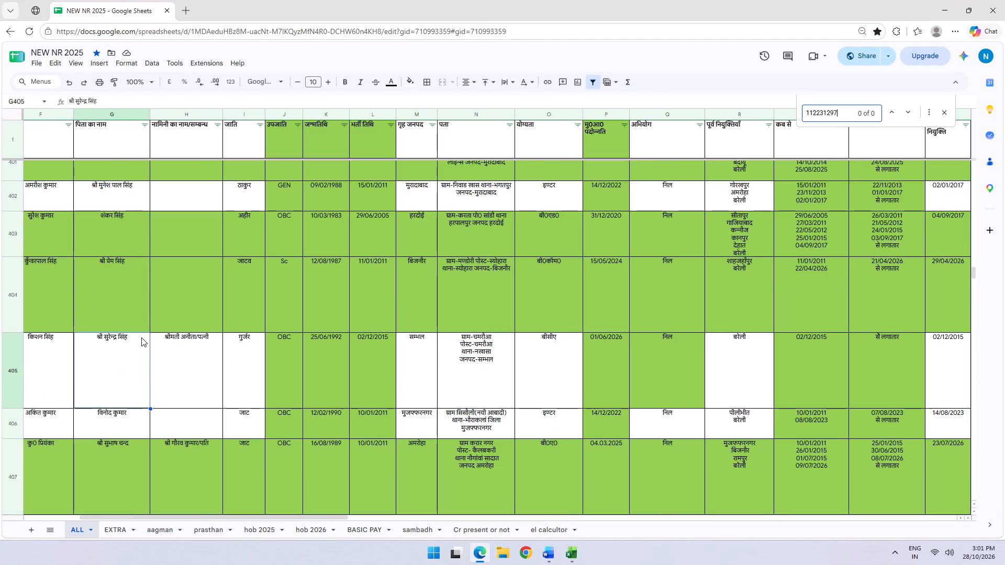
{"action": "key", "text": "Return"}
Examine this head constable's record across row 858 of the ALL sheet, through the district appointment date and remarks to column W.
{"action": "left_click", "coordinate": [594, 484]}
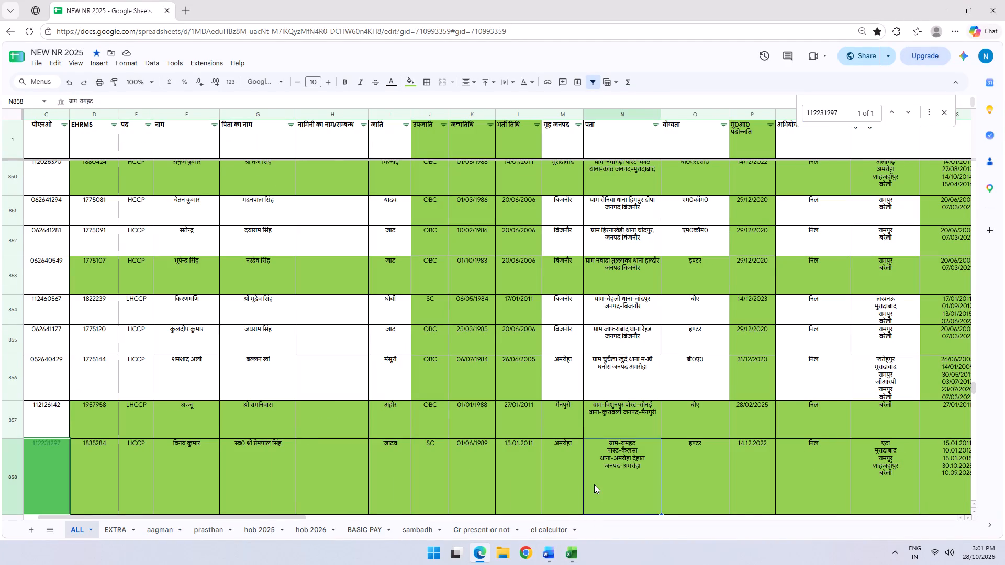
{"action": "key", "text": "Tab"}
{"action": "key", "text": "Tab"}
{"action": "key", "text": "Tab"}
{"action": "key", "text": "Tab"}
{"action": "key", "text": "Tab"}
{"action": "key", "text": "Tab"}
{"action": "key", "text": "Tab"}
{"action": "key", "text": "Tab"}
{"action": "key", "text": "Tab"}
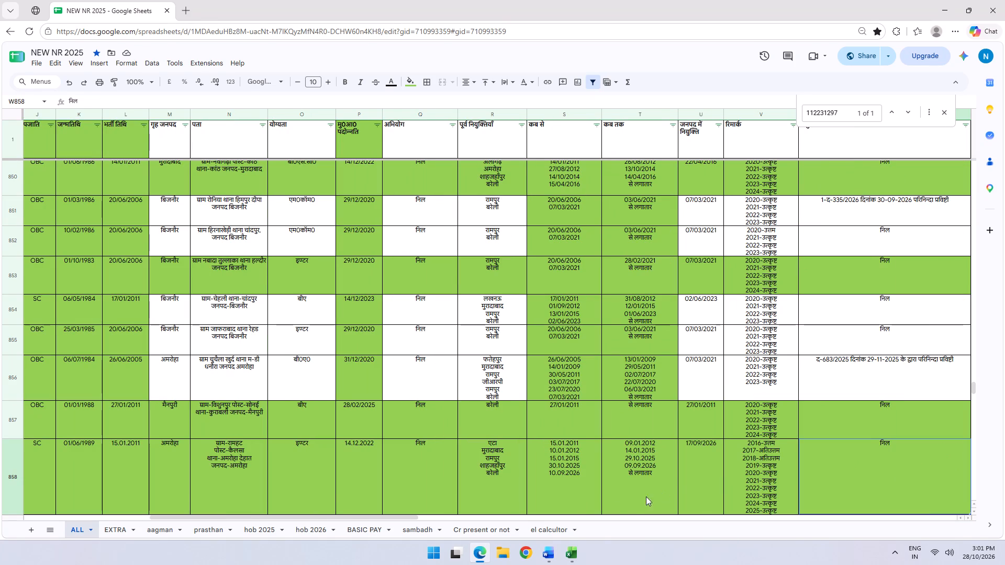
Compare J548 of the aagman sheet with the ALL sheet's district appointment date and set J548 to 17/09/2026.
{"action": "left_click", "coordinate": [162, 522]}
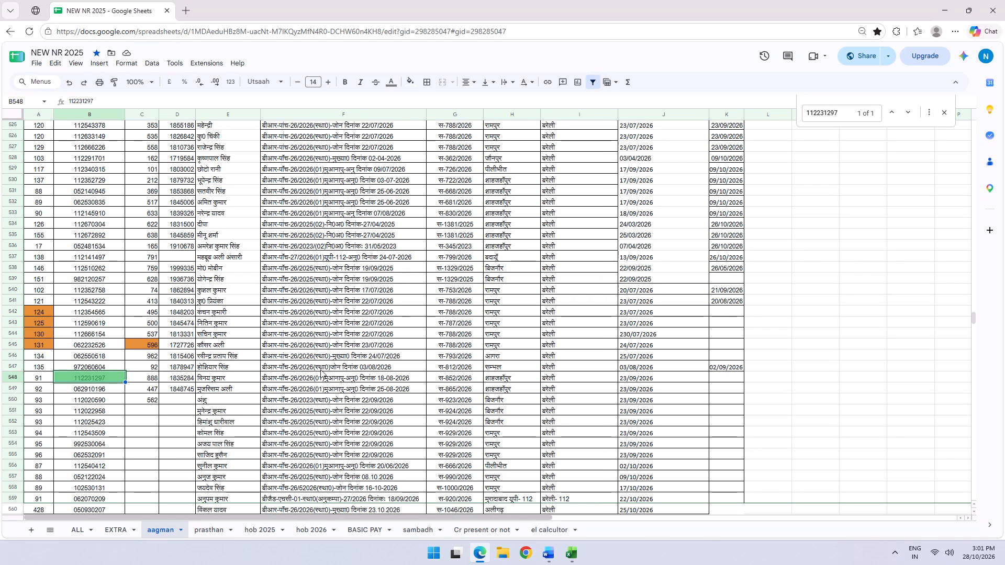
{"action": "left_click", "coordinate": [639, 377]}
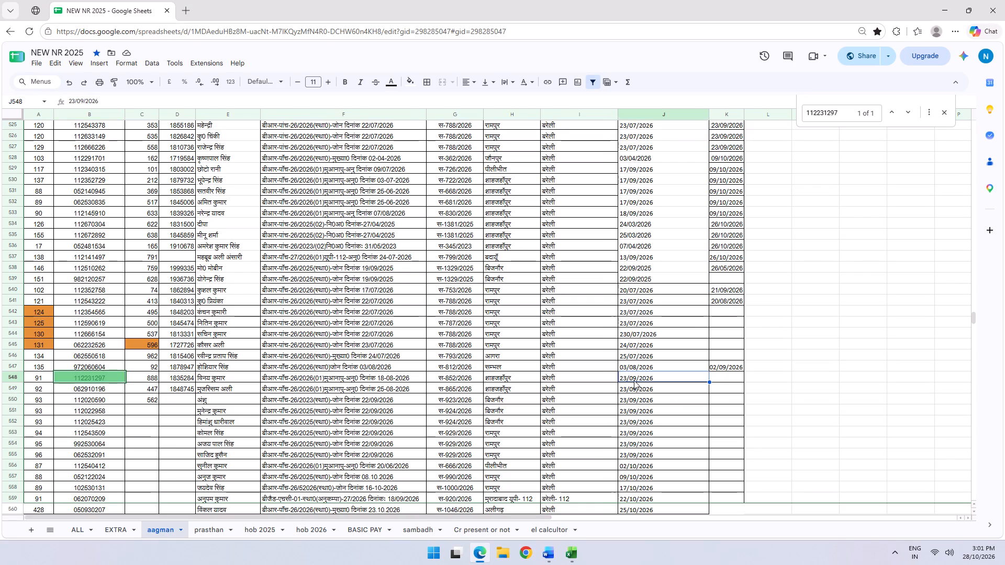
{"action": "left_click", "coordinate": [84, 529]}
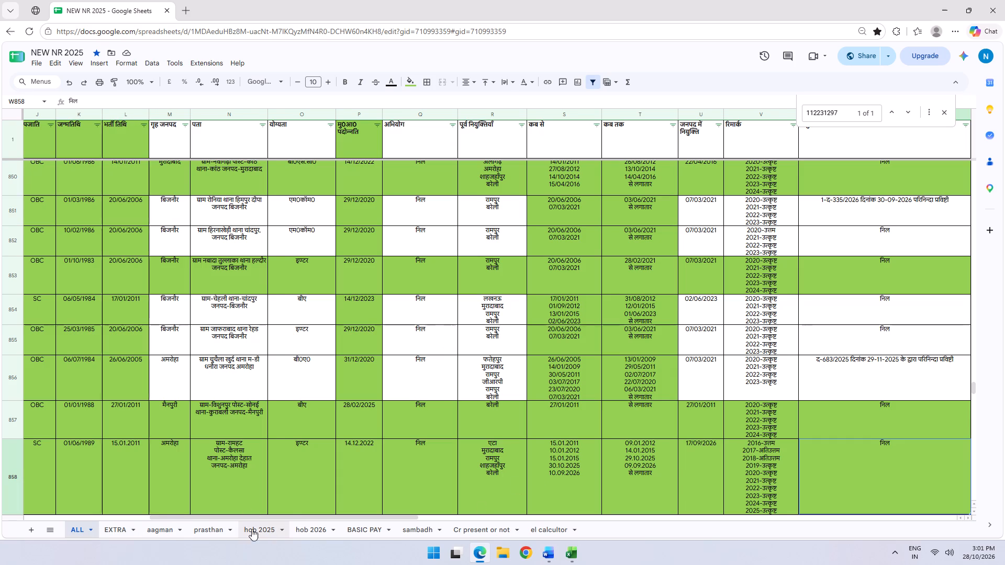
{"action": "left_click", "coordinate": [168, 532]}
{"action": "key", "text": "Tab"}
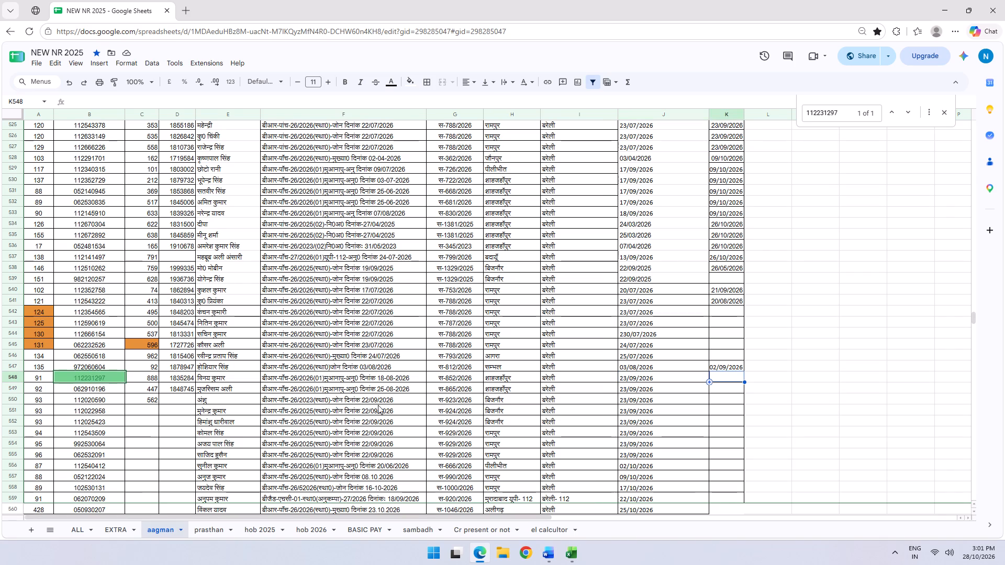
{"action": "left_click", "coordinate": [626, 378]}
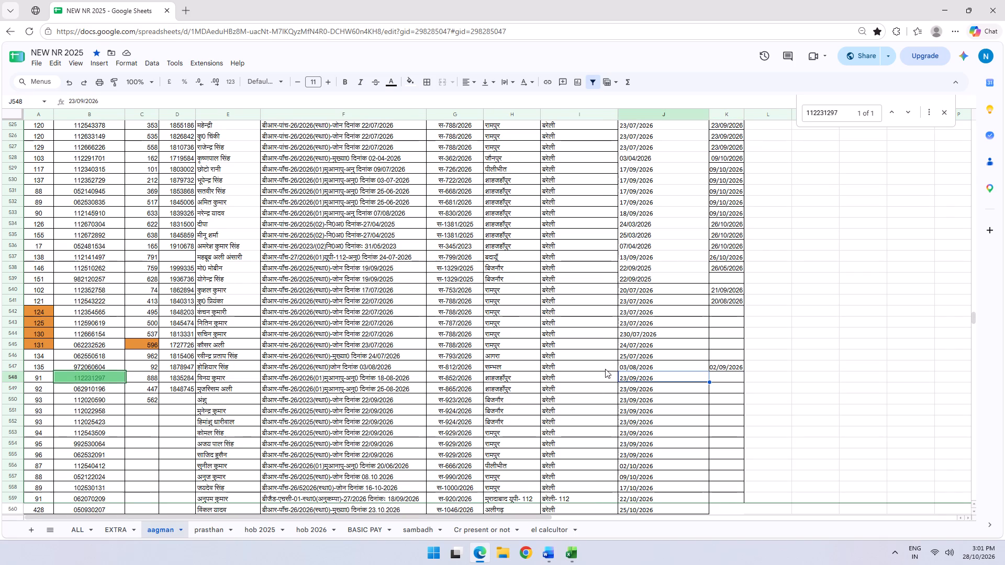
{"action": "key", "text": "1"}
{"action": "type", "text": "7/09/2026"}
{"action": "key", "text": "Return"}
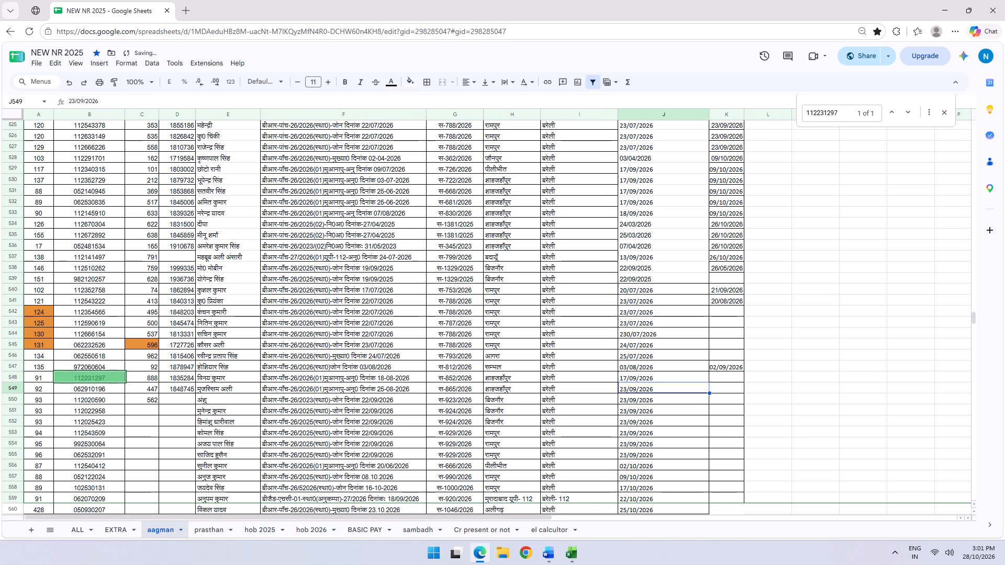
Enter the date 26/10/2026 in K548 of the aagman sheet for the same head constable.
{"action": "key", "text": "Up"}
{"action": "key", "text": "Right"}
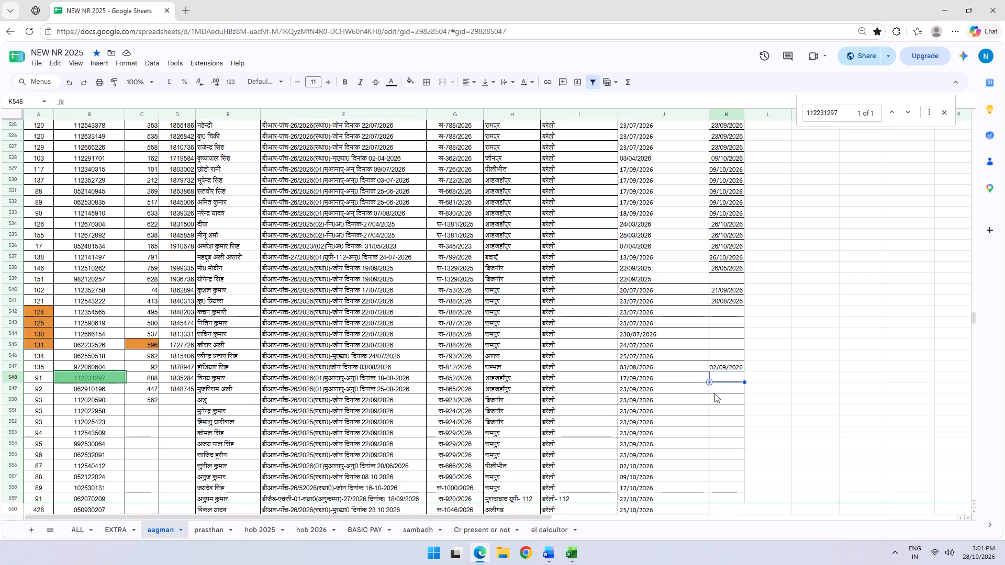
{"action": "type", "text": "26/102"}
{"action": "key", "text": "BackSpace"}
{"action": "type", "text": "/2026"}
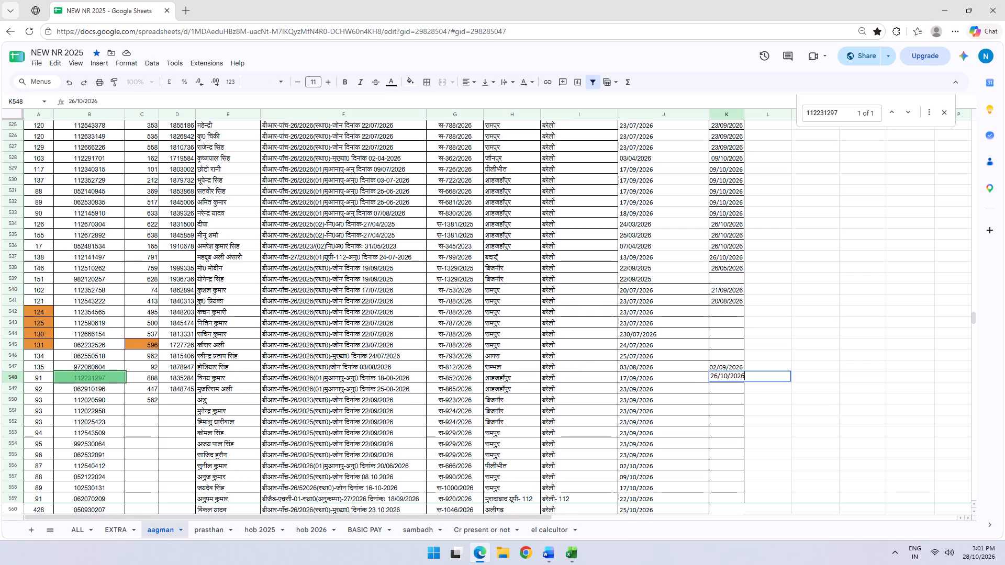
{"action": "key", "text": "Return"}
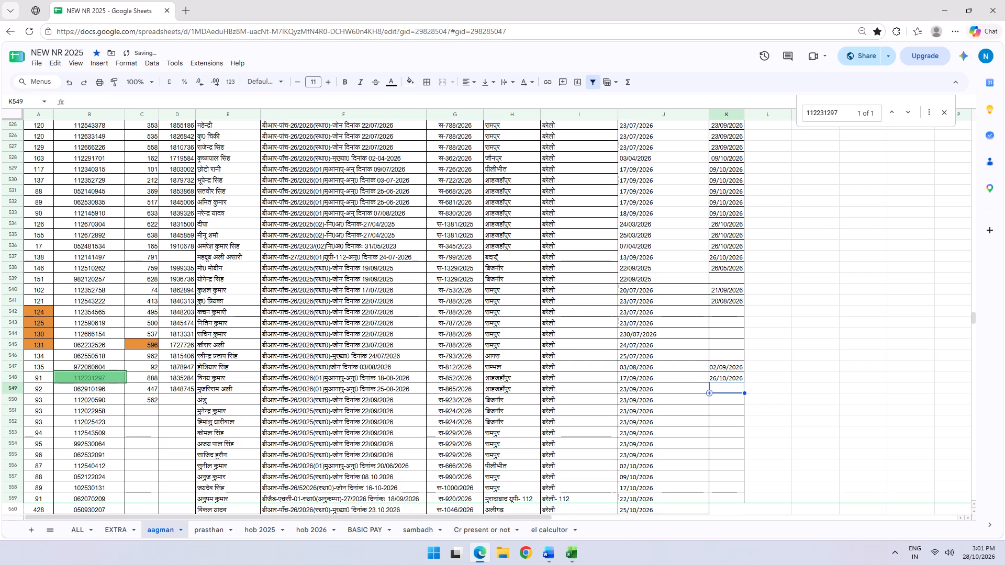
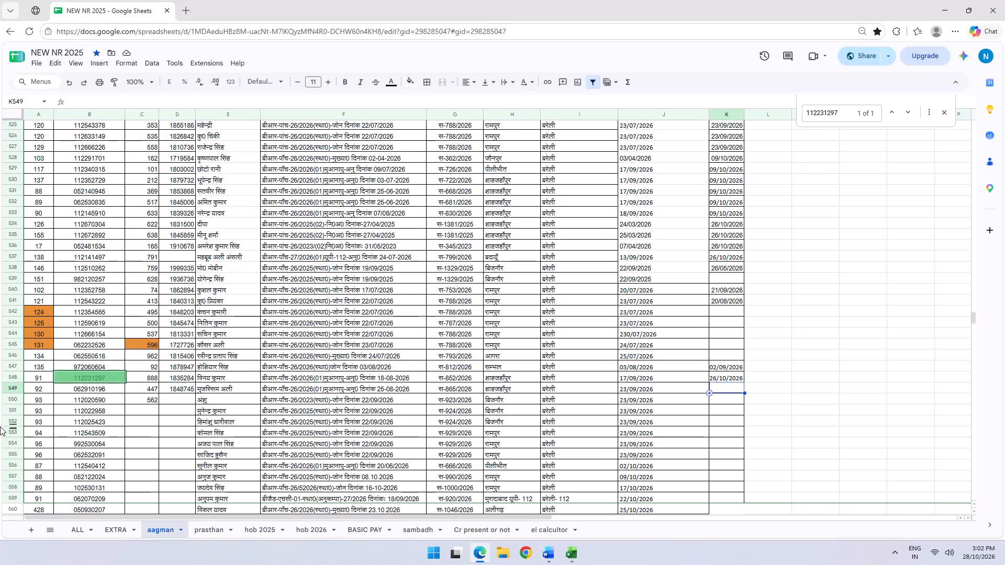
Search the ALL sheet for the PNO listed in row 549 of the aagman sheet.
{"action": "left_click", "coordinate": [87, 386]}
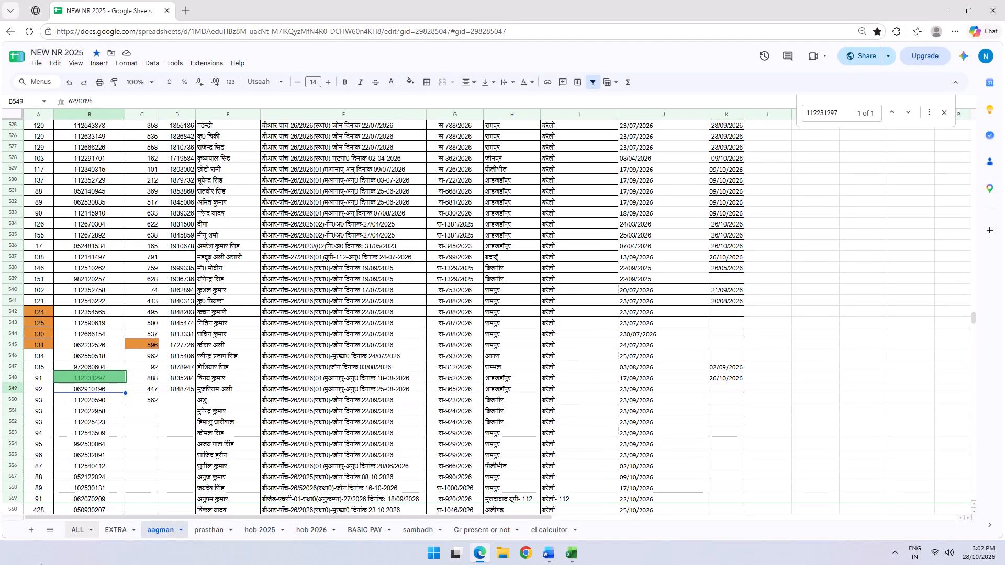
{"action": "key", "text": "ctrl+c"}
{"action": "left_click", "coordinate": [77, 531]}
{"action": "left_click", "coordinate": [210, 318]}
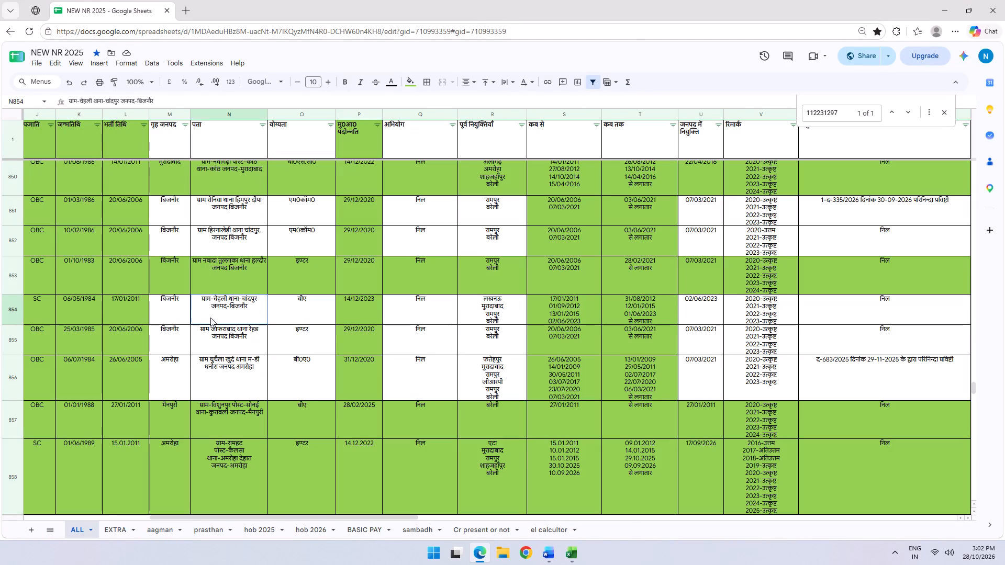
{"action": "key", "text": "ctrl+f"}
{"action": "key", "text": "ctrl+v"}
{"action": "key", "text": "Return"}
{"action": "key", "text": "Escape"}
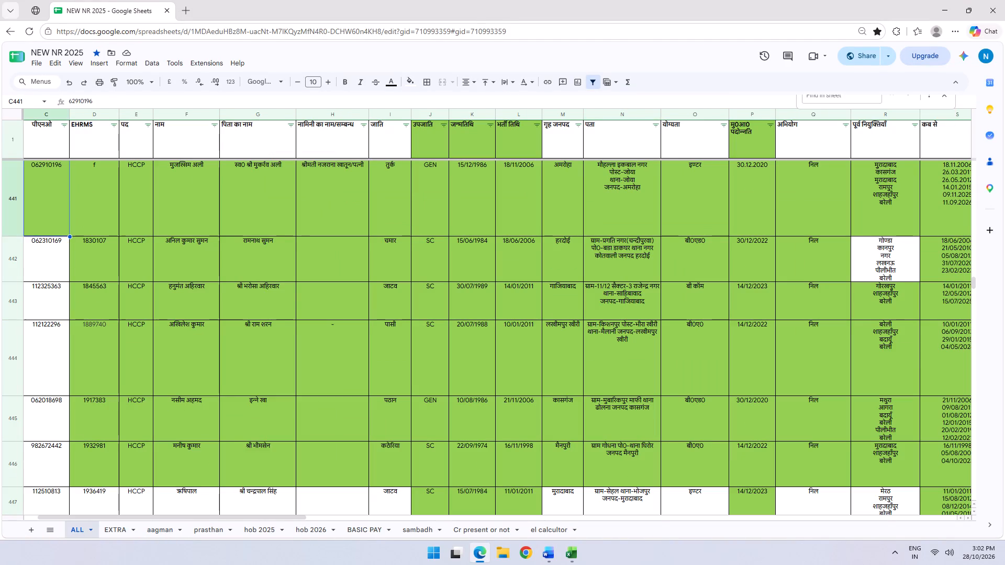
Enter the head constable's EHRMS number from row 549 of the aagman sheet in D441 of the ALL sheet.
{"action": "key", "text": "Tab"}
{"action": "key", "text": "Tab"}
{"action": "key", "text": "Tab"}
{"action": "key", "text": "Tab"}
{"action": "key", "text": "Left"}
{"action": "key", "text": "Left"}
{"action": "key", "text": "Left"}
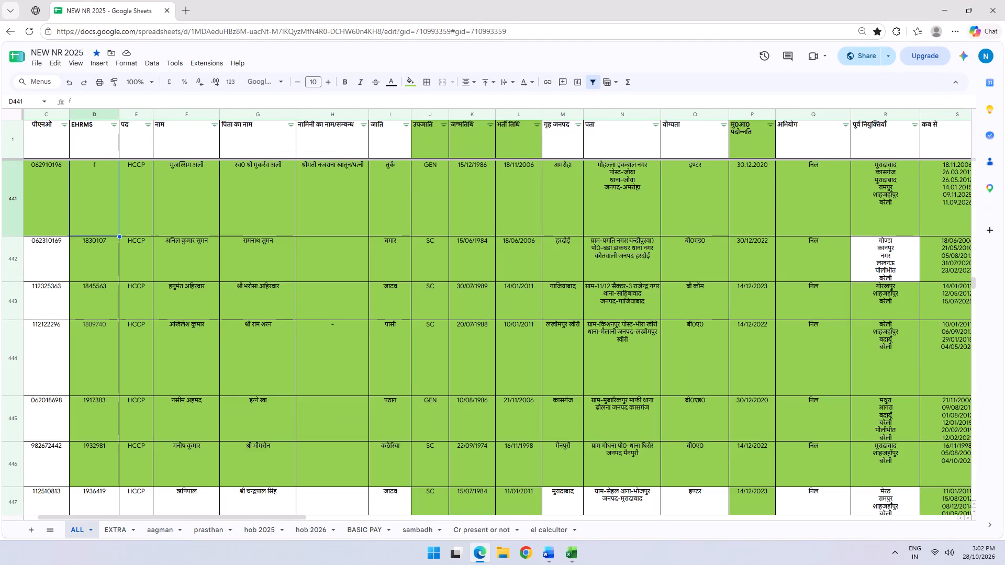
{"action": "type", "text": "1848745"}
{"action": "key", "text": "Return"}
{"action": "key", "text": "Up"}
Examine this head constable's record across row 441 of the ALL sheet, from the name through the current posting in column AE.
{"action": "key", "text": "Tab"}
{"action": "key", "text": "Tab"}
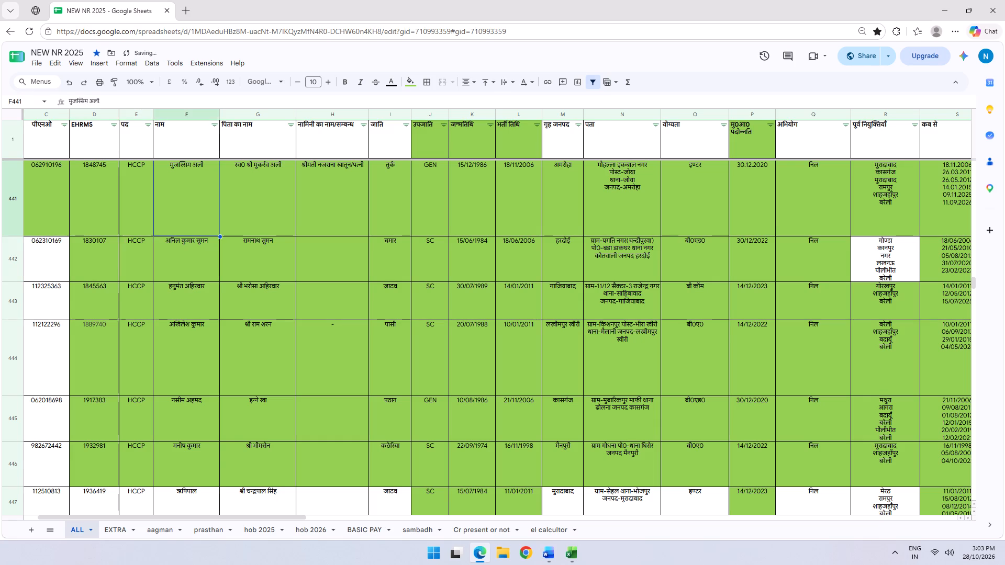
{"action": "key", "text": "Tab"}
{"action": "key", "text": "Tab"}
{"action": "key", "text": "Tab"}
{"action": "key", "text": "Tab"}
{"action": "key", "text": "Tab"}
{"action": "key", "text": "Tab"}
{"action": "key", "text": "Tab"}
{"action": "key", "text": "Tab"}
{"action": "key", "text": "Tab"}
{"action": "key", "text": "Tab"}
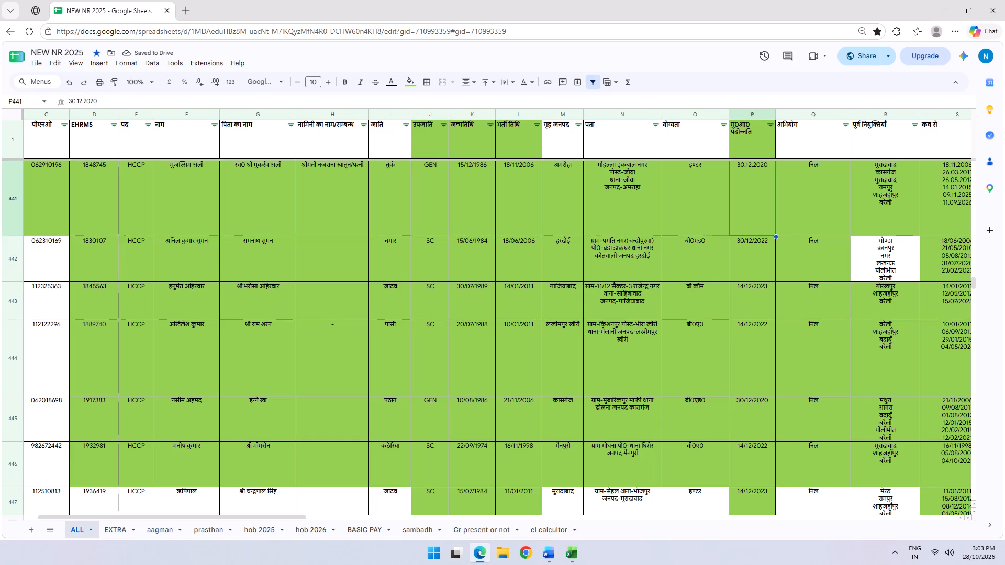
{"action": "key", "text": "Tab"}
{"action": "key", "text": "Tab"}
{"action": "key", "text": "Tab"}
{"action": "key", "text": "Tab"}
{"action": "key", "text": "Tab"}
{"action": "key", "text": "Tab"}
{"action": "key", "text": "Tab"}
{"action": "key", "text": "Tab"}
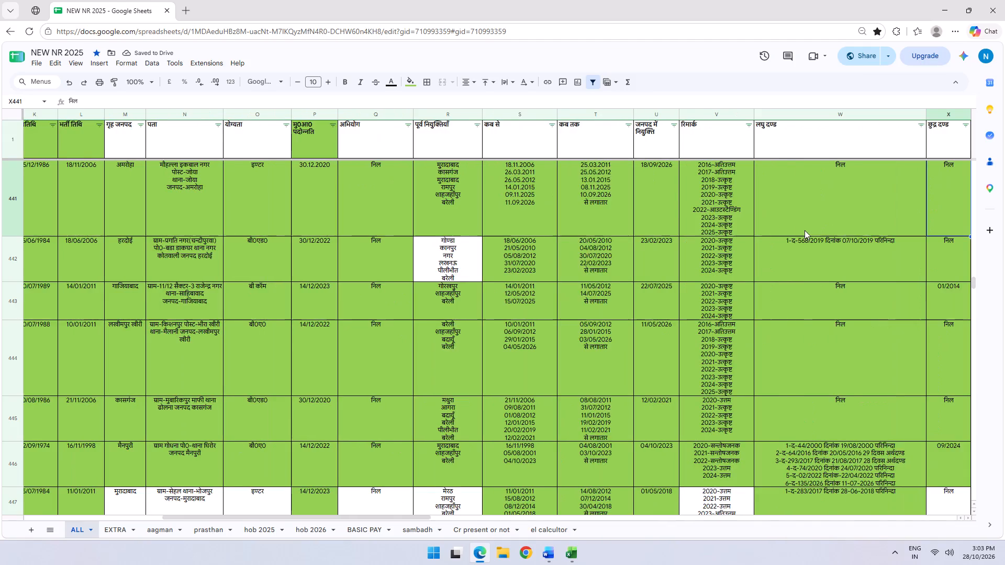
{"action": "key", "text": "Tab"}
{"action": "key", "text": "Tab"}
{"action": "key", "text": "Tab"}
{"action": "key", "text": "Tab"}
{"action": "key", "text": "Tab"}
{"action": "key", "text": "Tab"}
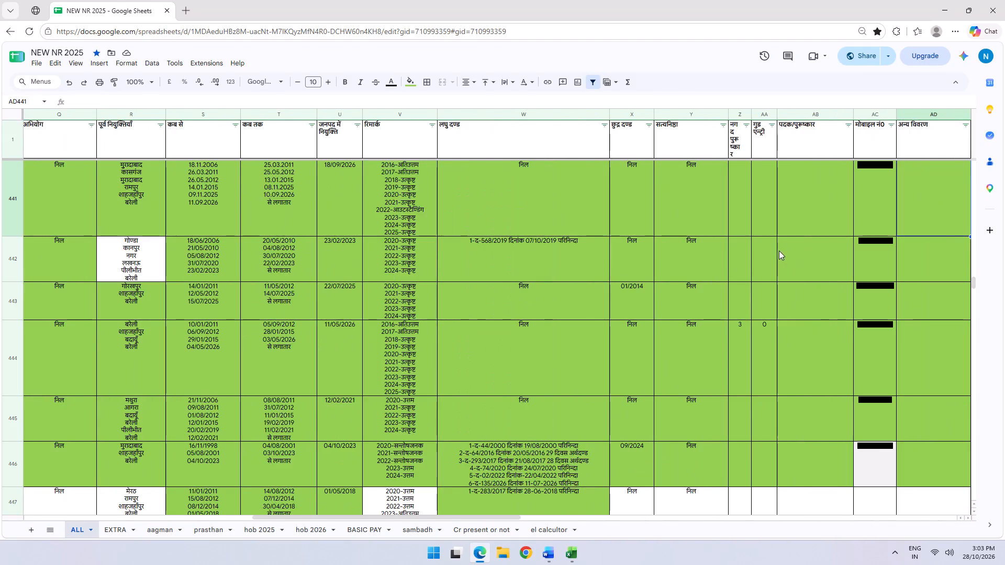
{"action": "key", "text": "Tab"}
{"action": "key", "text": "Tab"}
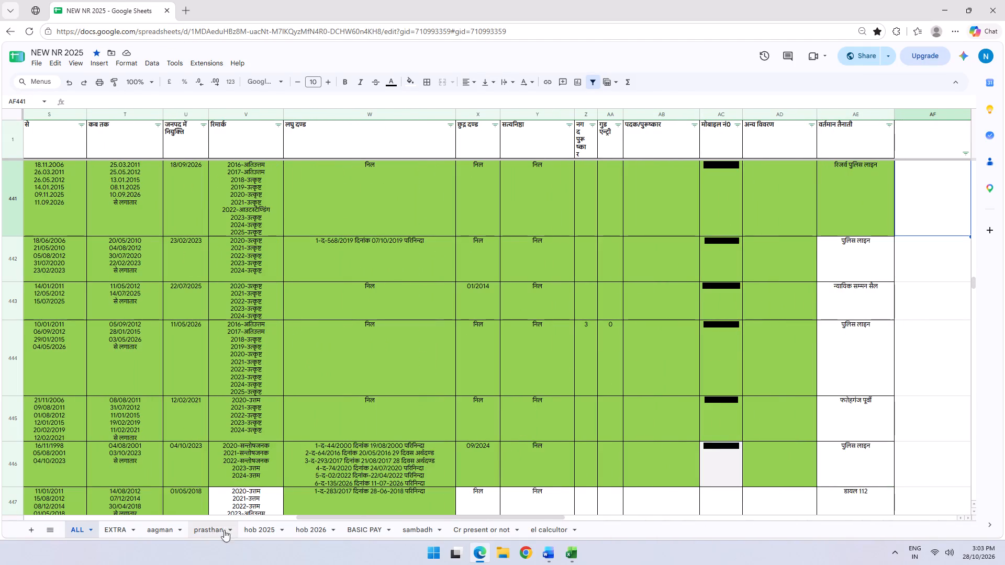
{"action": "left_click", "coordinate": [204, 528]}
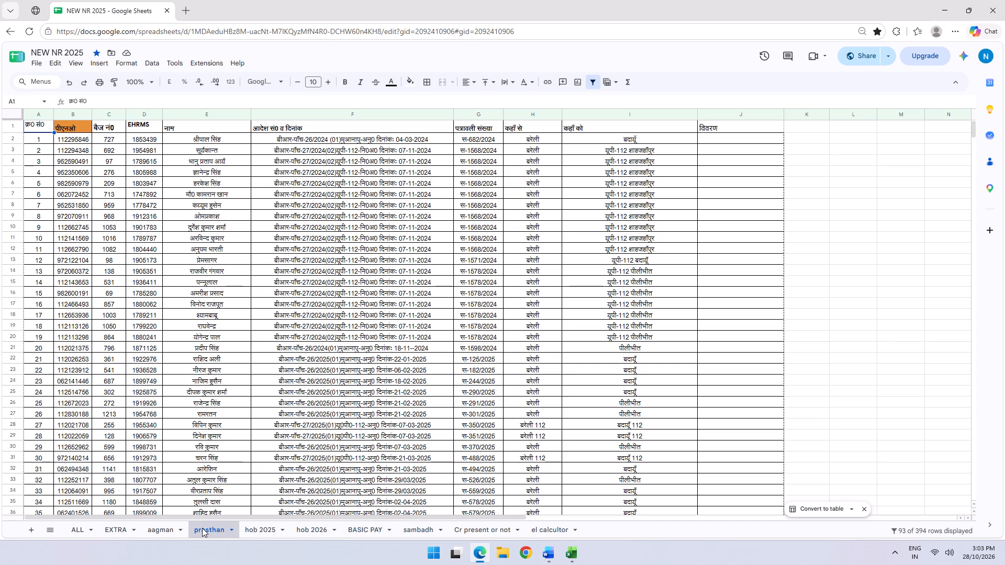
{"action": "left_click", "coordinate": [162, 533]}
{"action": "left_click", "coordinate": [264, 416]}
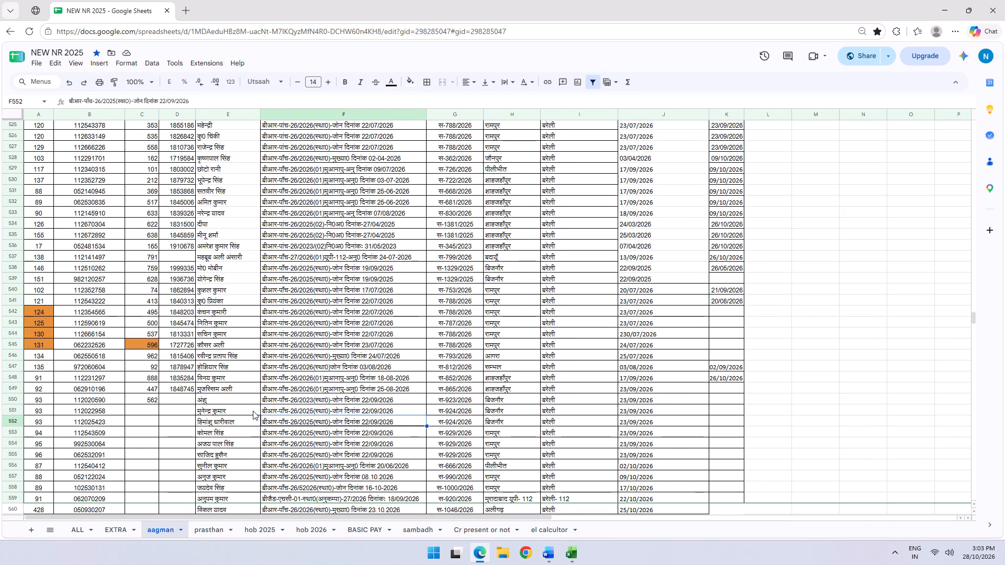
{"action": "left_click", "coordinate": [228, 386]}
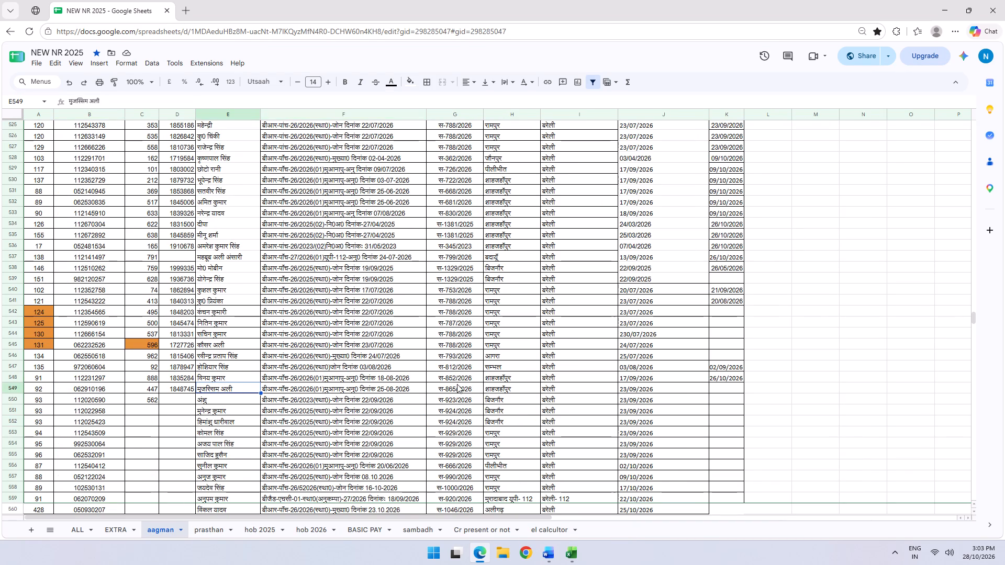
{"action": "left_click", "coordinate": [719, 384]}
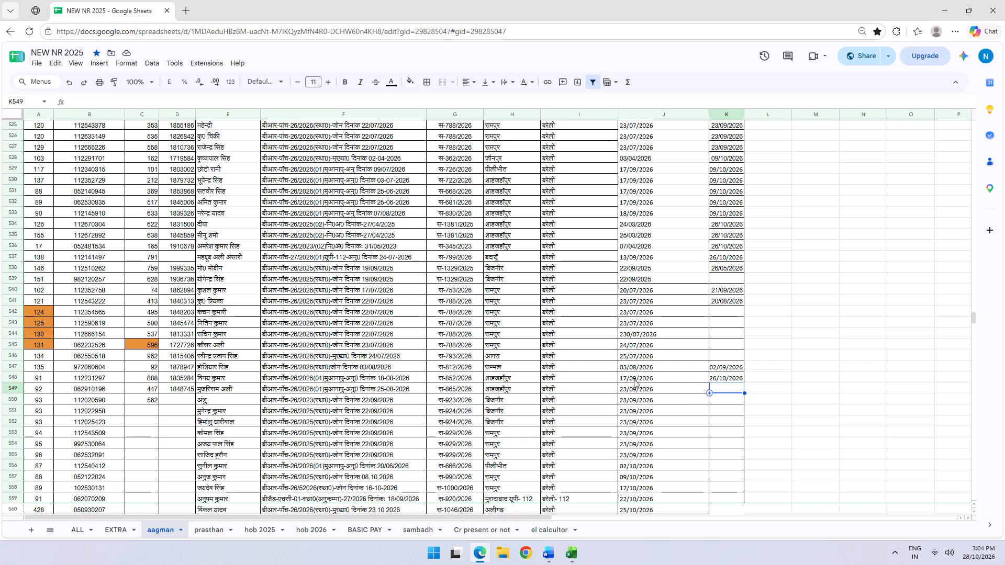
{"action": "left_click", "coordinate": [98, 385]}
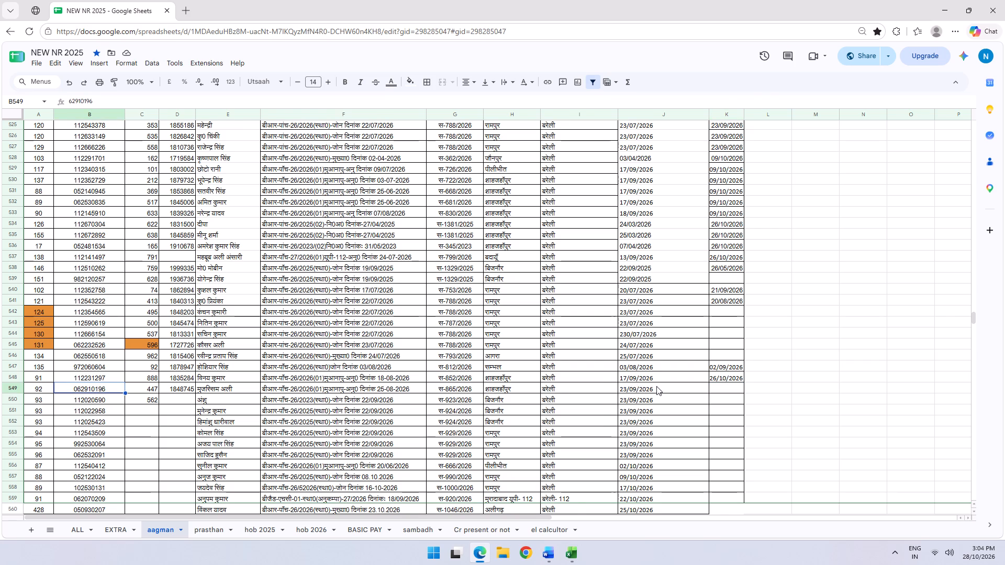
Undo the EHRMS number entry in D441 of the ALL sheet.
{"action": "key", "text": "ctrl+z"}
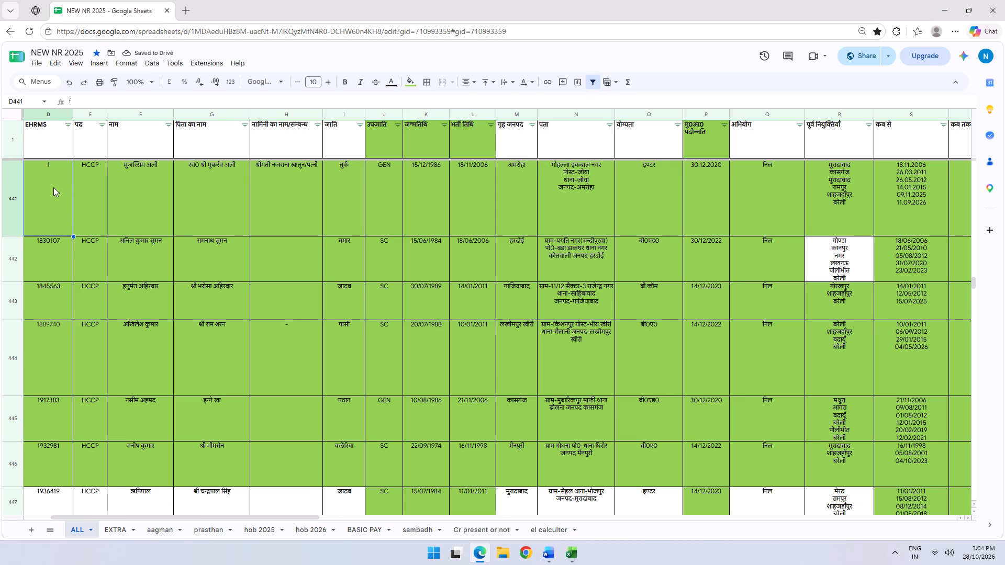
Enter the head constable's EHRMS number from row 549 of the aagman sheet in D441 of the ALL sheet.
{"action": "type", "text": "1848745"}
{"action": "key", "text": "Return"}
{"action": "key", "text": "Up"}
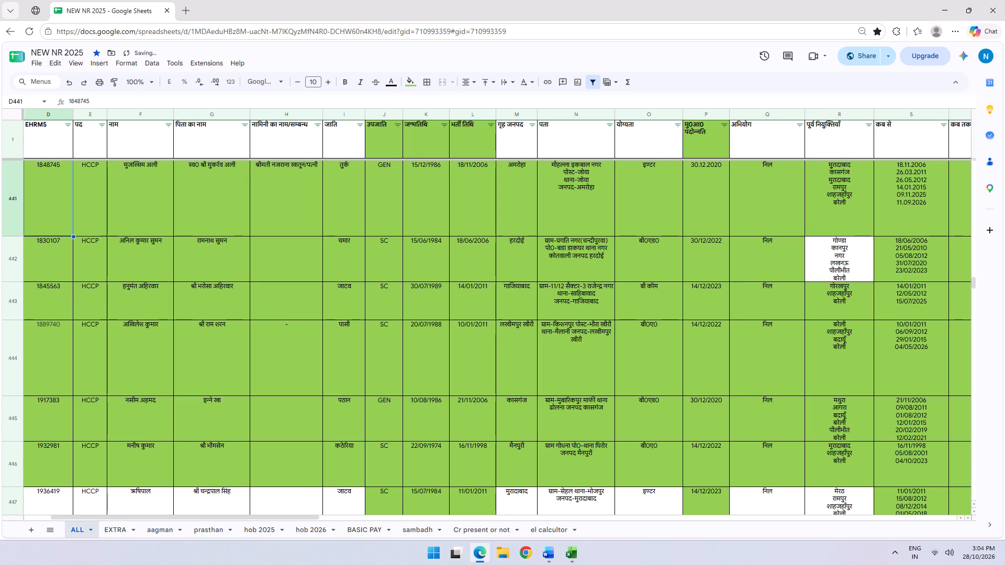
Examine row 441 of the ALL sheet through the posting dates, district appointment date and remarks in column V.
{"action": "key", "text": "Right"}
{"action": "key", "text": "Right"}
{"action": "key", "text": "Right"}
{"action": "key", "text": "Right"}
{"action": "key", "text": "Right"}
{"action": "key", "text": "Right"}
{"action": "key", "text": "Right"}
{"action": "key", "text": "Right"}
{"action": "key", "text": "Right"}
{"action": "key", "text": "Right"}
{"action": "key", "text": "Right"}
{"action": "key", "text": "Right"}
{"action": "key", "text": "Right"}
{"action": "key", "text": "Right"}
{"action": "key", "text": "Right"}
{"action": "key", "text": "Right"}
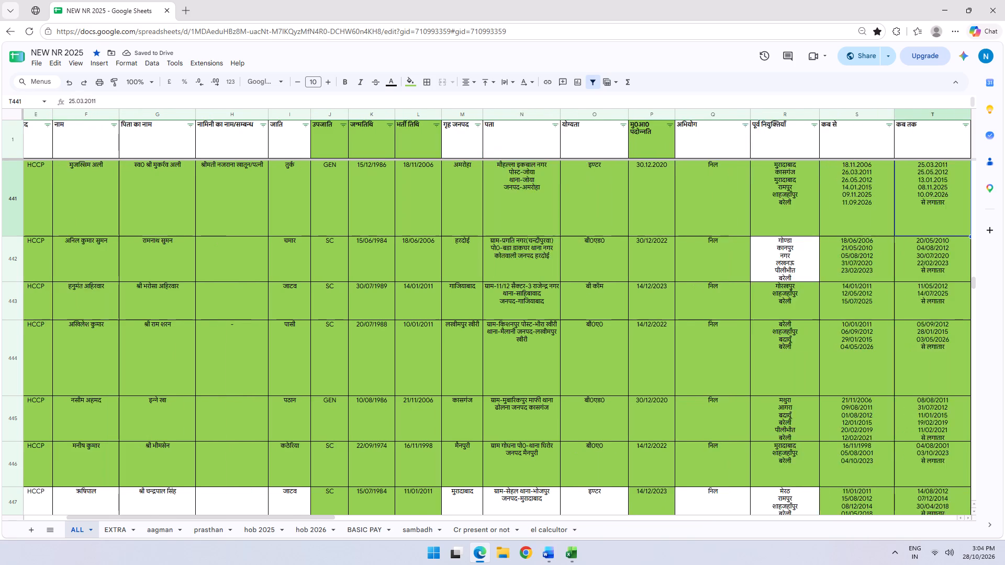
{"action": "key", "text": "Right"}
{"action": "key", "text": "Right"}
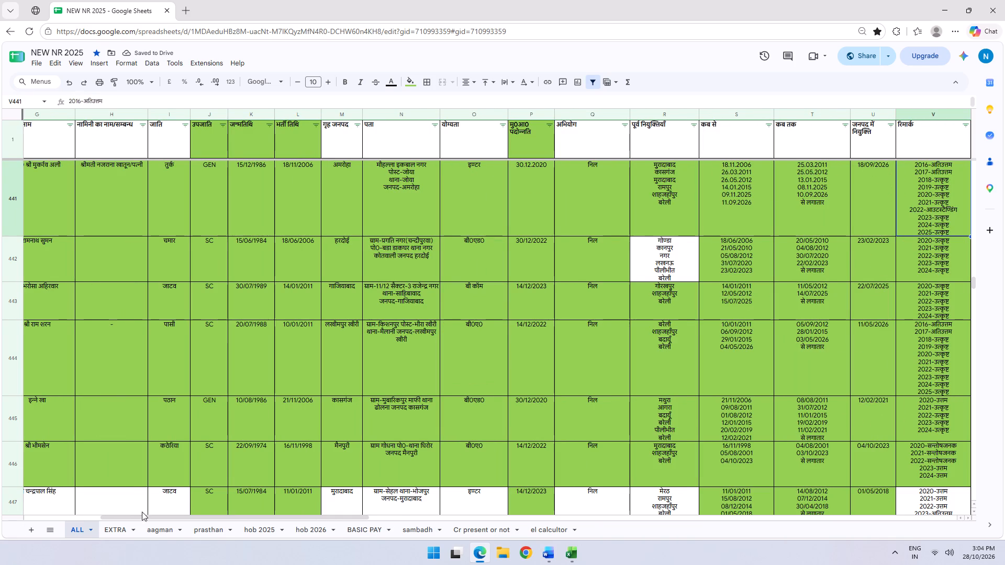
On the aagman sheet, set J549 to 18/09/2026 and fill K549 with 26/10/2026 from the cell above.
{"action": "left_click", "coordinate": [161, 531]}
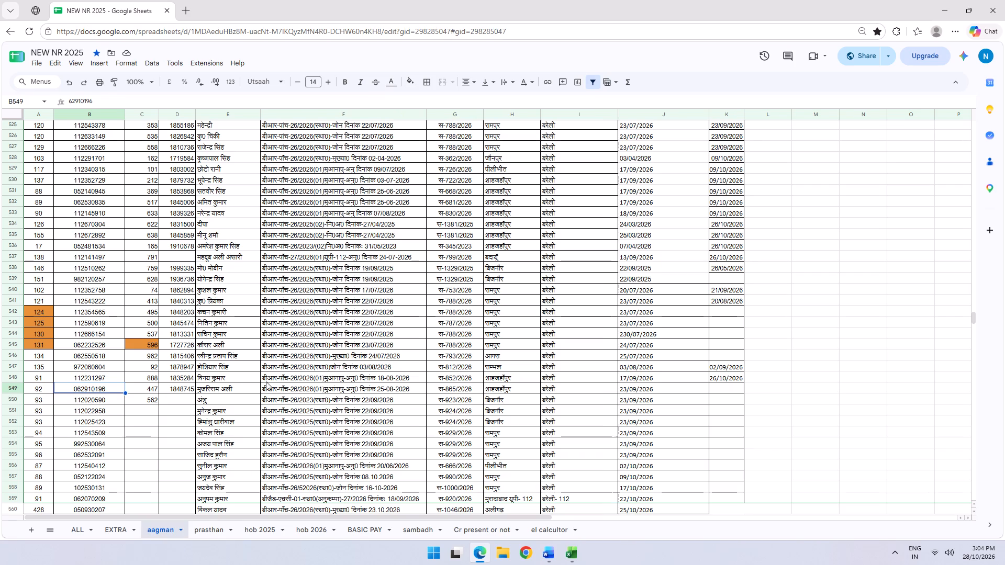
{"action": "left_click", "coordinate": [637, 389]}
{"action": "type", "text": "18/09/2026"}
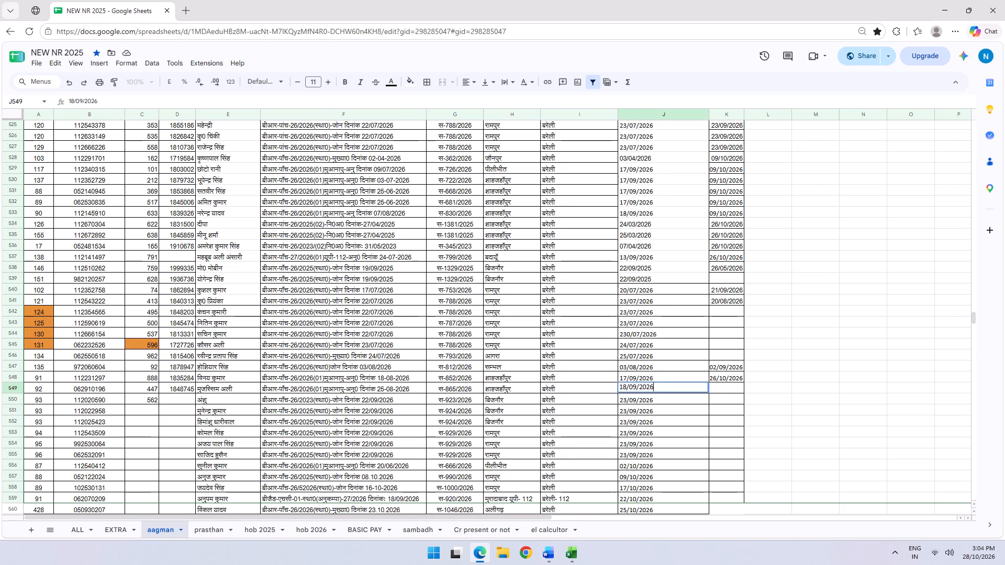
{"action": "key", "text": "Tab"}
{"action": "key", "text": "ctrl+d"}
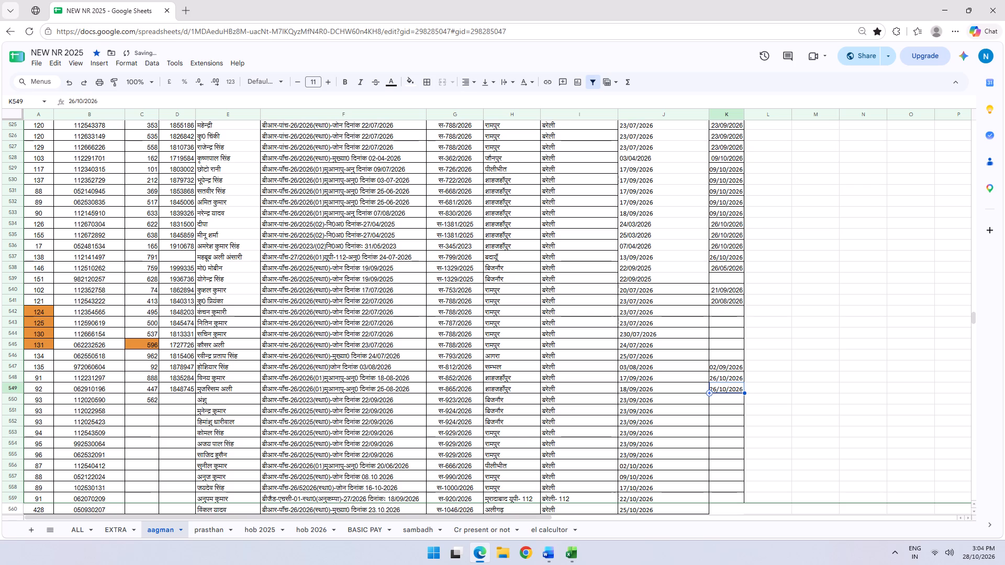
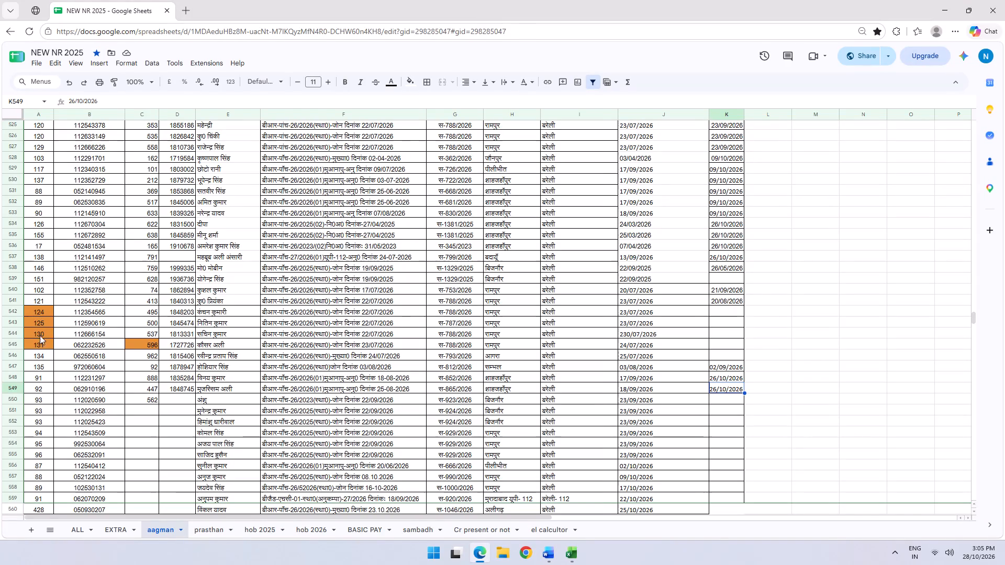
Search the ALL sheet for the PNO copied from B544 of the aagman sheet.
{"action": "left_click", "coordinate": [79, 333]}
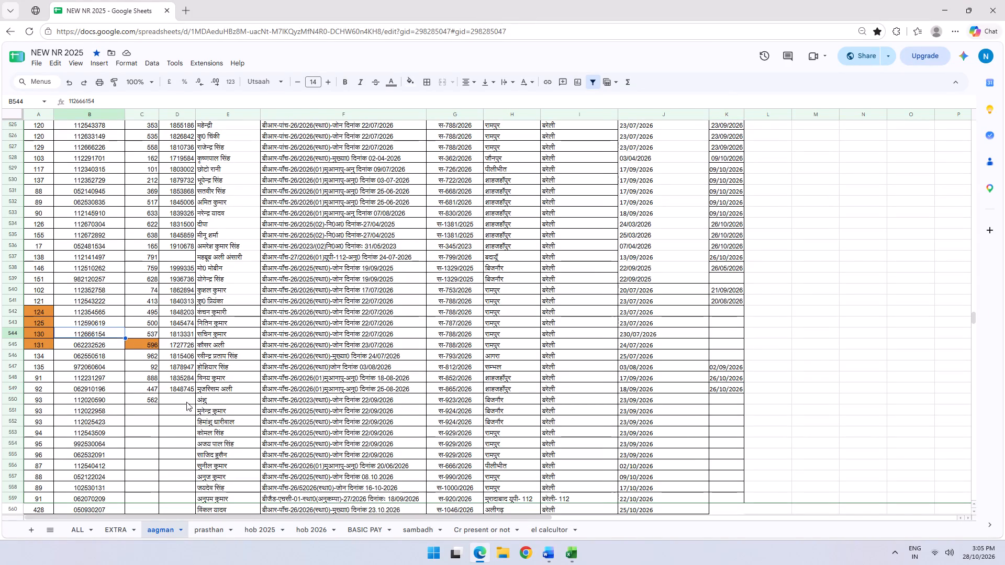
{"action": "key", "text": "ctrl+c"}
{"action": "left_click", "coordinate": [79, 525]}
{"action": "left_click", "coordinate": [146, 388]}
{"action": "key", "text": "ctrl+f"}
{"action": "key", "text": "ctrl+v"}
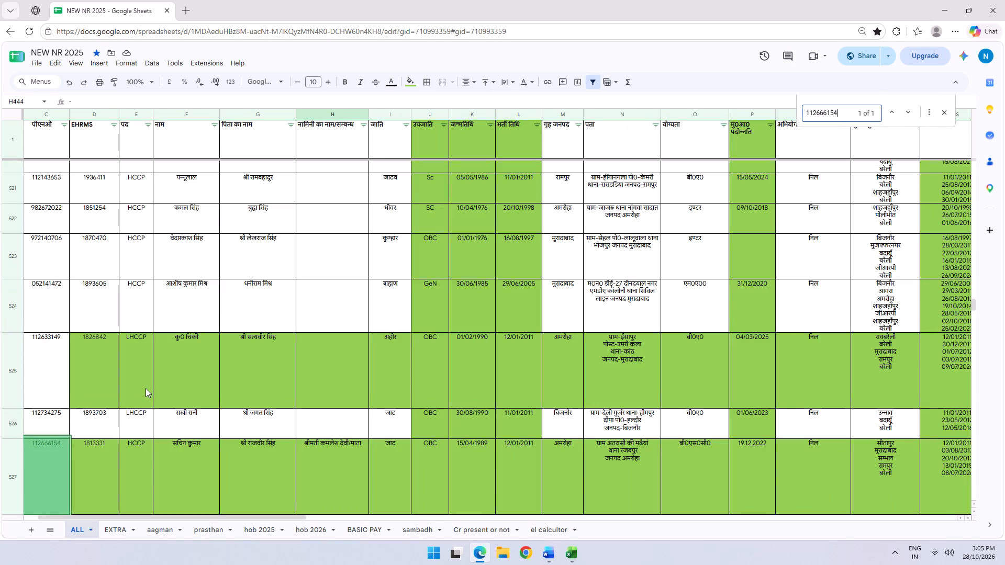
{"action": "key", "text": "Return"}
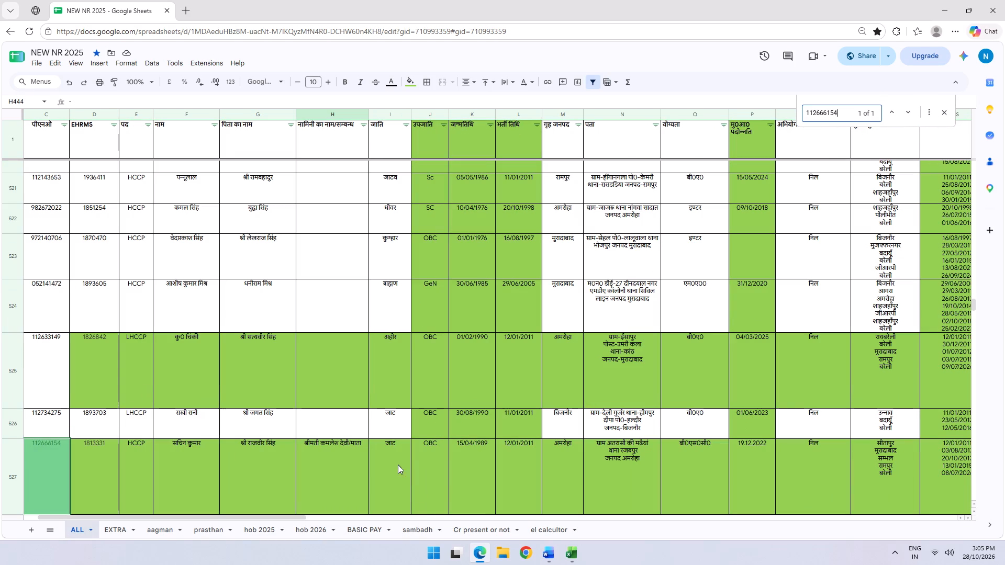
Examine the head constable's record in row 527 of the ALL sheet, across to the previous postings and their dates.
{"action": "key", "text": "Tab"}
{"action": "left_click", "coordinate": [554, 462]}
{"action": "key", "text": "Tab"}
{"action": "key", "text": "Tab"}
{"action": "key", "text": "Tab"}
{"action": "key", "text": "Tab"}
{"action": "key", "text": "Tab"}
{"action": "key", "text": "Tab"}
{"action": "key", "text": "Tab"}
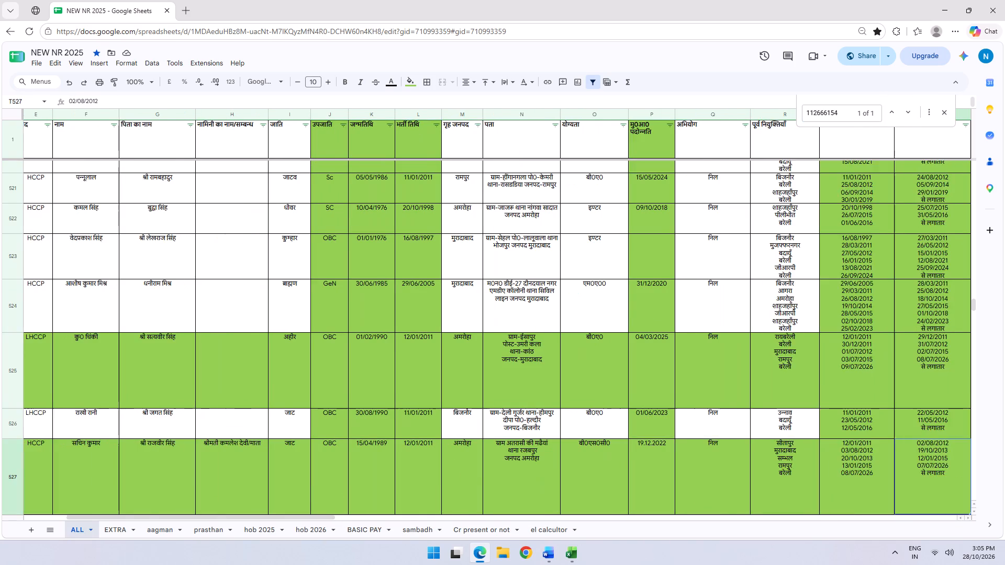
{"action": "key", "text": "Tab"}
On the aagman sheet, correct the date in J544 to 23/07/2026.
{"action": "left_click", "coordinate": [154, 530]}
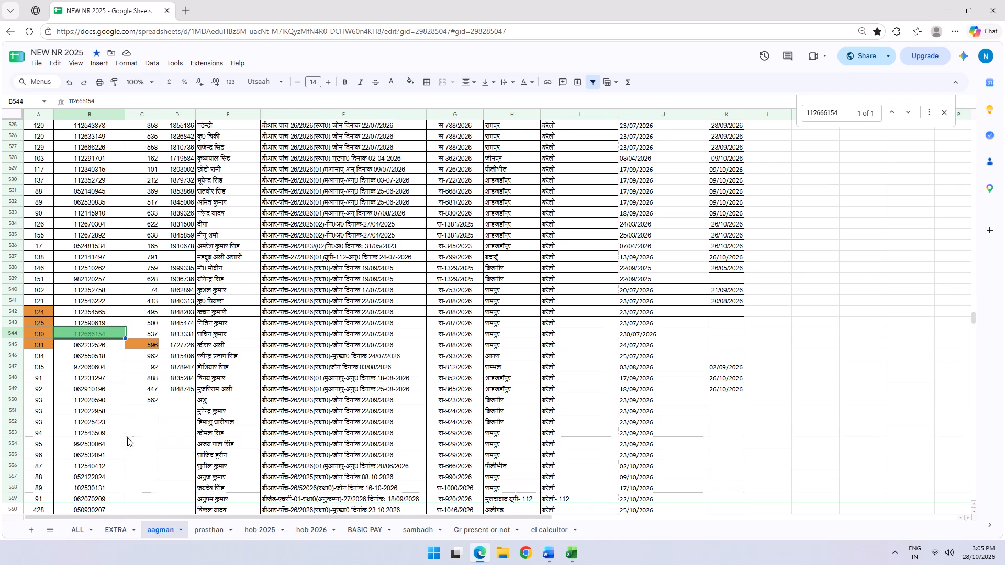
{"action": "key", "text": "Tab"}
{"action": "key", "text": "Tab"}
{"action": "key", "text": "Tab"}
{"action": "key", "text": "Tab"}
{"action": "key", "text": "Tab"}
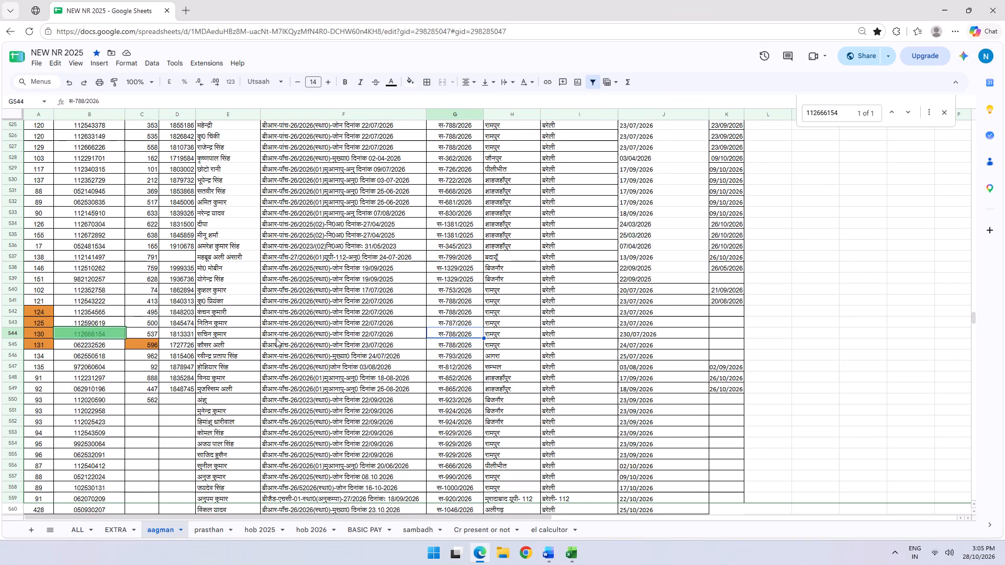
{"action": "key", "text": "Tab"}
{"action": "key", "text": "Tab"}
{"action": "key", "text": "Tab"}
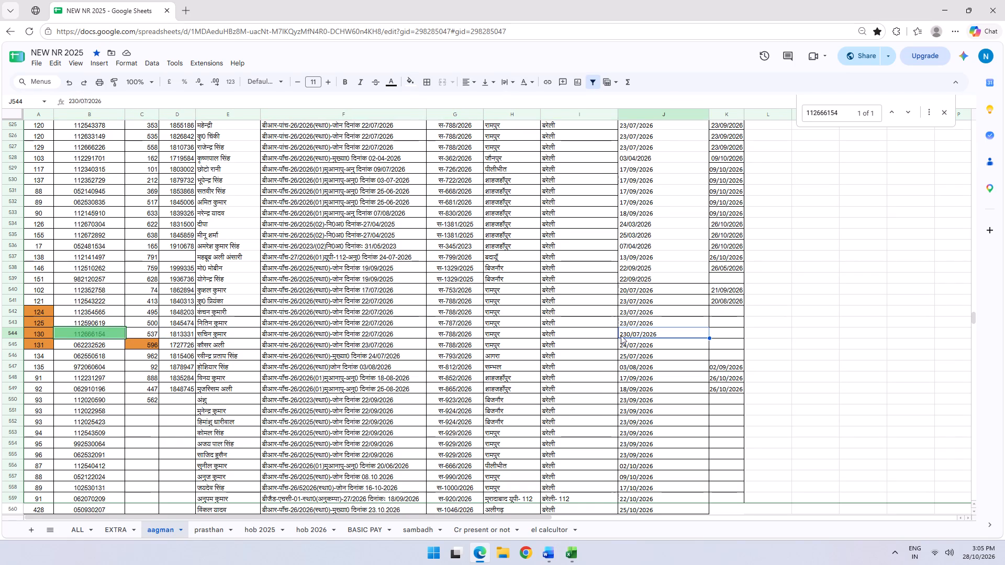
{"action": "double_click", "coordinate": [627, 337]}
{"action": "double_click", "coordinate": [630, 333]}
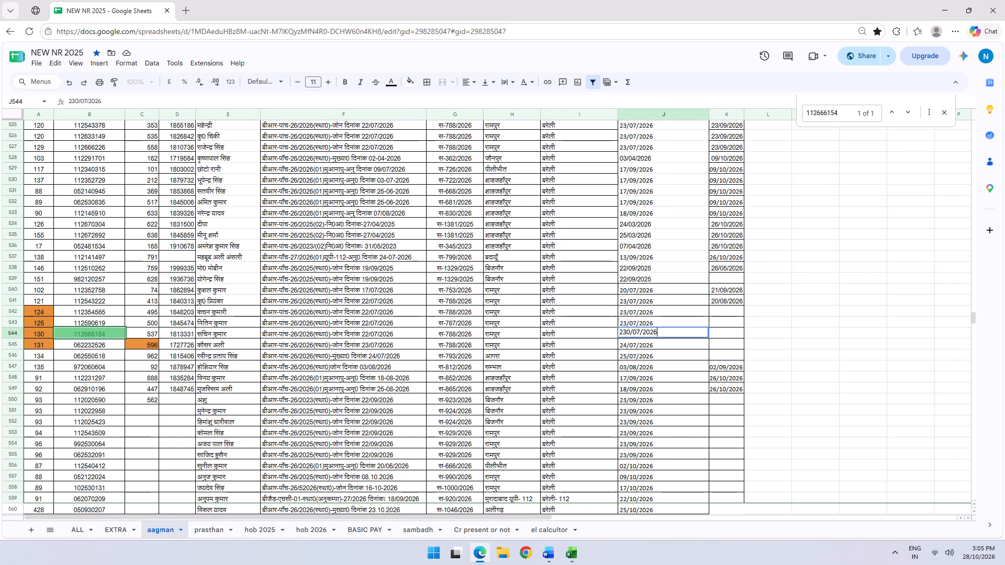
{"action": "key", "text": "Left"}
{"action": "key", "text": "Left"}
{"action": "key", "text": "Left"}
{"action": "key", "text": "Left"}
{"action": "key", "text": "Left"}
{"action": "key", "text": "Left"}
{"action": "key", "text": "Left"}
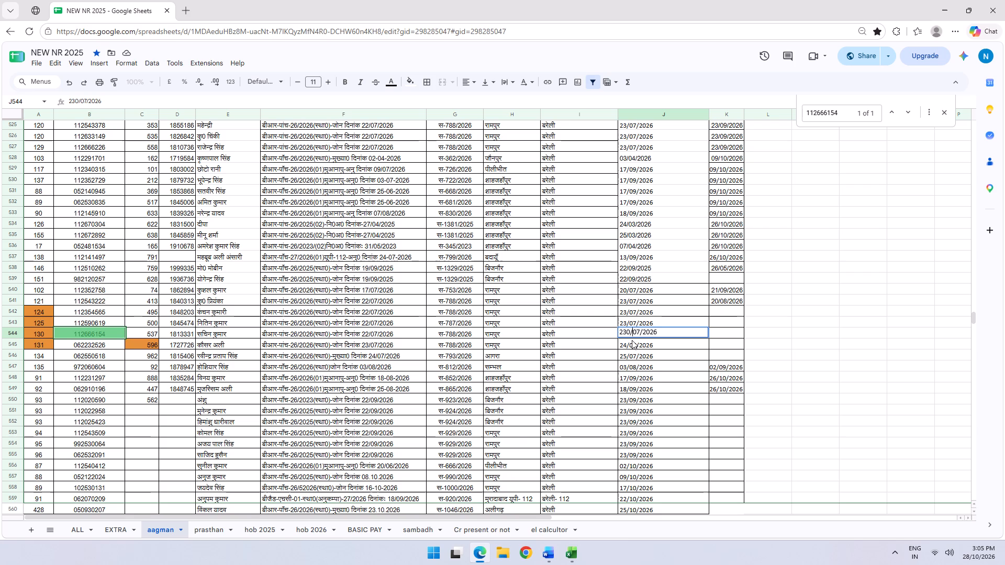
{"action": "key", "text": "Left"}
{"action": "key", "text": "BackSpace"}
{"action": "key", "text": "Return"}
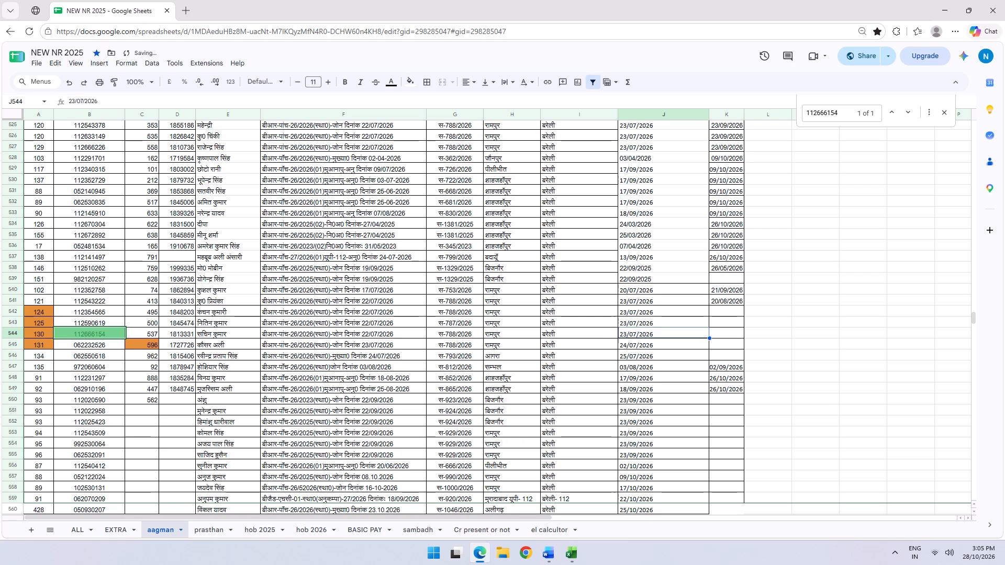
Select the empty date cell K544 in the same head constable's row of the aagman sheet.
{"action": "key", "text": "Up"}
{"action": "key", "text": "Right"}
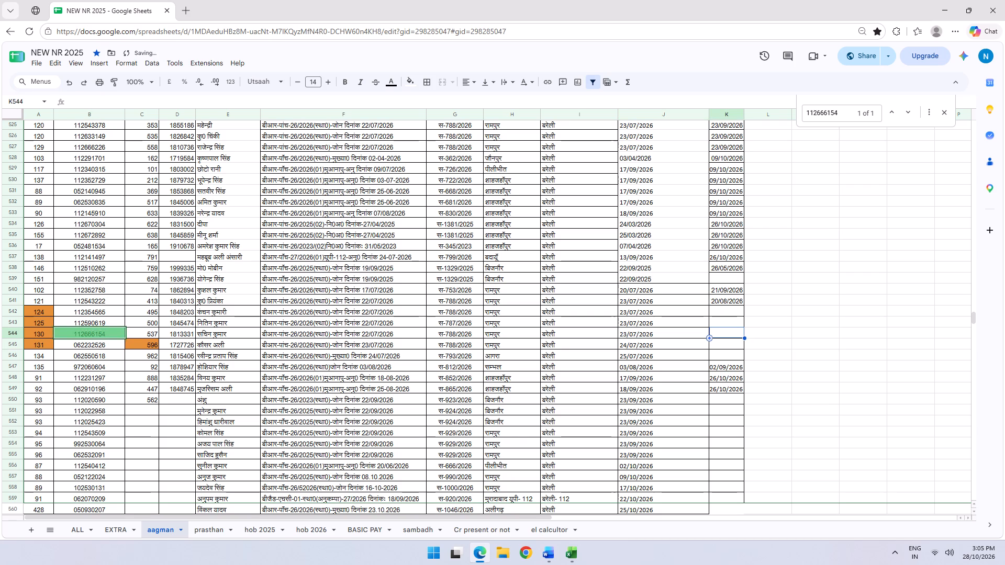
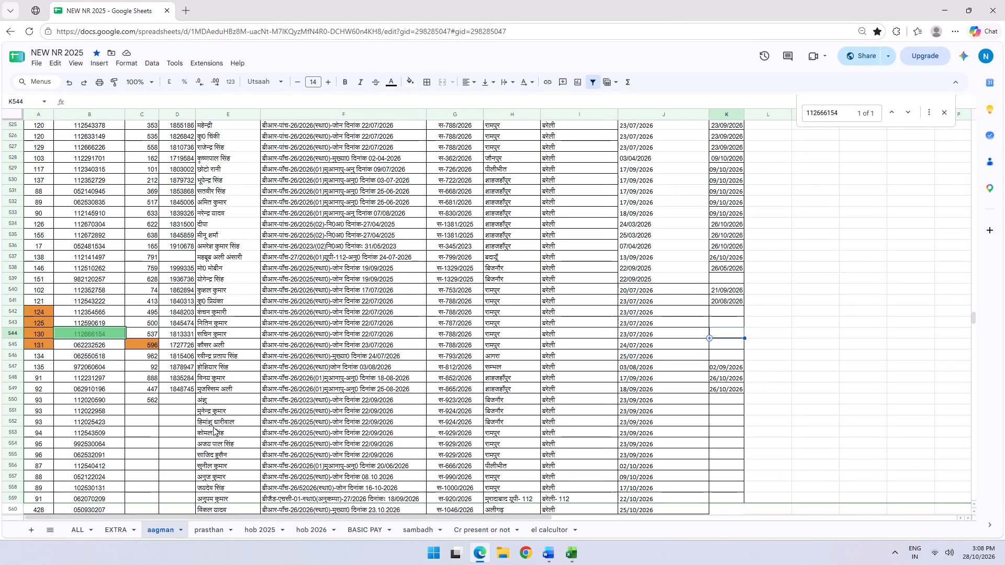
Search the ALL sheet for the PNO copied from B542 of the aagman sheet.
{"action": "left_click", "coordinate": [88, 310]}
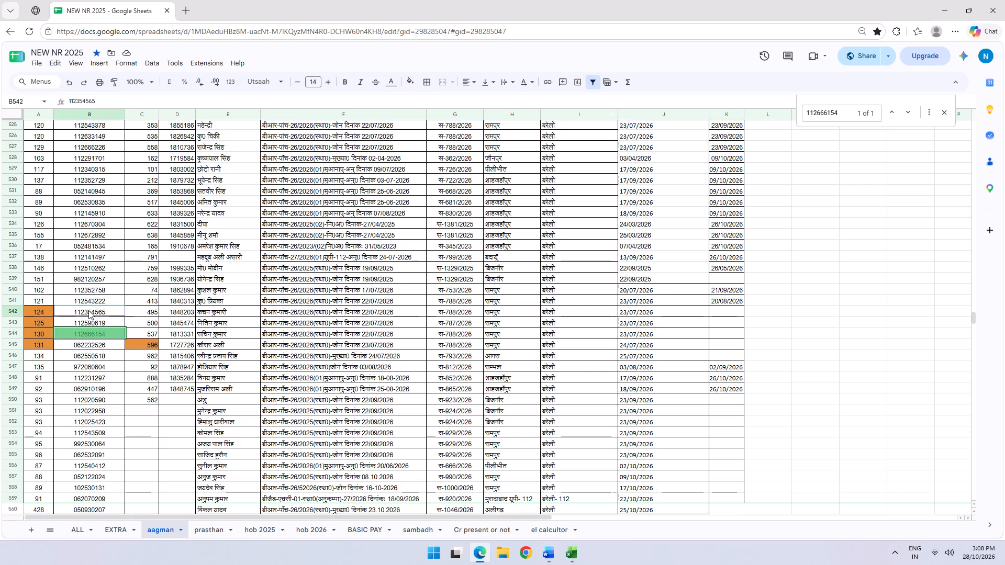
{"action": "key", "text": "ctrl+c"}
{"action": "left_click", "coordinate": [82, 532]}
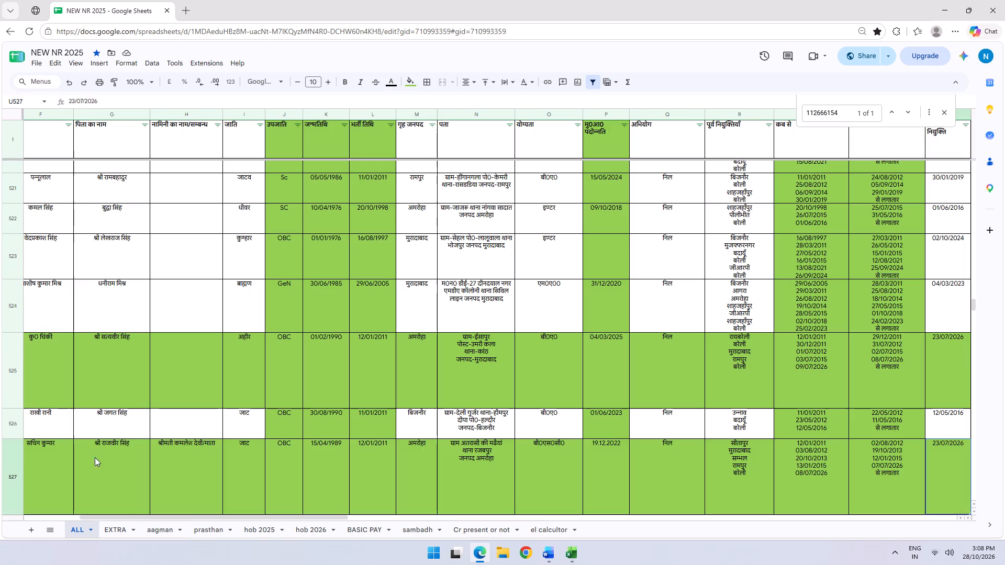
{"action": "left_click", "coordinate": [105, 413]}
{"action": "key", "text": "ctrl+f"}
{"action": "key", "text": "ctrl+v"}
{"action": "key", "text": "Return"}
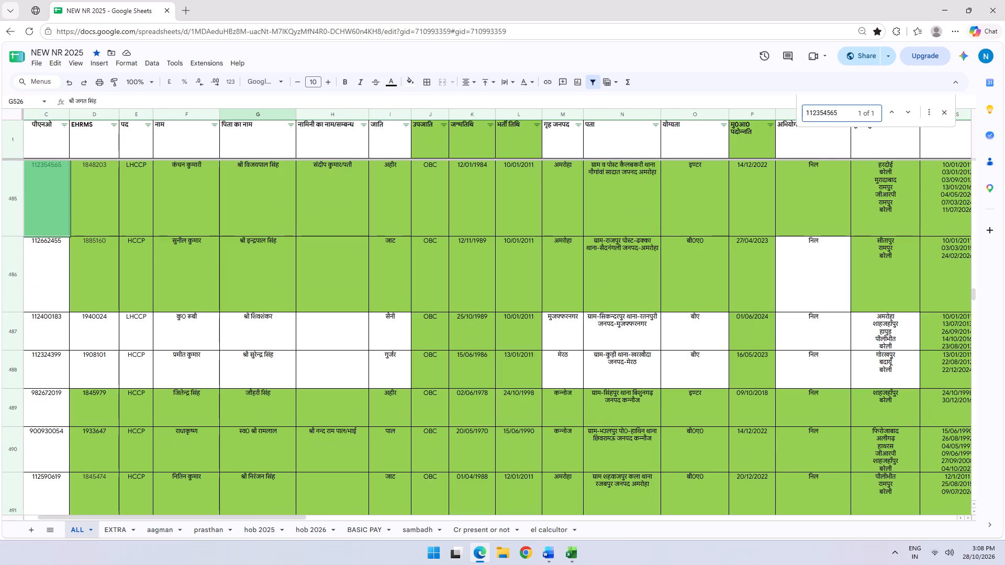
Examine the head constable's record in row 485 of the ALL sheet, across previous postings, district posting date, remarks and punishment columns.
{"action": "key", "text": "Escape"}
{"action": "key", "text": "Tab"}
{"action": "key", "text": "Tab"}
{"action": "key", "text": "Tab"}
{"action": "key", "text": "Tab"}
{"action": "key", "text": "Tab"}
{"action": "key", "text": "Tab"}
{"action": "key", "text": "Tab"}
{"action": "key", "text": "Tab"}
{"action": "key", "text": "Tab"}
{"action": "key", "text": "Tab"}
{"action": "key", "text": "Tab"}
{"action": "key", "text": "Tab"}
{"action": "key", "text": "Tab"}
{"action": "key", "text": "Tab"}
{"action": "key", "text": "Tab"}
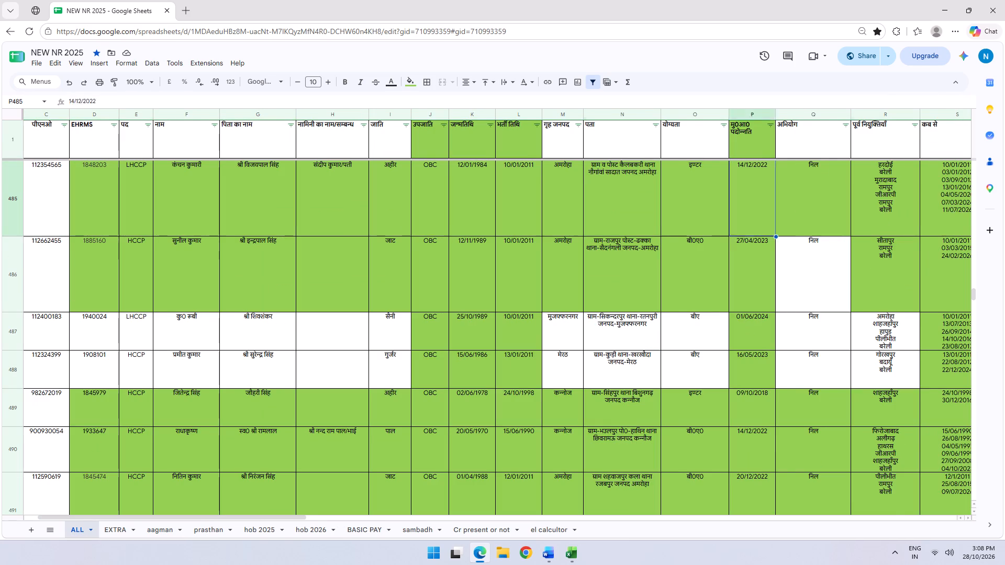
{"action": "key", "text": "Tab"}
{"action": "key", "text": "Tab"}
{"action": "key", "text": "Tab"}
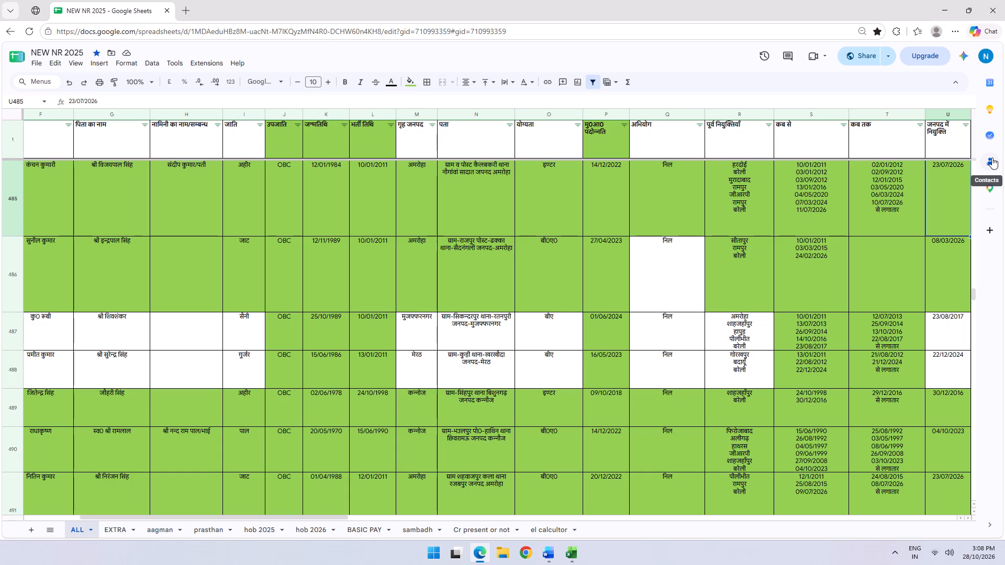
{"action": "left_click", "coordinate": [950, 198]}
{"action": "key", "text": "Tab"}
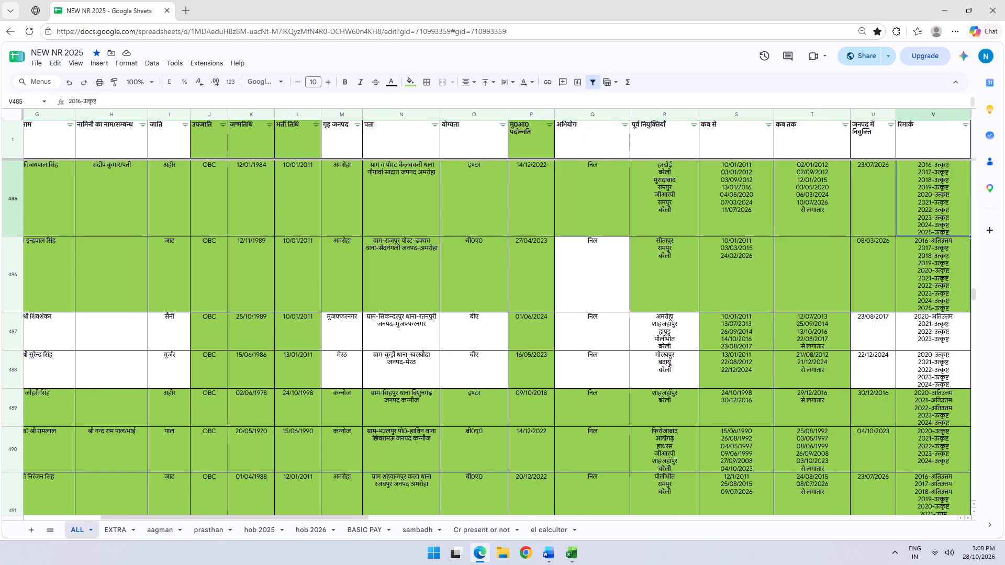
{"action": "key", "text": "Tab"}
{"action": "key", "text": "Tab"}
Enter निल in the empty लघु दण्ड cell W485 of the head constable's row.
{"action": "left_click", "coordinate": [834, 211]}
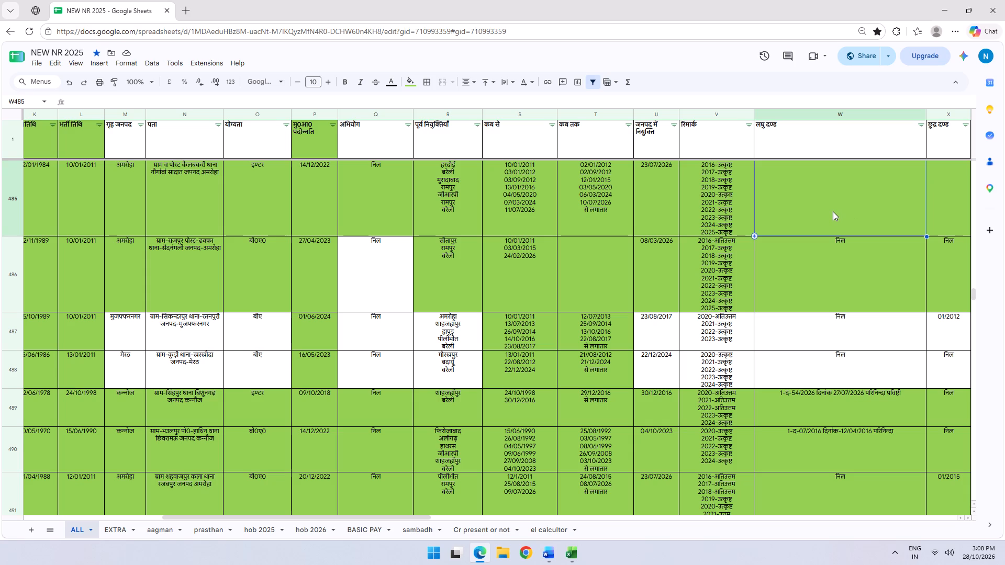
{"action": "key", "text": "v"}
{"action": "key", "text": "BackSpace"}
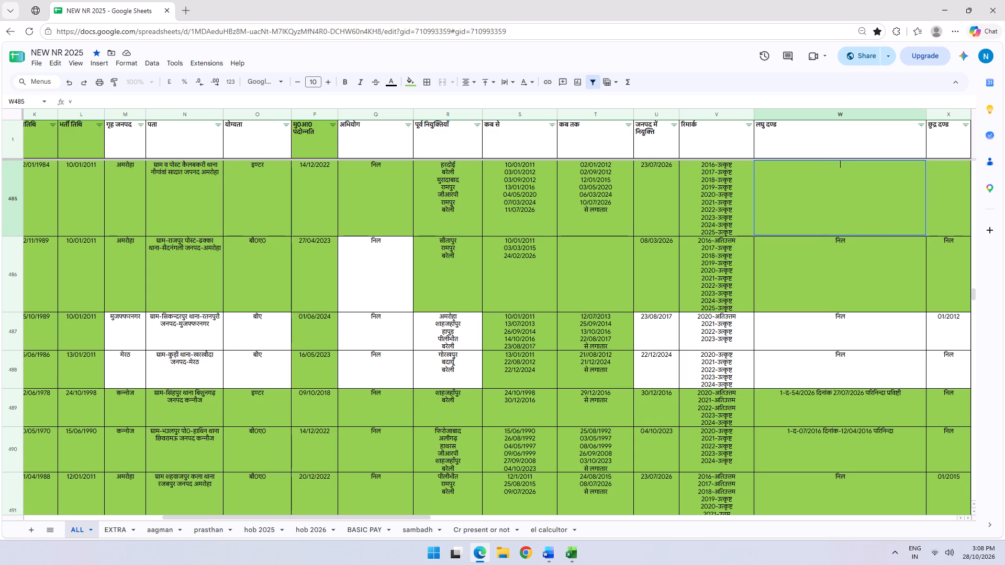
{"action": "key", "text": "b"}
{"action": "key", "text": "BackSpace"}
{"action": "type", "text": "वि"}
{"action": "key", "text": "BackSpace"}
{"action": "key", "text": "BackSpace"}
{"action": "type", "text": "नि"}
{"action": "key", "text": "BackSpace"}
{"action": "key", "text": "BackSpace"}
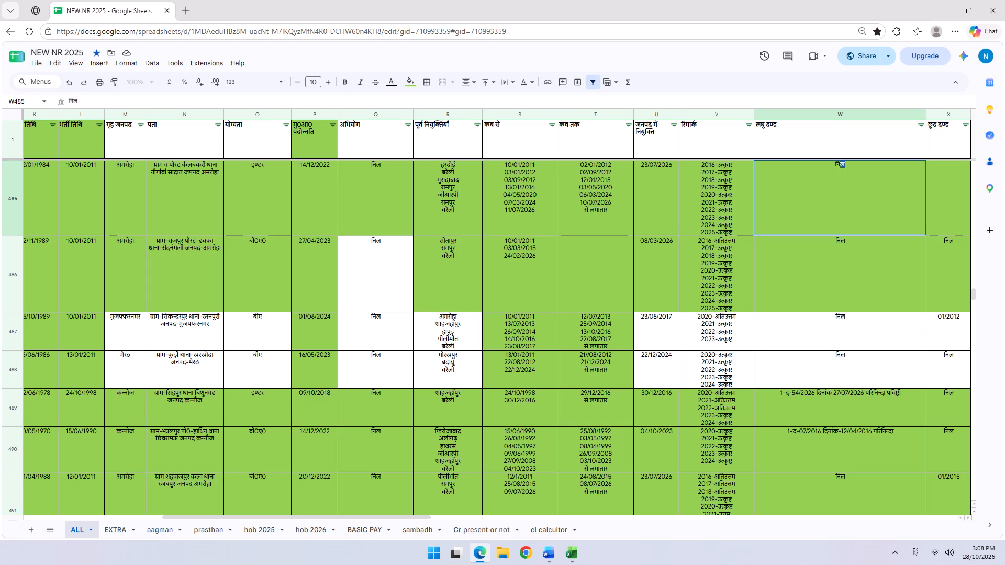
{"action": "key", "text": "Tab"}
Enter निल in the minor punishment cell X485 and the सत्यनिष्ठा cell Y485 of the same row.
{"action": "key", "text": "BackSpace"}
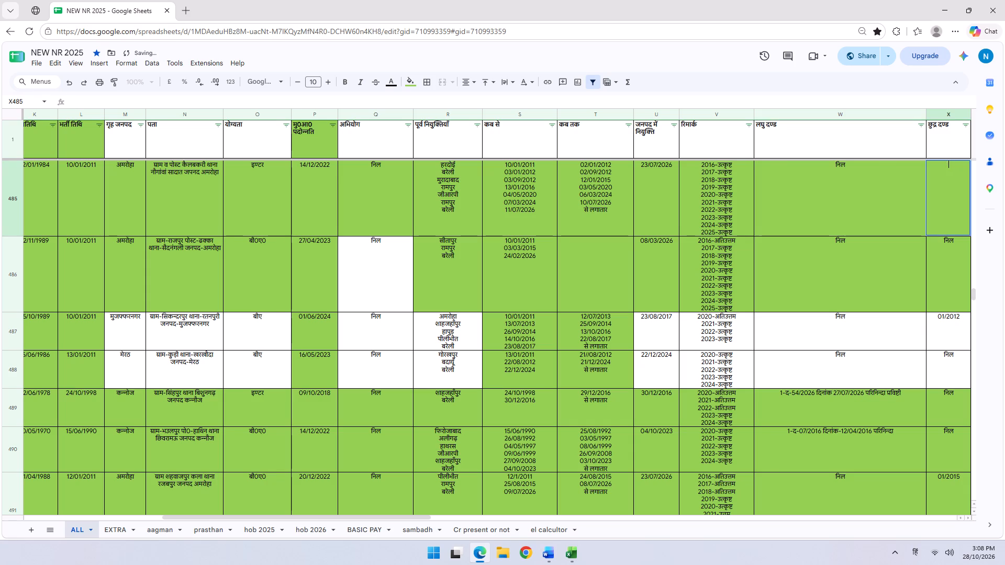
{"action": "key", "text": "Tab"}
{"action": "type", "text": "नि"}
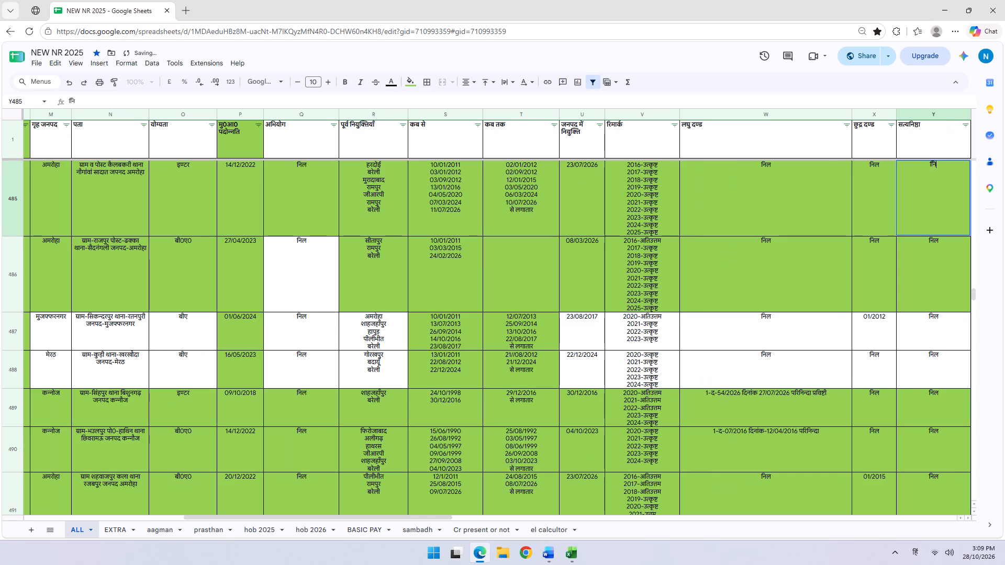
{"action": "key", "text": "BackSpace"}
{"action": "key", "text": "BackSpace"}
{"action": "key", "text": "Return"}
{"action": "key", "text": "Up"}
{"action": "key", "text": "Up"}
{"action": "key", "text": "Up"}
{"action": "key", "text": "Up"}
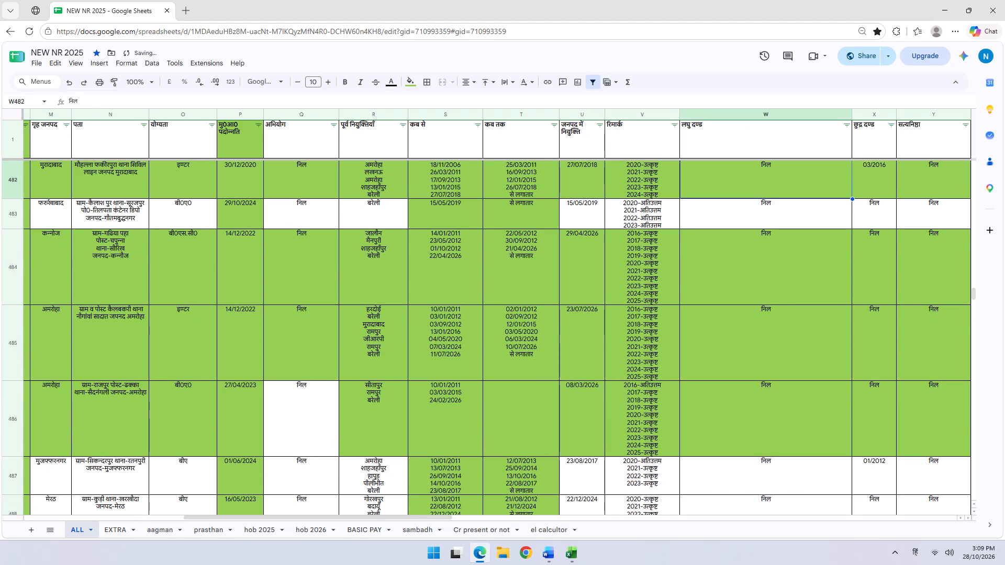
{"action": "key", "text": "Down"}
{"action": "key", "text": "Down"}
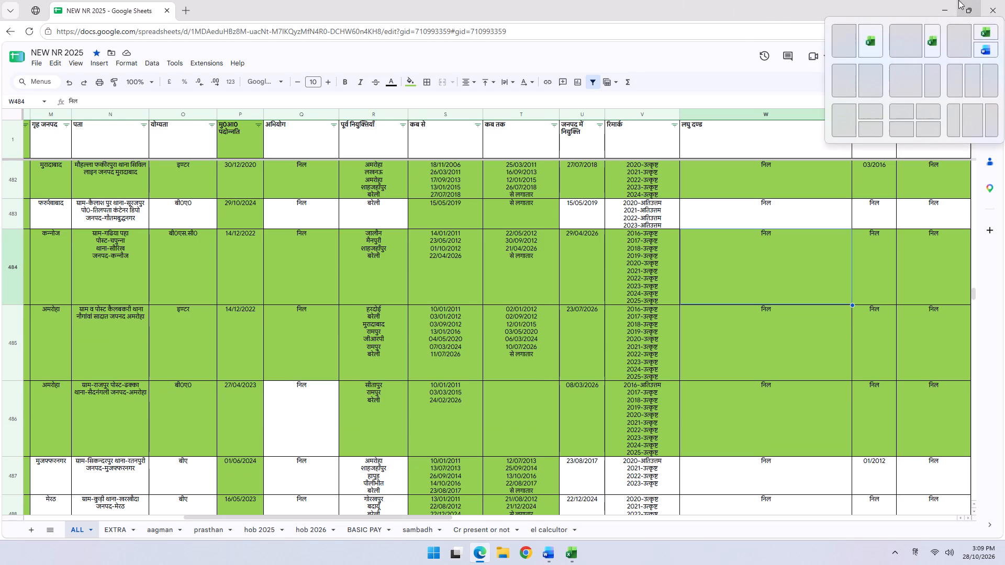
On the aagman sheet, fill K542 with the date 20/08/2026 copied down from the cell above.
{"action": "left_click", "coordinate": [302, 522]}
{"action": "left_click", "coordinate": [156, 532]}
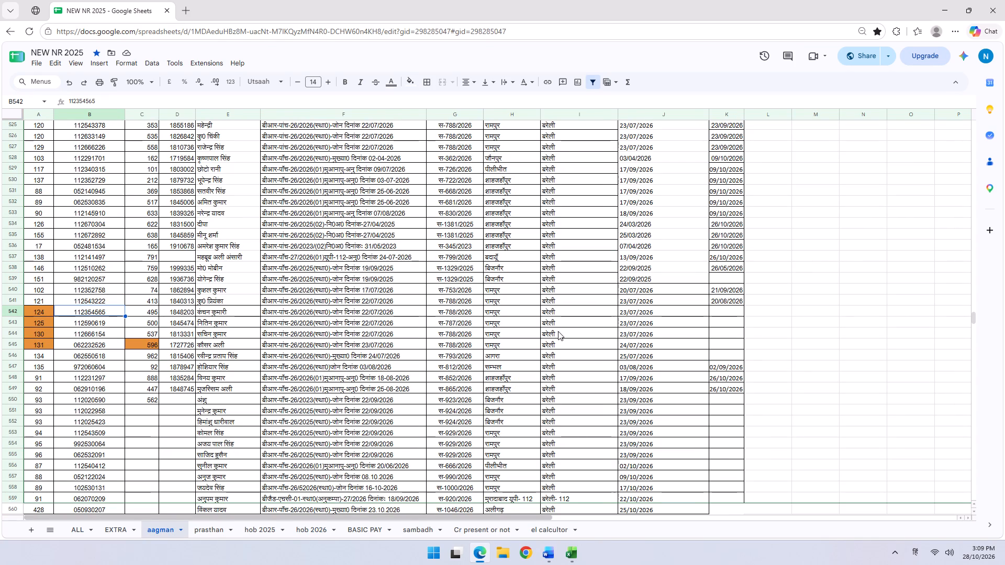
{"action": "left_click", "coordinate": [730, 309]}
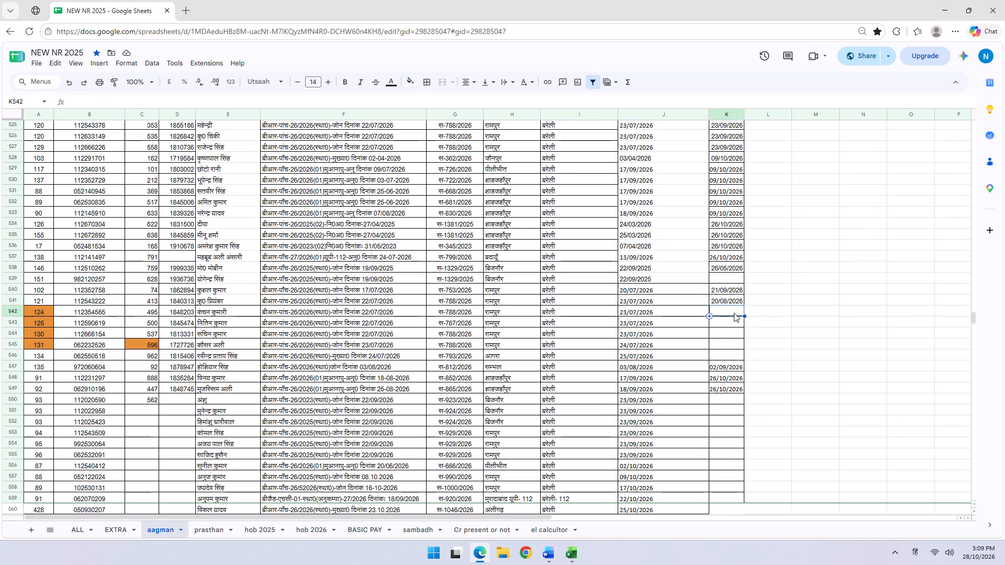
{"action": "key", "text": "ctrl+s"}
{"action": "key", "text": "ctrl+d"}
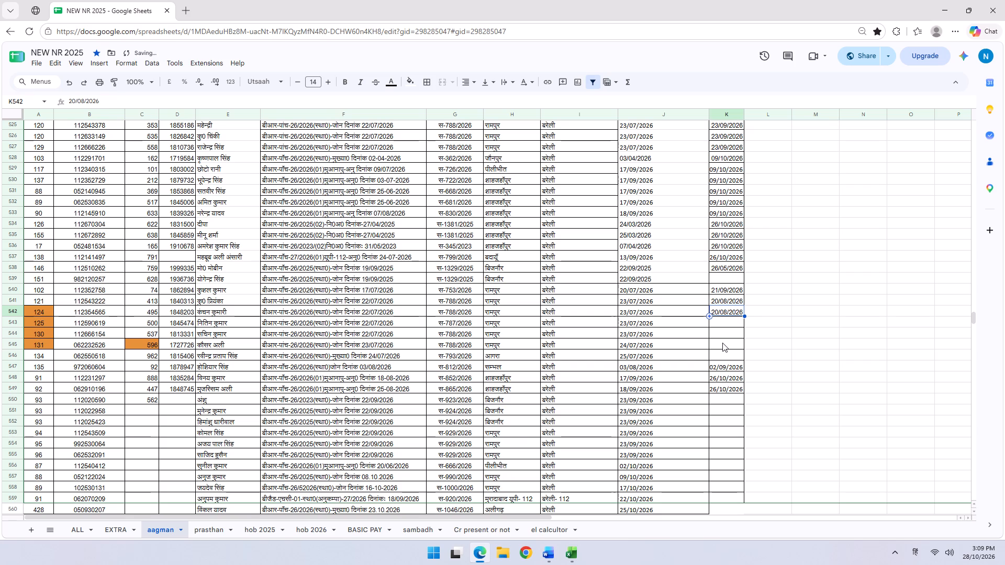
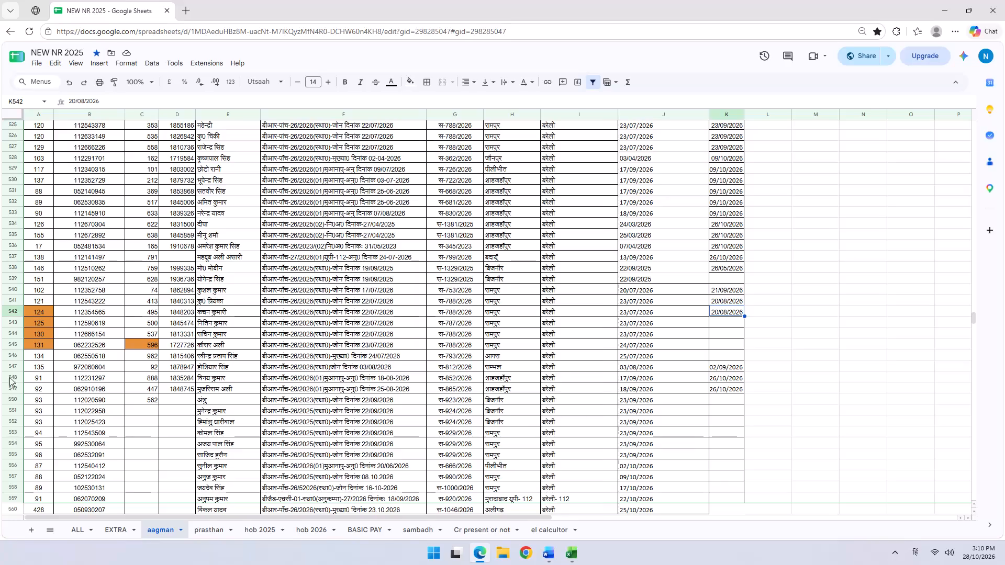
Search the ALL sheet for the PNO of the head constable listed in row 543 of the aagman sheet.
{"action": "left_click", "coordinate": [76, 536]}
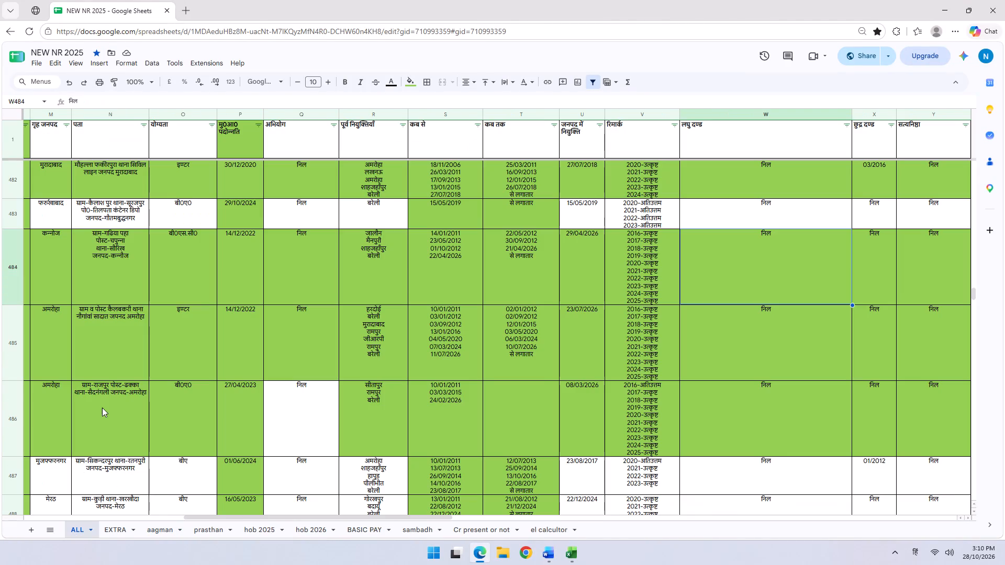
{"action": "left_click", "coordinate": [102, 408]}
{"action": "key", "text": "ctrl+f"}
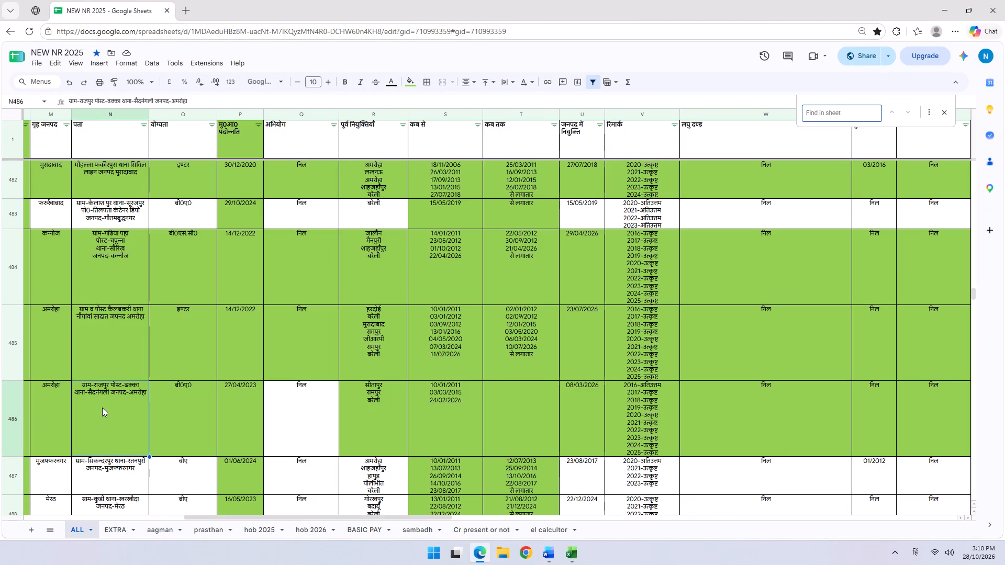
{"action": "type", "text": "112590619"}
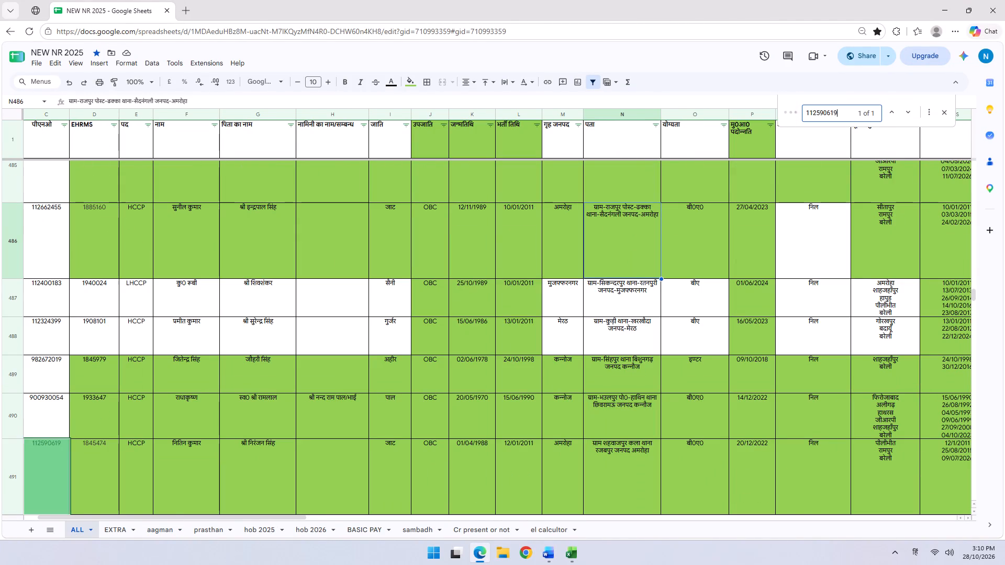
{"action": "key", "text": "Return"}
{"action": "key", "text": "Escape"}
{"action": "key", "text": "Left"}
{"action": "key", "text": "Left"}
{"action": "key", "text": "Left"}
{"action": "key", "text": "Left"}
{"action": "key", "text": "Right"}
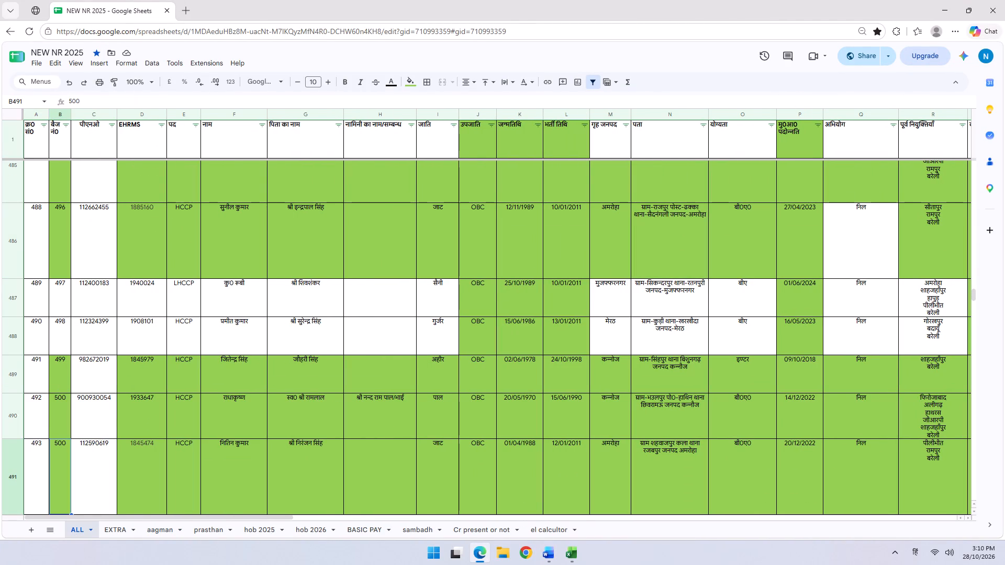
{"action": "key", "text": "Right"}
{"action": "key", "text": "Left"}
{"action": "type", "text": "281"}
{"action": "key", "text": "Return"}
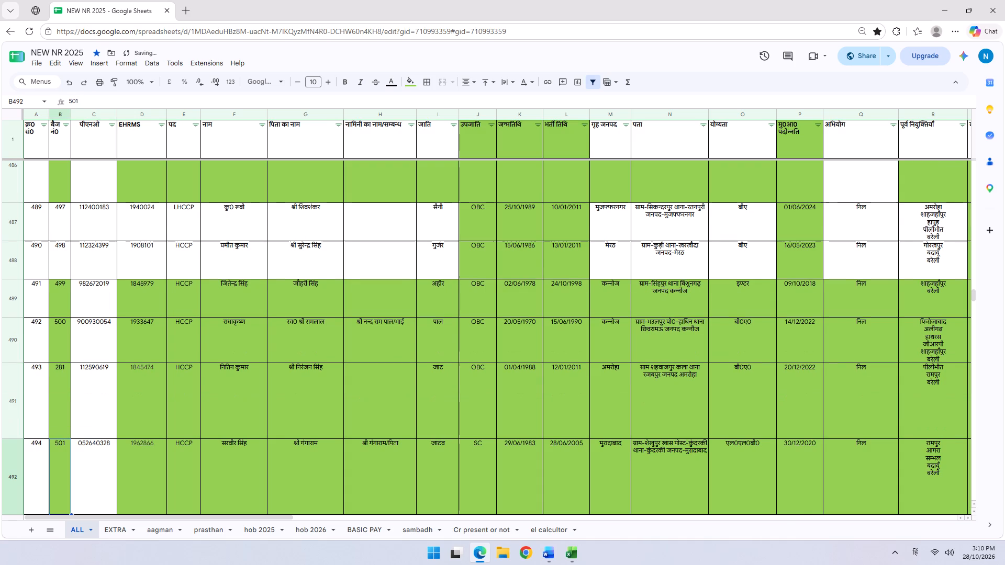
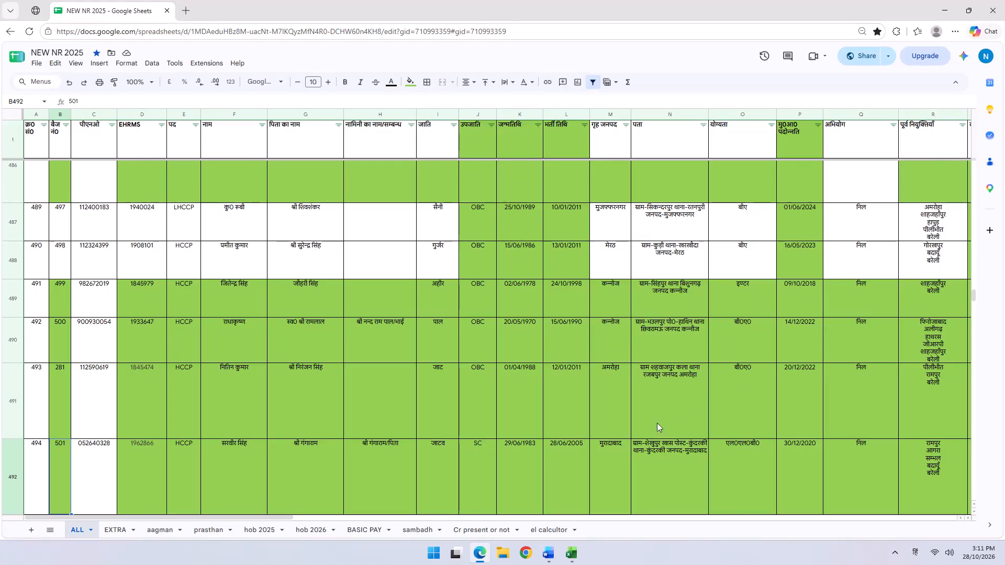
Review the record in row 491 of the ALL sheet, from the qualification and posting columns through punishment, integrity and current posting.
{"action": "left_click", "coordinate": [491, 397]}
{"action": "key", "text": "Tab"}
{"action": "key", "text": "Tab"}
{"action": "key", "text": "Tab"}
{"action": "key", "text": "Tab"}
{"action": "key", "text": "Tab"}
{"action": "key", "text": "Tab"}
{"action": "key", "text": "Tab"}
{"action": "key", "text": "Tab"}
{"action": "key", "text": "Tab"}
{"action": "key", "text": "Tab"}
{"action": "key", "text": "Tab"}
{"action": "key", "text": "Tab"}
{"action": "key", "text": "Tab"}
{"action": "key", "text": "Tab"}
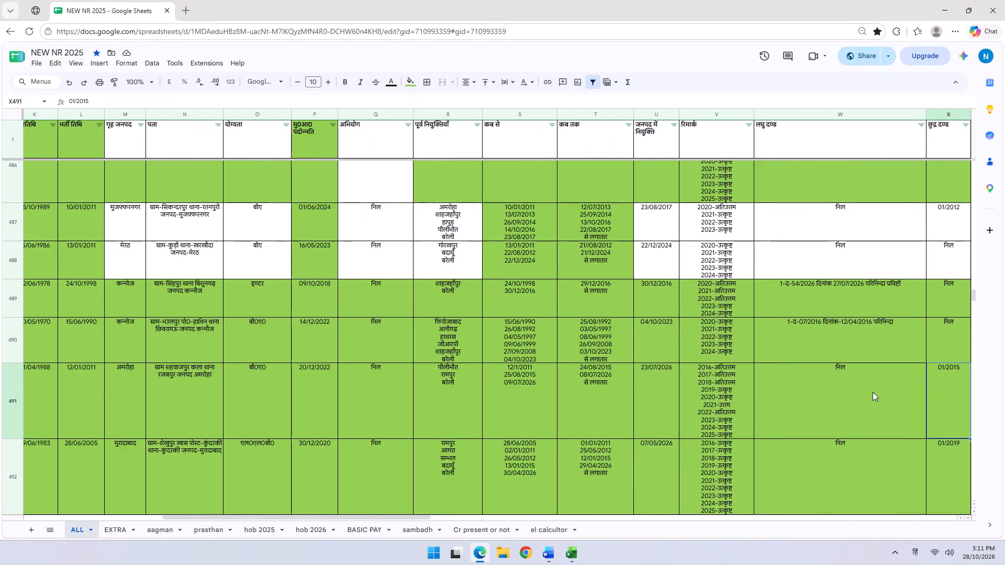
{"action": "left_click", "coordinate": [658, 383]}
{"action": "key", "text": "Tab"}
{"action": "key", "text": "Tab"}
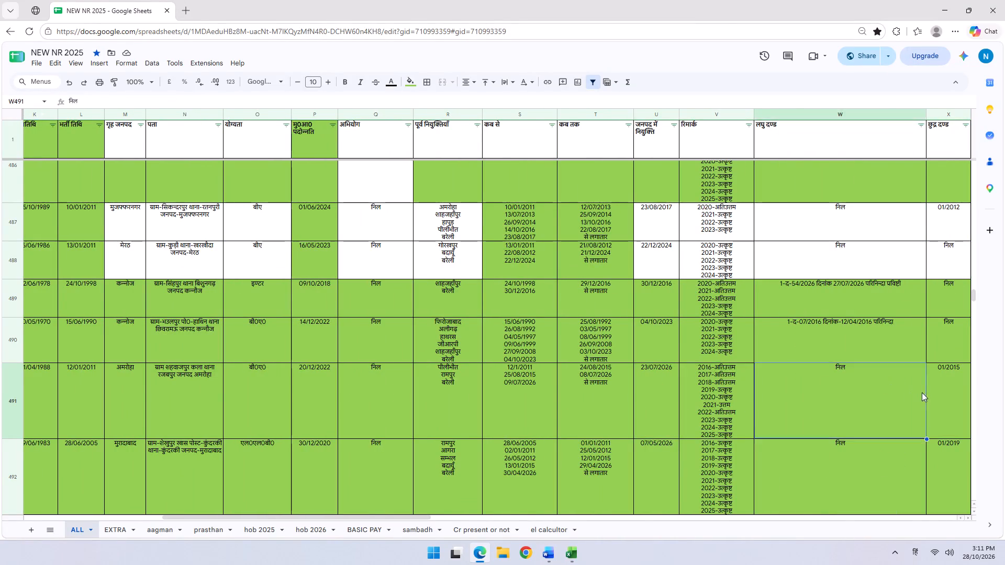
{"action": "key", "text": "Tab"}
{"action": "key", "text": "Tab"}
{"action": "key", "text": "Tab"}
{"action": "key", "text": "Tab"}
{"action": "key", "text": "Tab"}
{"action": "key", "text": "Tab"}
{"action": "key", "text": "Tab"}
{"action": "key", "text": "Tab"}
{"action": "left_click", "coordinate": [843, 405]}
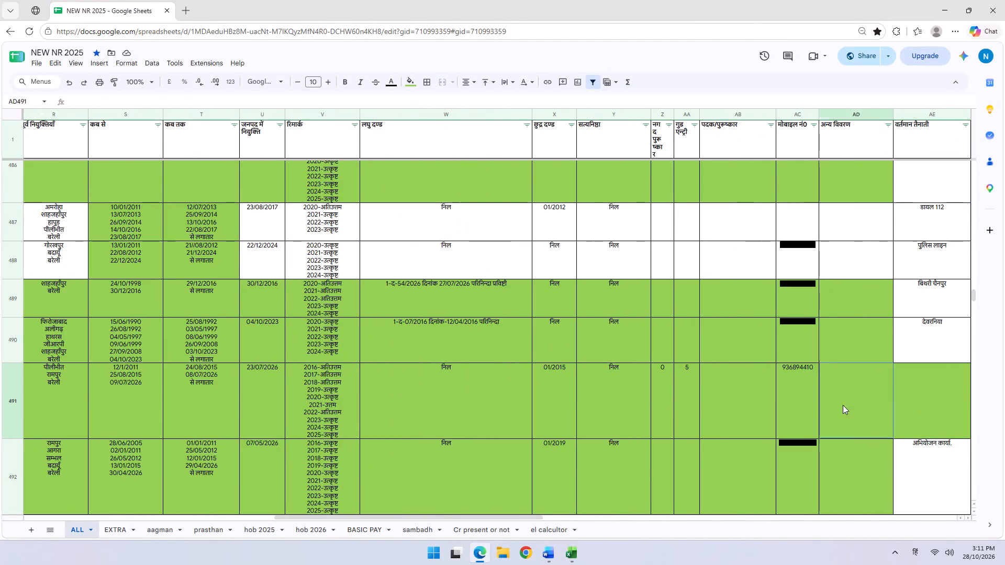
{"action": "key", "text": "Tab"}
{"action": "key", "text": "Tab"}
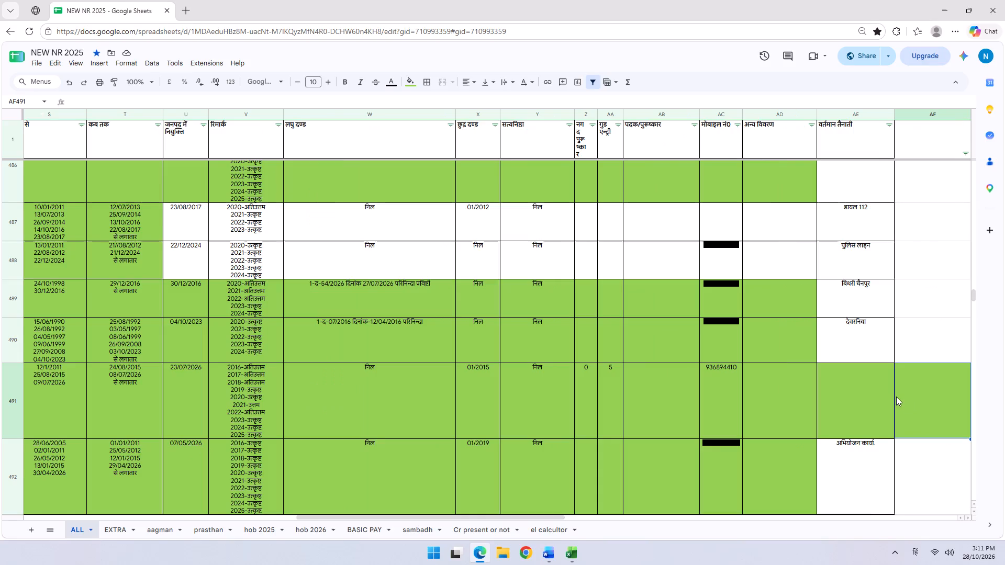
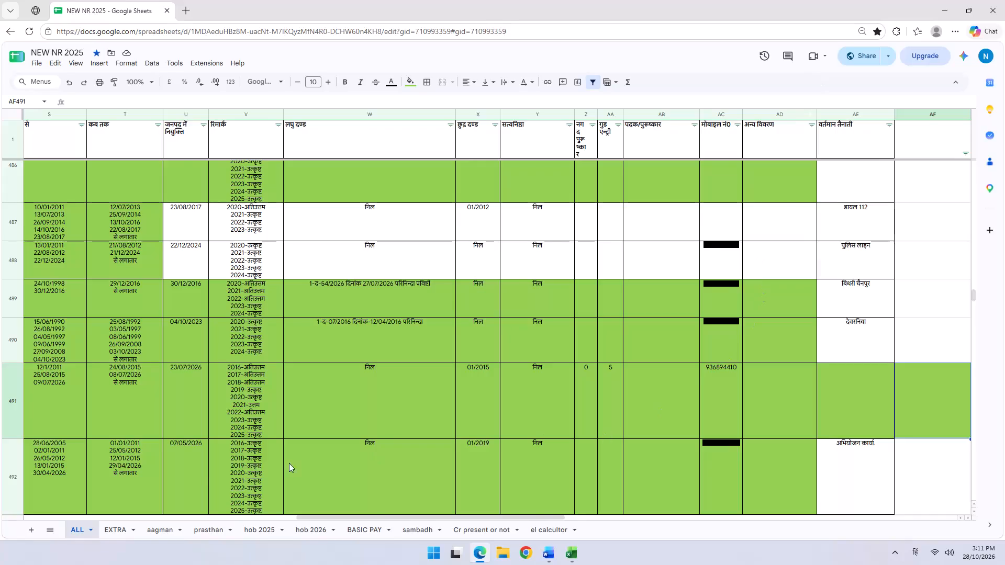
Copy the PNO from row 543 of the aagman sheet and find its record in the ALL sheet.
{"action": "left_click", "coordinate": [152, 529]}
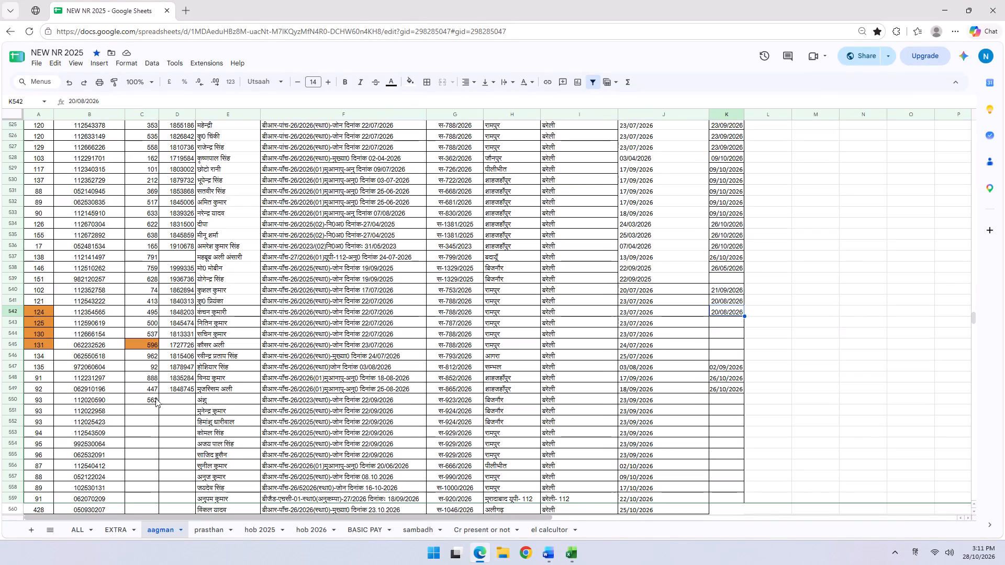
{"action": "left_click", "coordinate": [147, 322]}
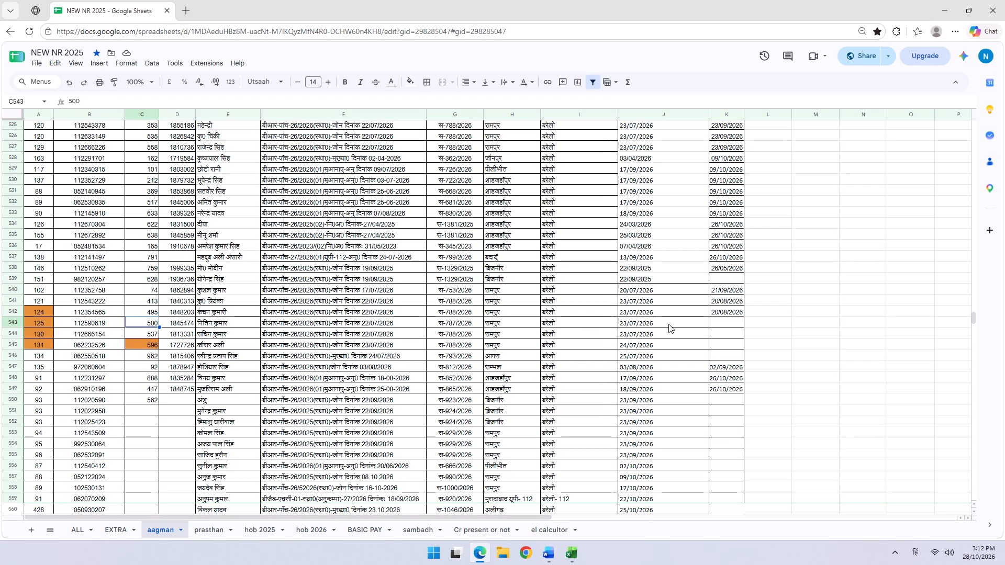
{"action": "left_click", "coordinate": [729, 323]}
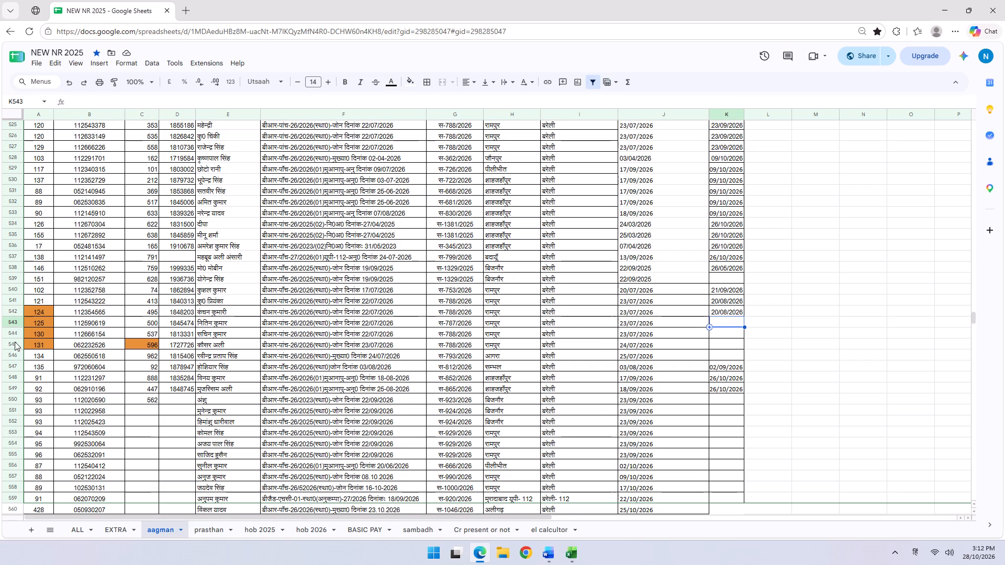
{"action": "left_click", "coordinate": [76, 322]}
{"action": "key", "text": "ctrl+c"}
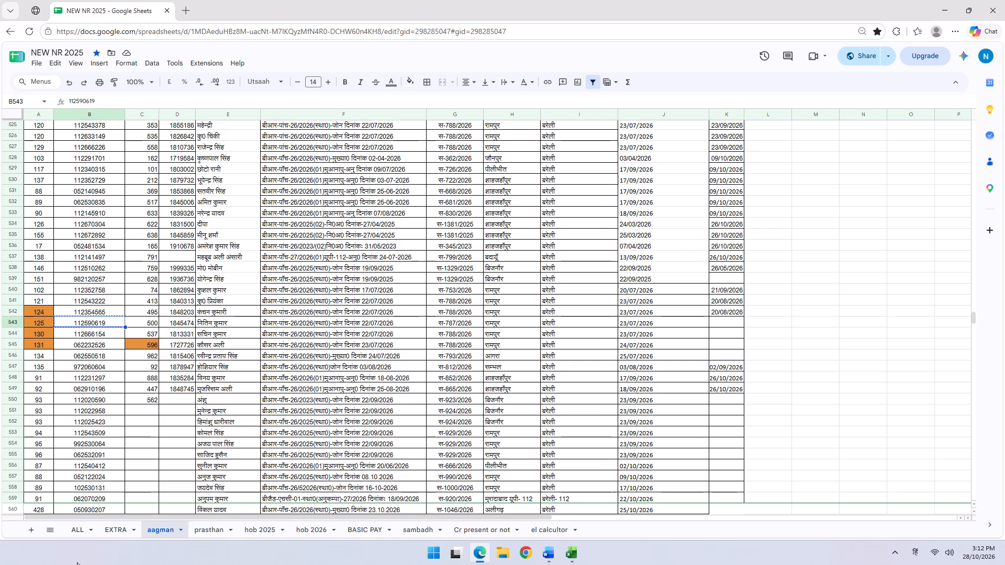
{"action": "left_click", "coordinate": [76, 532]}
{"action": "left_click", "coordinate": [110, 382]}
{"action": "key", "text": "ctrl+f"}
{"action": "key", "text": "ctrl+v"}
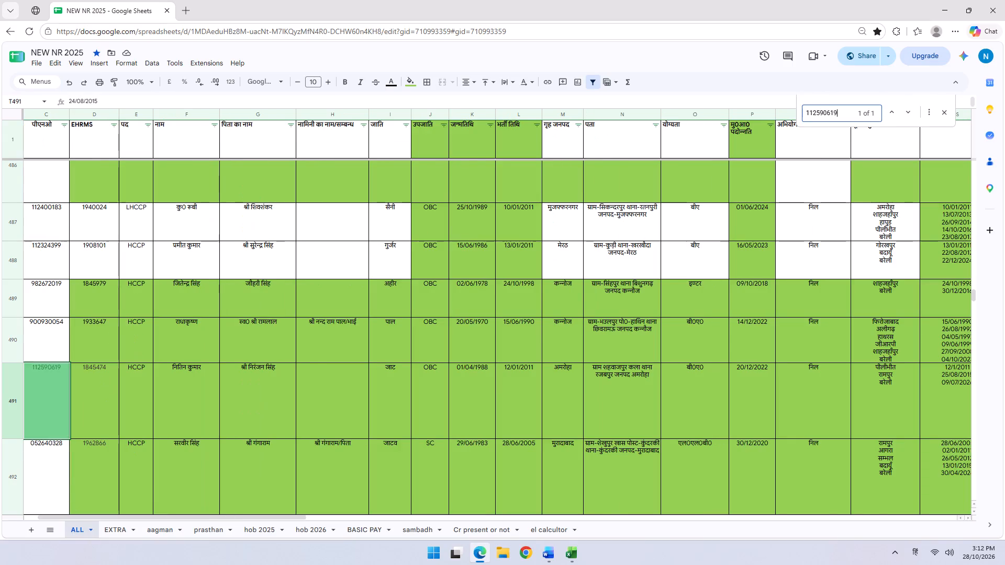
{"action": "key", "text": "Return"}
{"action": "key", "text": "Escape"}
Review the found record in row 491 of the ALL sheet through the integrity column, including the district posting date.
{"action": "key", "text": "Tab"}
{"action": "key", "text": "Tab"}
{"action": "key", "text": "Tab"}
{"action": "key", "text": "Tab"}
{"action": "key", "text": "Tab"}
{"action": "key", "text": "Tab"}
{"action": "key", "text": "Tab"}
{"action": "key", "text": "Tab"}
{"action": "key", "text": "Tab"}
{"action": "key", "text": "Tab"}
{"action": "key", "text": "Tab"}
{"action": "key", "text": "Tab"}
{"action": "key", "text": "Tab"}
{"action": "key", "text": "Tab"}
{"action": "key", "text": "Tab"}
{"action": "key", "text": "Tab"}
{"action": "key", "text": "Tab"}
{"action": "key", "text": "Tab"}
{"action": "key", "text": "Tab"}
{"action": "key", "text": "Tab"}
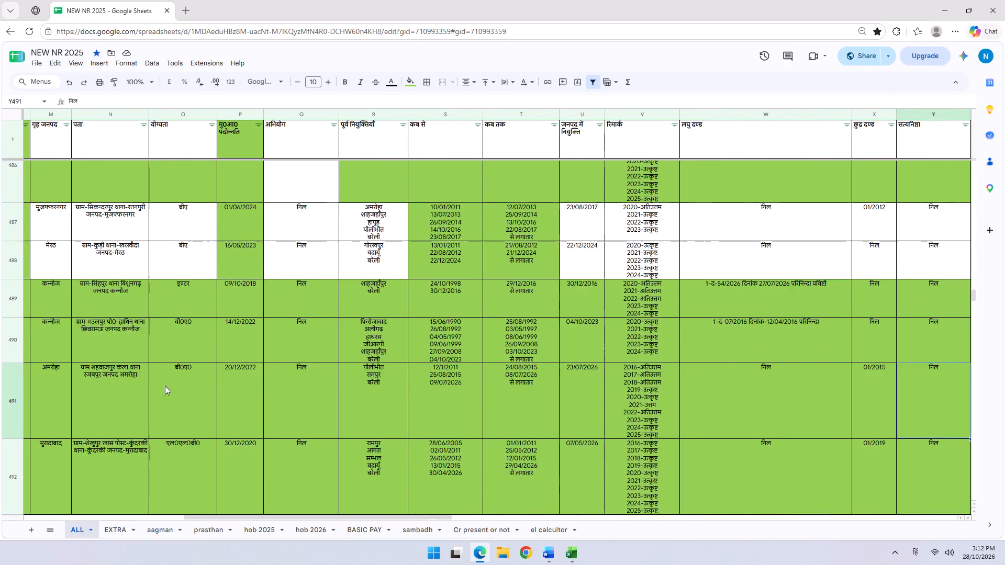
{"action": "left_click", "coordinate": [565, 379]}
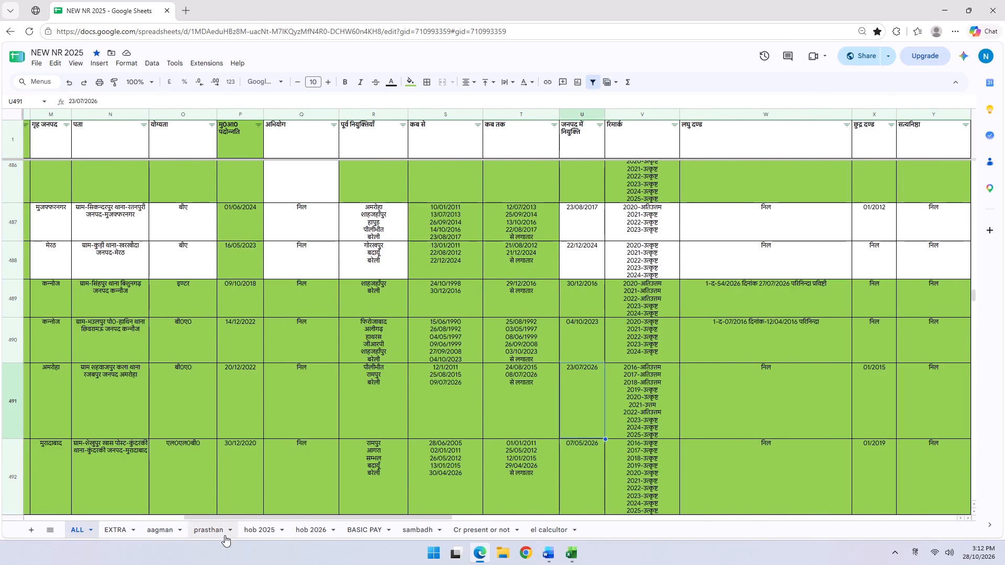
Fill the date 20/08/2026 from the row above into column K of row 543 in the aagman sheet.
{"action": "left_click", "coordinate": [169, 532]}
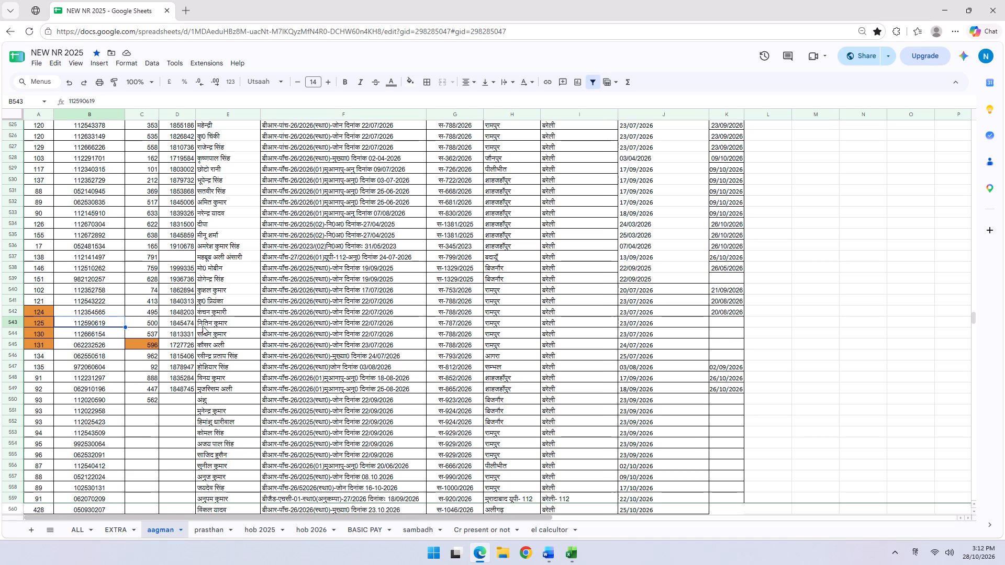
{"action": "left_click", "coordinate": [719, 320]}
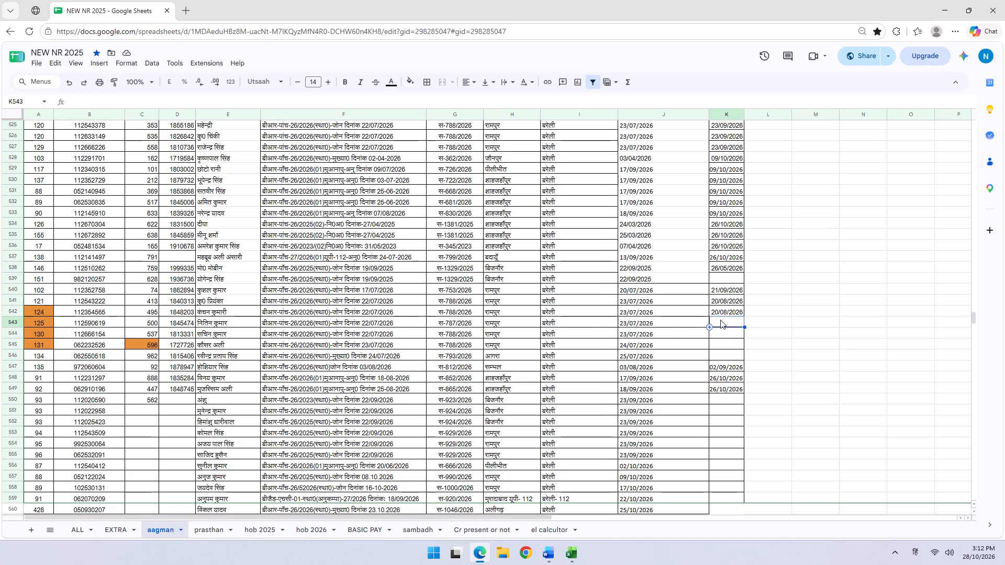
{"action": "key", "text": "ctrl+d"}
Search the ALL sheet for the next head constable's PNO, then return to the aagman sheet.
{"action": "left_click", "coordinate": [77, 531]}
{"action": "left_click", "coordinate": [130, 395]}
{"action": "key", "text": "ctrl+f"}
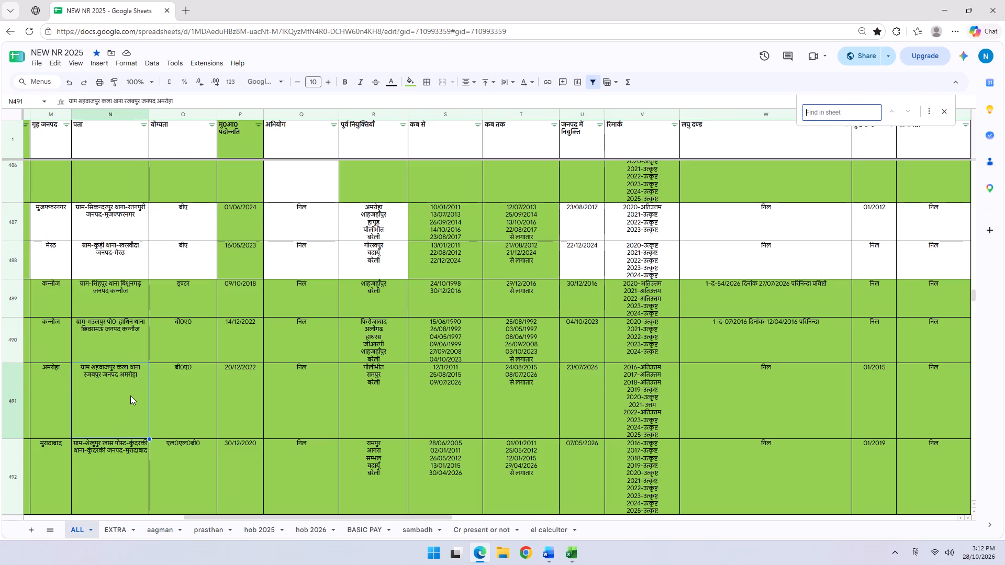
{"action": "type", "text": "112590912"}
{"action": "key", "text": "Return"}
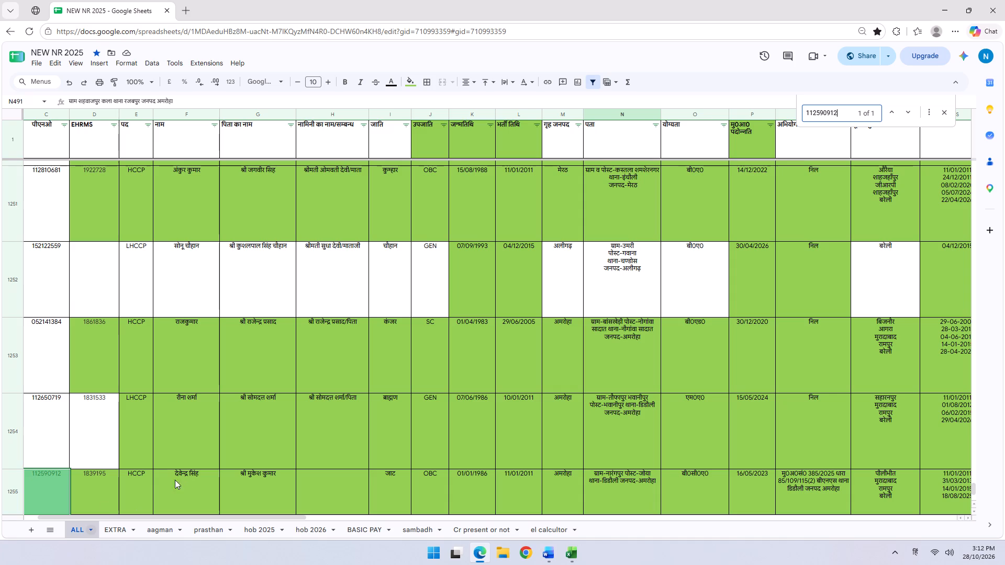
{"action": "left_click", "coordinate": [151, 532]}
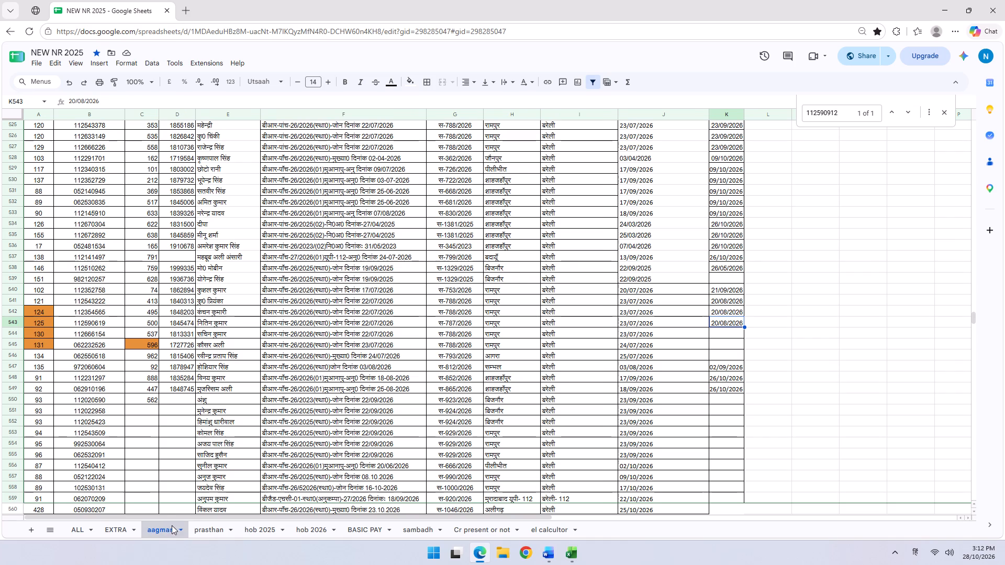
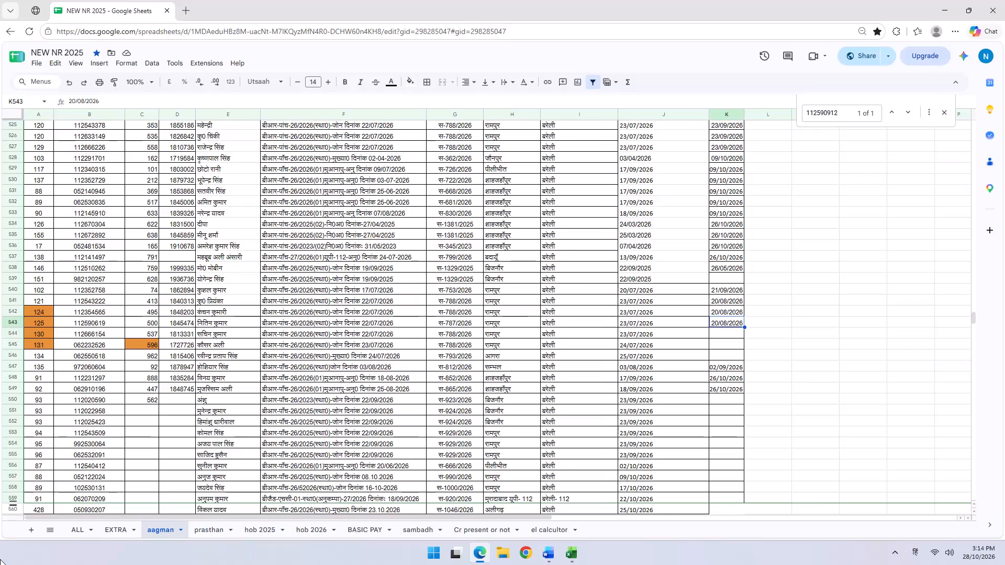
In the Cr present or not sheet, enter the PNOs of four head constables with pending character rolls in B28 to B31.
{"action": "left_click", "coordinate": [478, 525]}
{"action": "scroll", "coordinate": [153, 339], "scroll_direction": "up", "scroll_amount": 6}
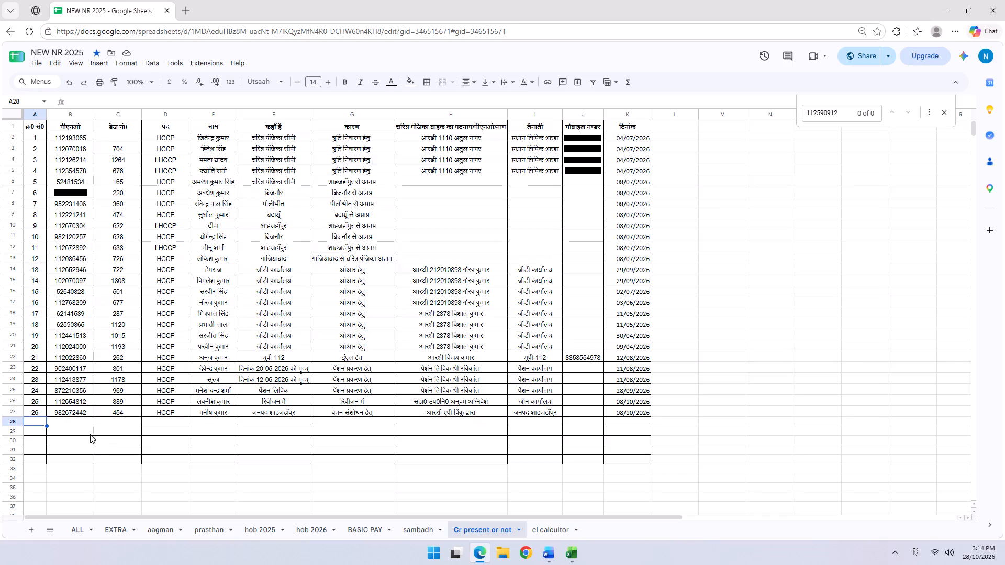
{"action": "left_click", "coordinate": [38, 419]}
{"action": "left_click", "coordinate": [68, 422]}
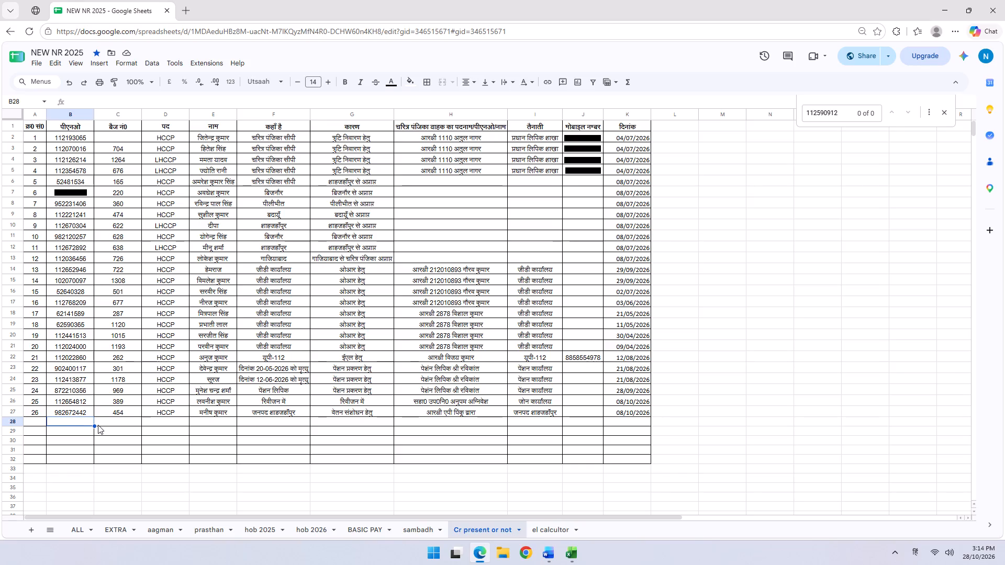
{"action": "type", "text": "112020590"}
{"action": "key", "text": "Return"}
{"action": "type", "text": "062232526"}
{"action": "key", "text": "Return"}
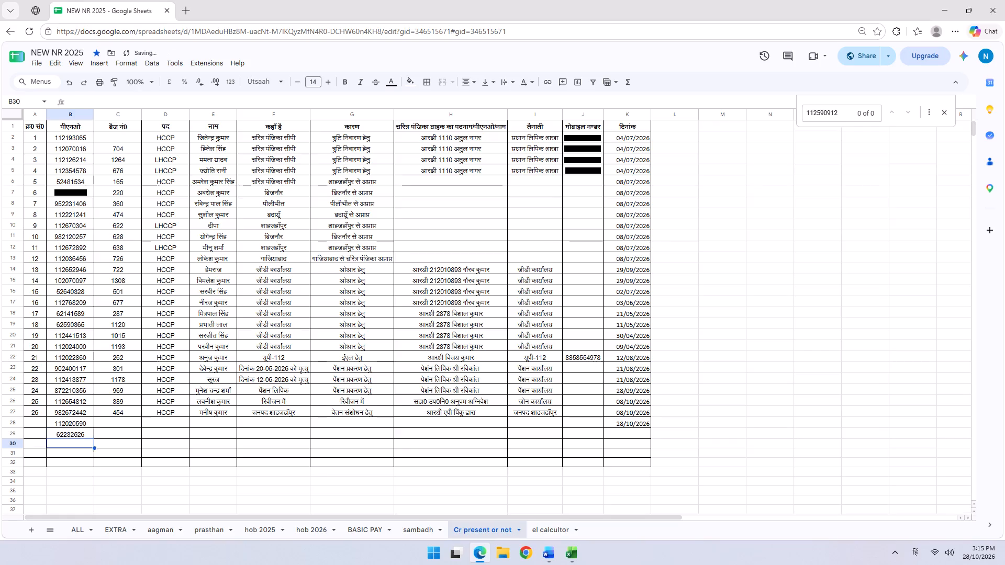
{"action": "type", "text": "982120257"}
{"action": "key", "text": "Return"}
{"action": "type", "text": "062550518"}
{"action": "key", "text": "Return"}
Continue the PNO column of the Cr present or not sheet with five more head constables' PNOs in B32 to B36.
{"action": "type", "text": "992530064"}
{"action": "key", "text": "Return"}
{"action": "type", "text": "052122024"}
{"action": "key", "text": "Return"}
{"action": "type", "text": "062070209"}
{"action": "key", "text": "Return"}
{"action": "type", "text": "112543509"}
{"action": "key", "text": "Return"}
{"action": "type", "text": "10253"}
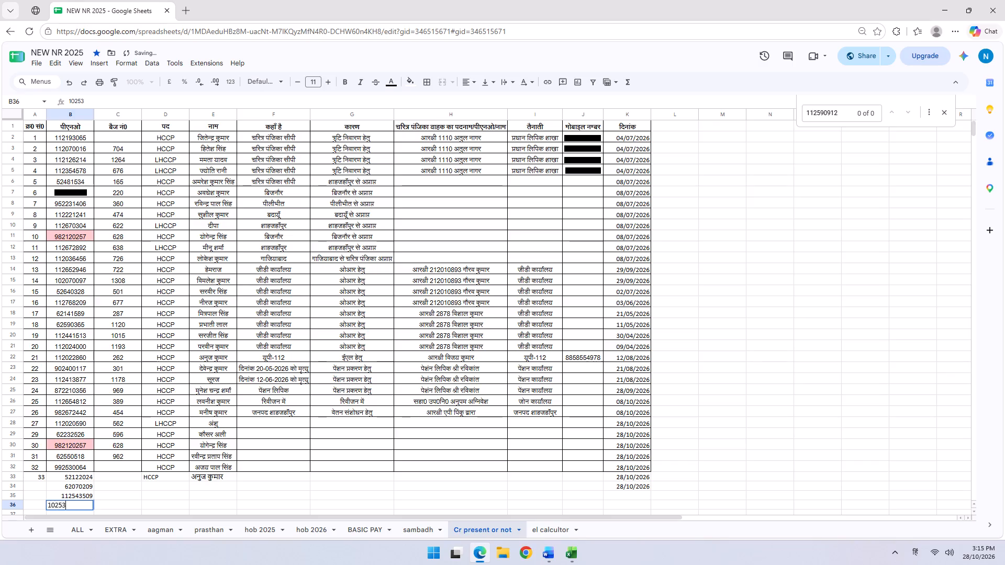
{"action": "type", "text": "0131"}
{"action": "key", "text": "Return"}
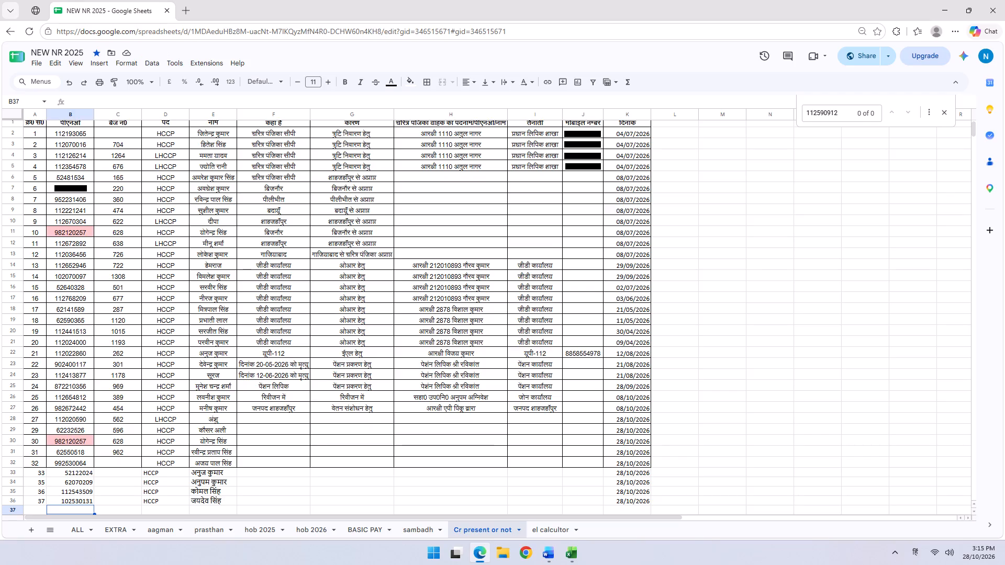
Enter the PNOs of the last five head constables in B37 to B41.
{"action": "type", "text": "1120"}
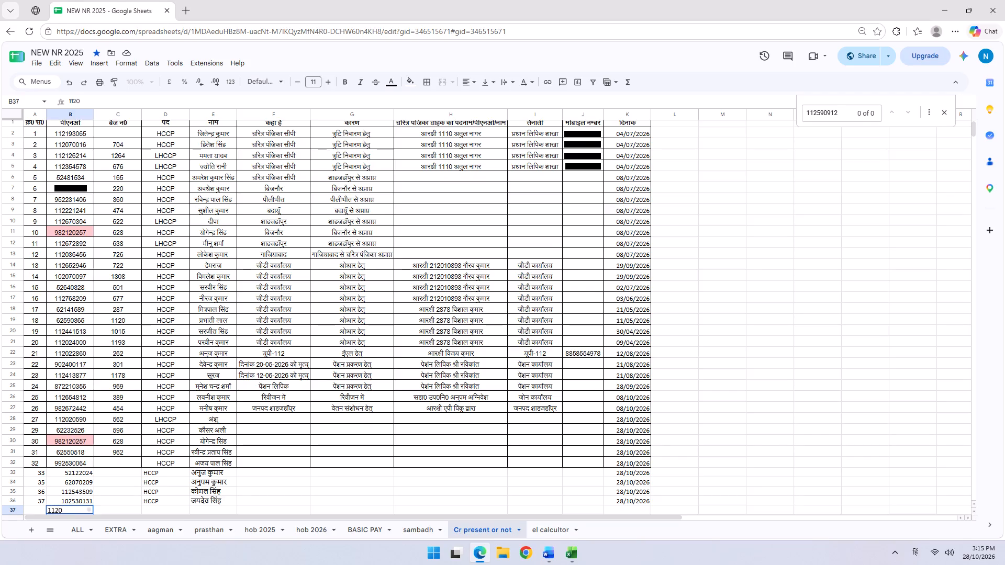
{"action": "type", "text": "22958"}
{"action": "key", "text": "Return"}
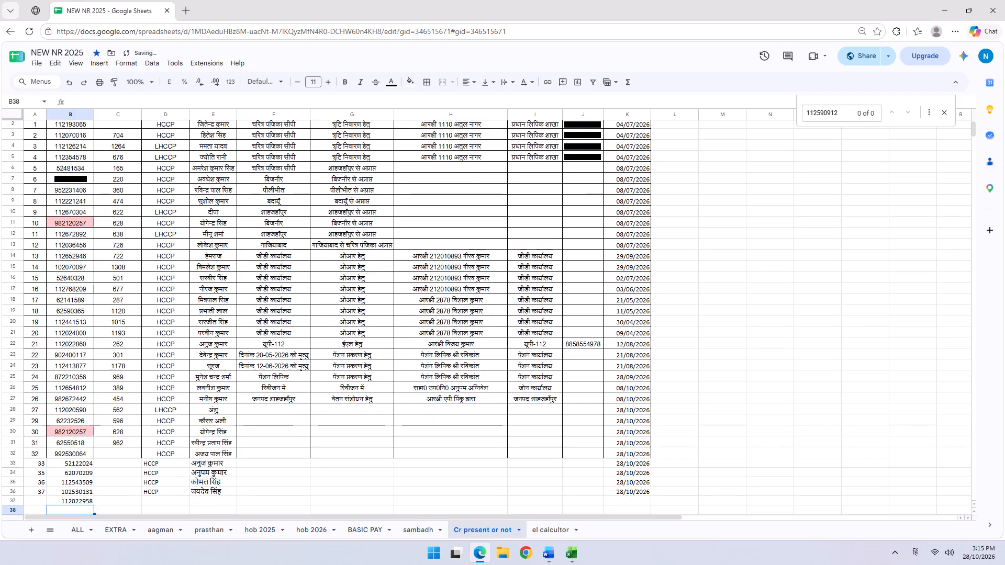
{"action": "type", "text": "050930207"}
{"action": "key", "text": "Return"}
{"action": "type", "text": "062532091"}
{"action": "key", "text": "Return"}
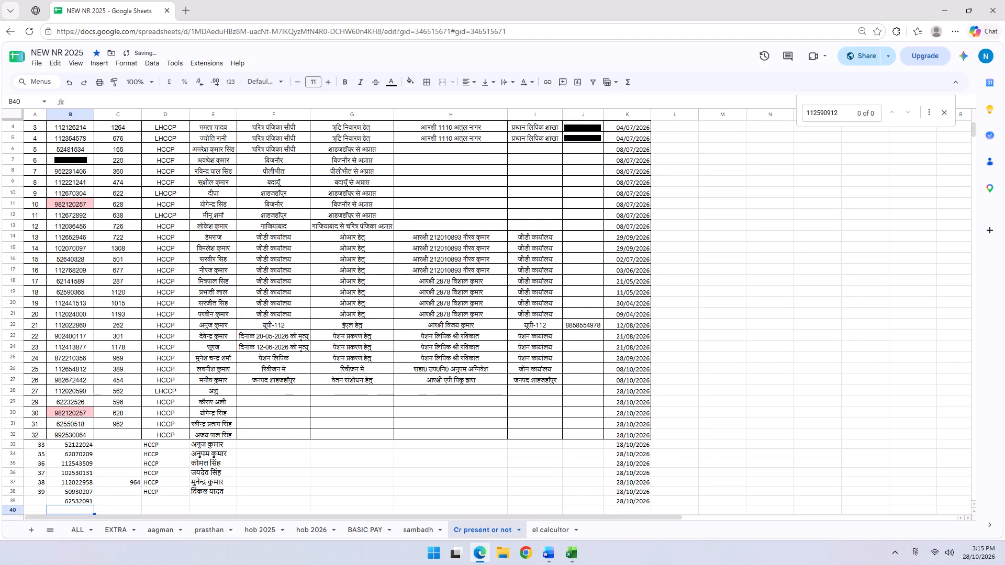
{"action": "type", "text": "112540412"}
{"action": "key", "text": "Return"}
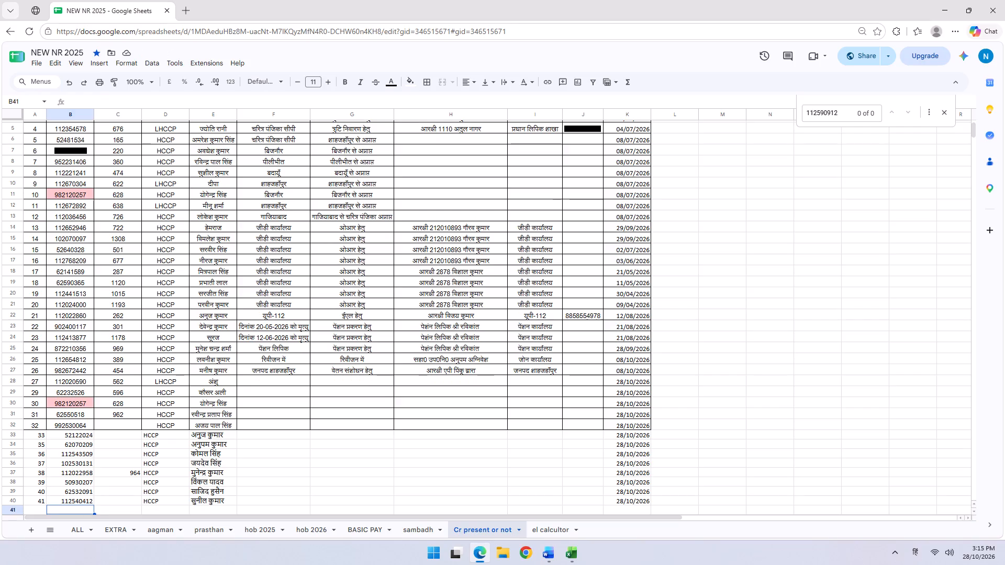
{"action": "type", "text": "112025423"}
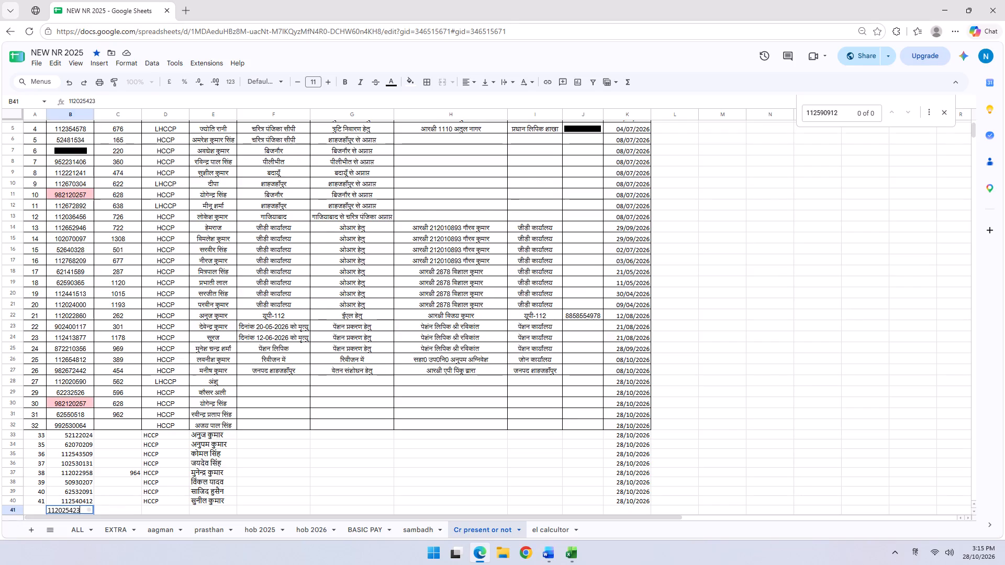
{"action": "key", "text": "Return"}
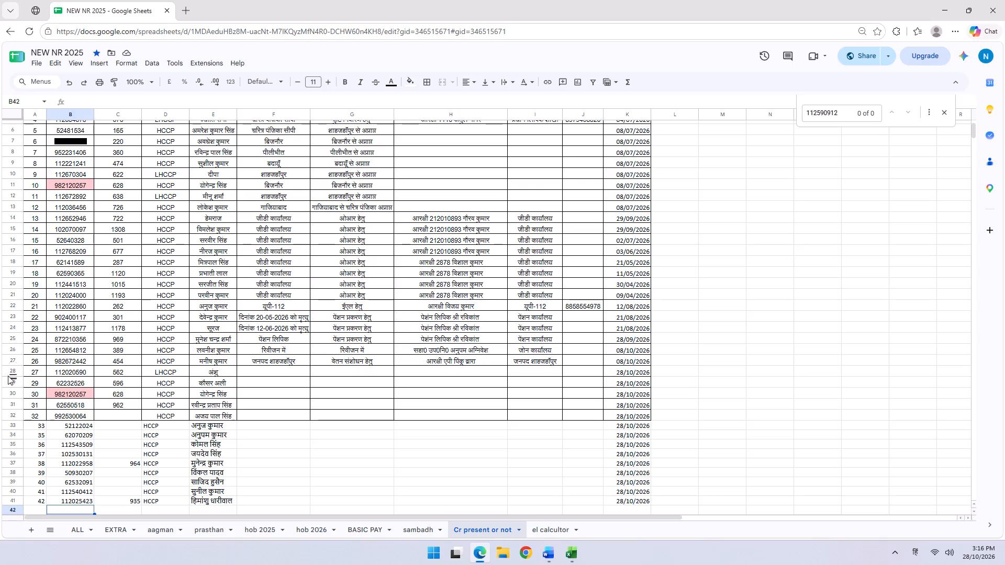
Delete row 11, the older of the two entries with the duplicated, highlighted PNO.
{"action": "left_click", "coordinate": [5, 182]}
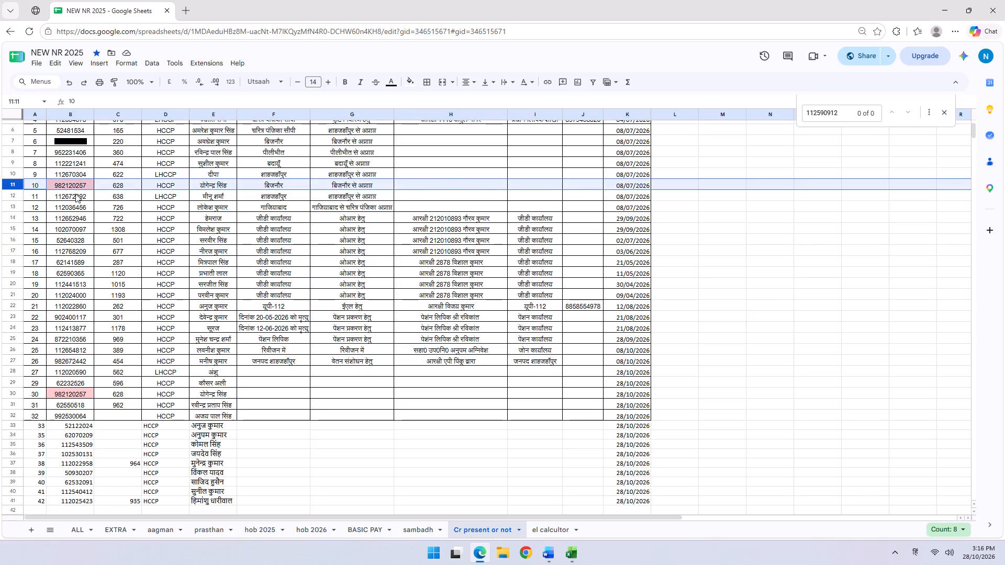
{"action": "key", "text": "ctrl+minus"}
{"action": "key", "text": "ctrl+minus"}
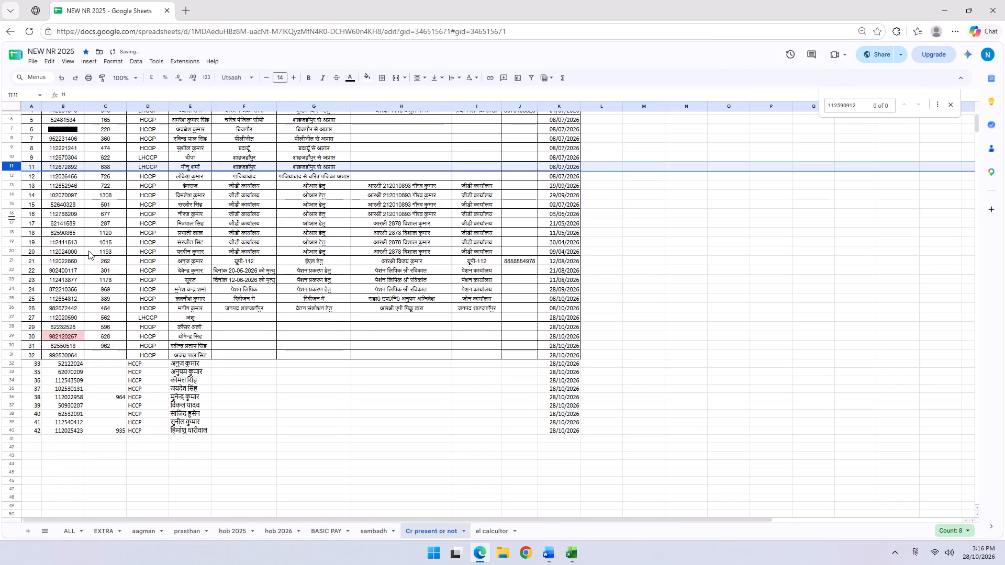
Copy the formatting of row 27 onto the newly added entries in A27 to K40.
{"action": "key", "text": "ctrl+plus"}
{"action": "key", "text": "ctrl+plus"}
{"action": "scroll", "coordinate": [269, 417], "scroll_direction": "down", "scroll_amount": 2}
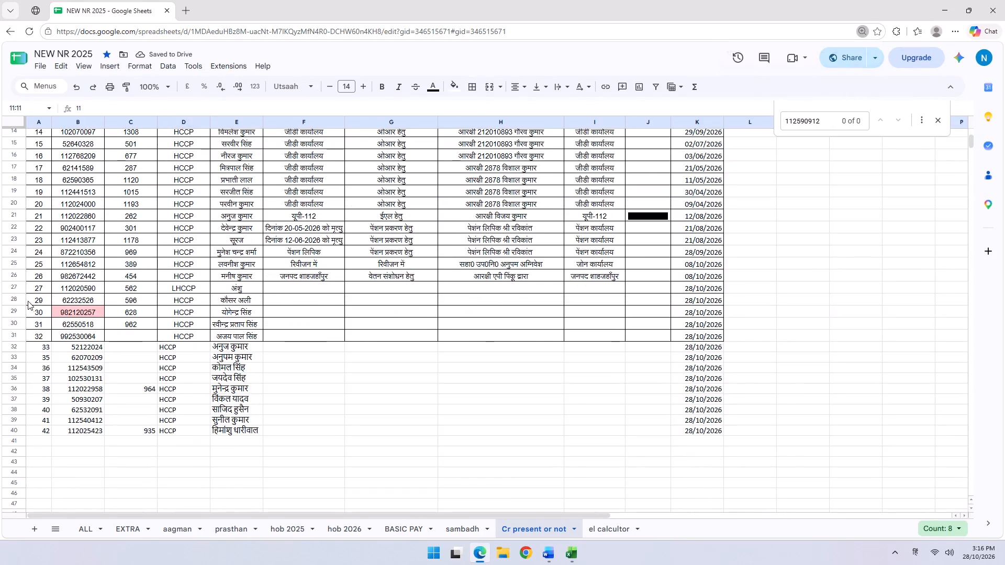
{"action": "left_click", "coordinate": [11, 285]}
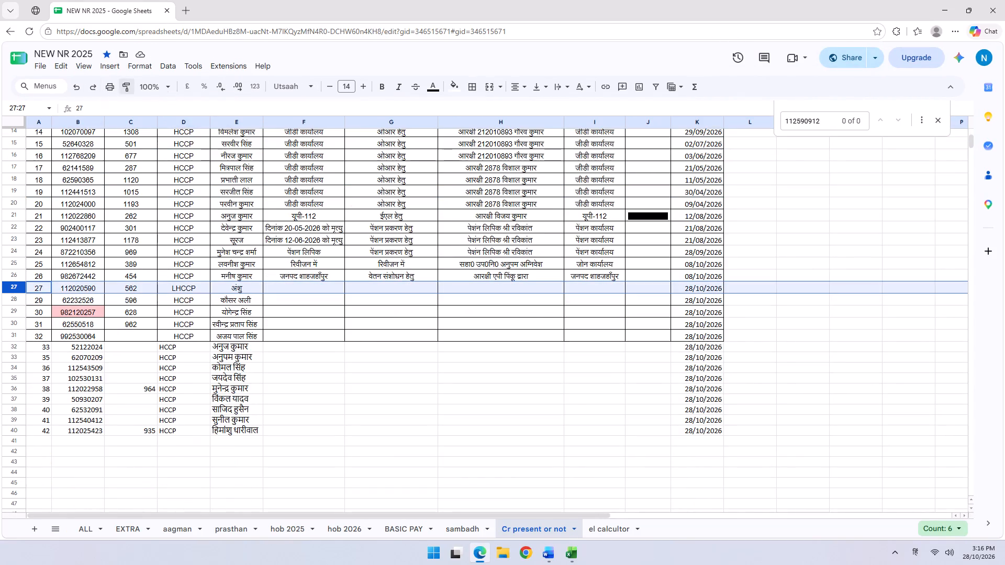
{"action": "left_click", "coordinate": [128, 88]}
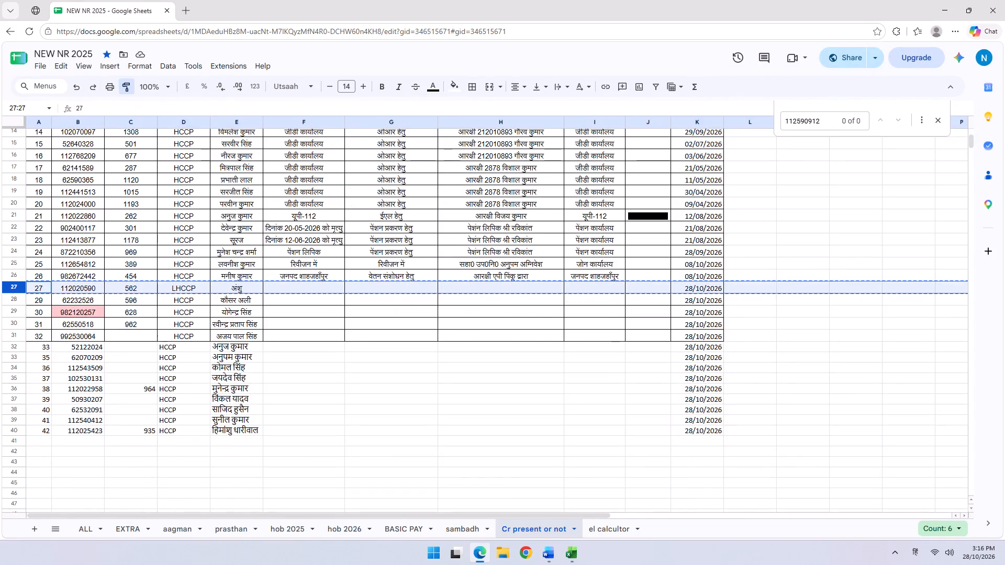
{"action": "left_click_drag", "start_coordinate": [42, 290], "coordinate": [684, 431]}
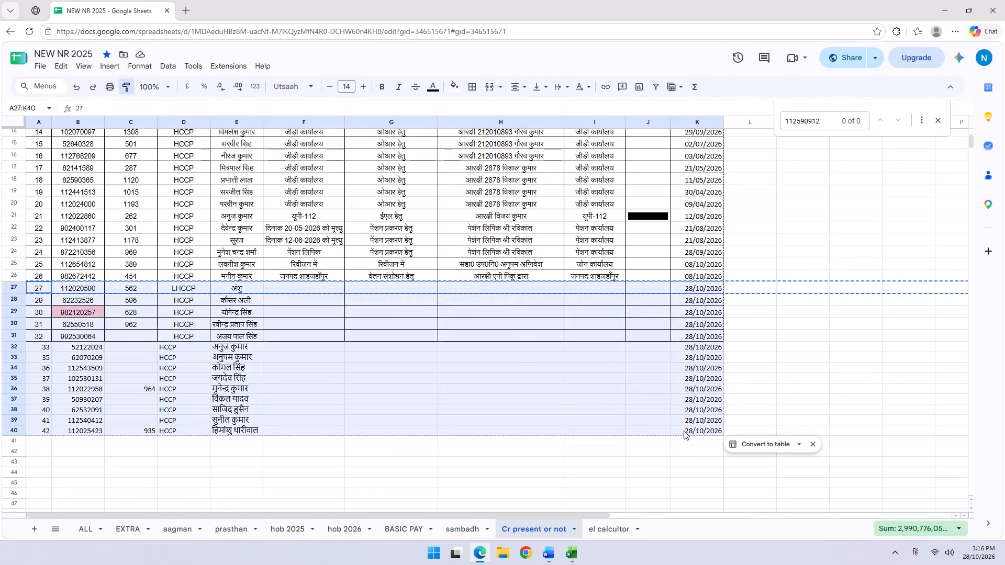
{"action": "left_click_drag", "start_coordinate": [684, 431], "coordinate": [689, 431]}
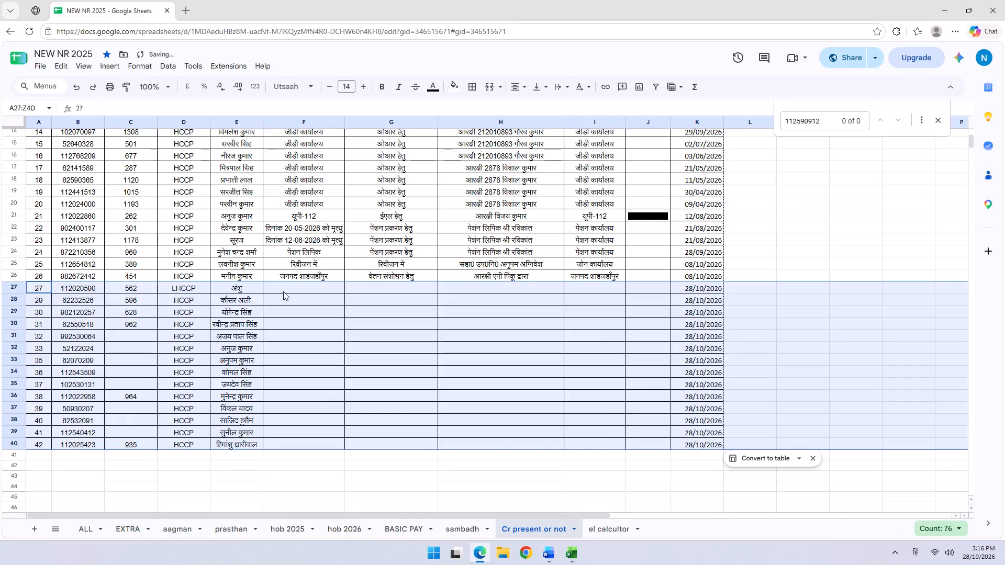
Delete row 26, the entry with serial number 26 located at जनपद शाहजहाँपुर.
{"action": "left_click", "coordinate": [288, 288]}
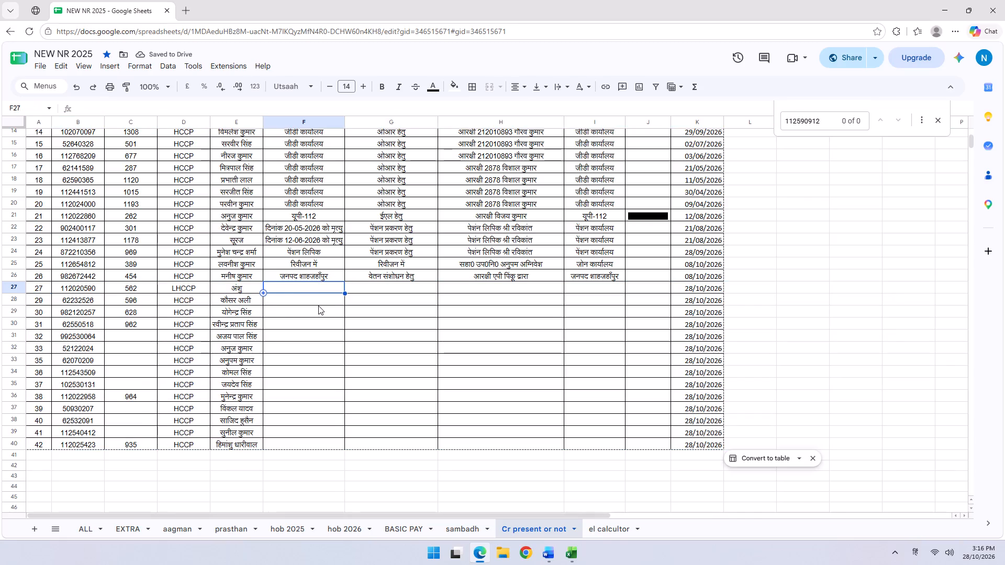
{"action": "left_click", "coordinate": [14, 276]}
{"action": "key", "text": "ctrl+minus"}
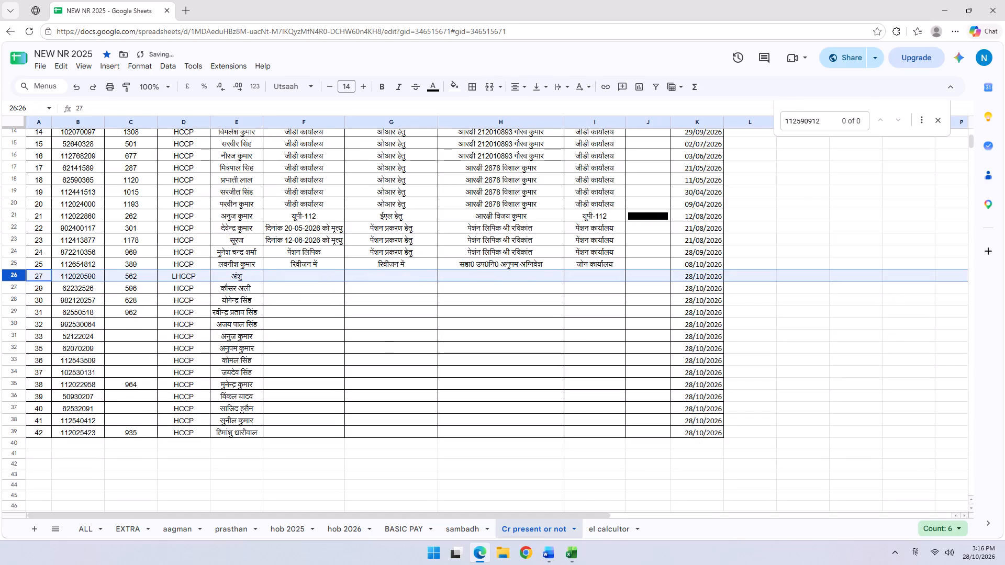
Enter "बिजनौर से अप्राप्त" in the कहाँ है column for row 26.
{"action": "left_click", "coordinate": [322, 274]}
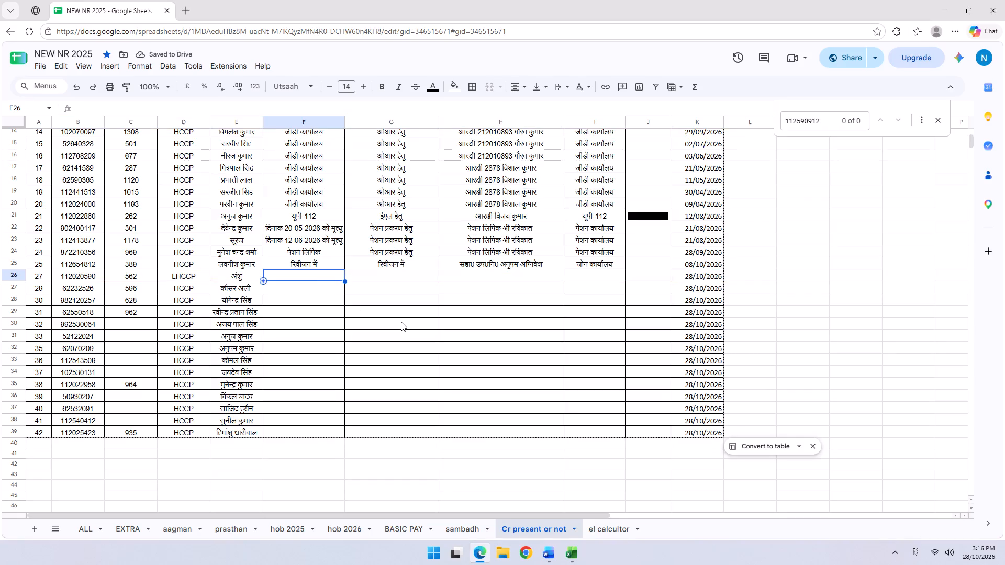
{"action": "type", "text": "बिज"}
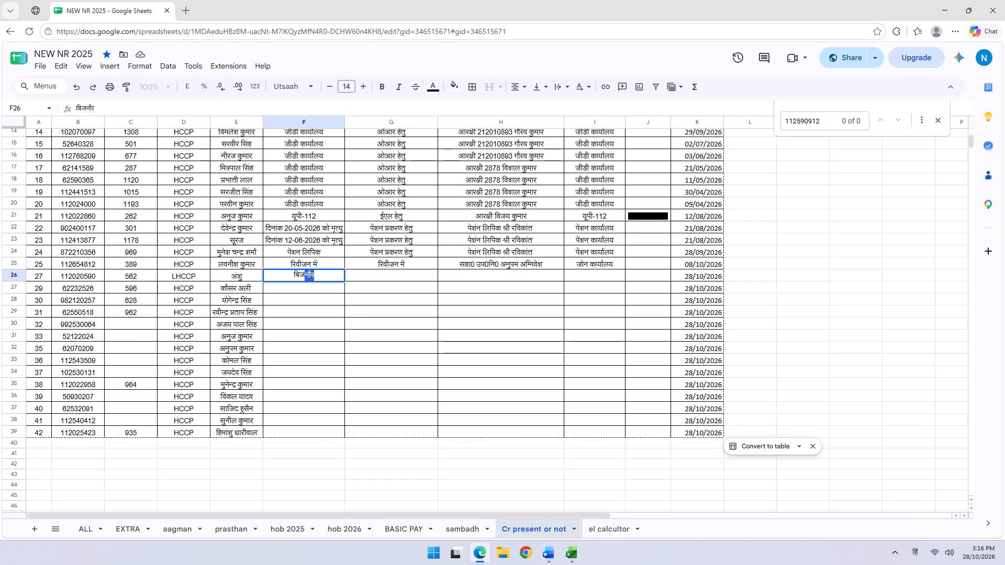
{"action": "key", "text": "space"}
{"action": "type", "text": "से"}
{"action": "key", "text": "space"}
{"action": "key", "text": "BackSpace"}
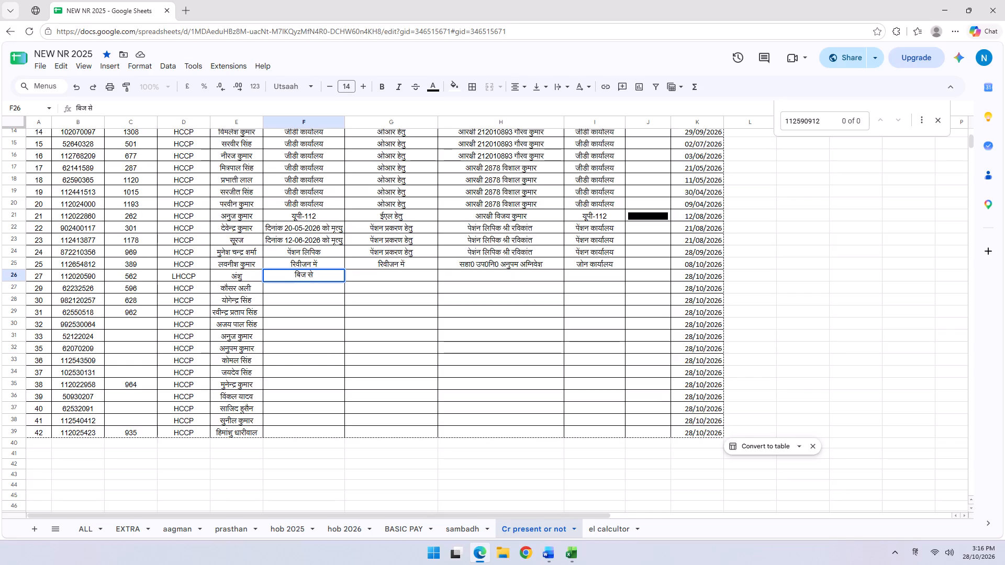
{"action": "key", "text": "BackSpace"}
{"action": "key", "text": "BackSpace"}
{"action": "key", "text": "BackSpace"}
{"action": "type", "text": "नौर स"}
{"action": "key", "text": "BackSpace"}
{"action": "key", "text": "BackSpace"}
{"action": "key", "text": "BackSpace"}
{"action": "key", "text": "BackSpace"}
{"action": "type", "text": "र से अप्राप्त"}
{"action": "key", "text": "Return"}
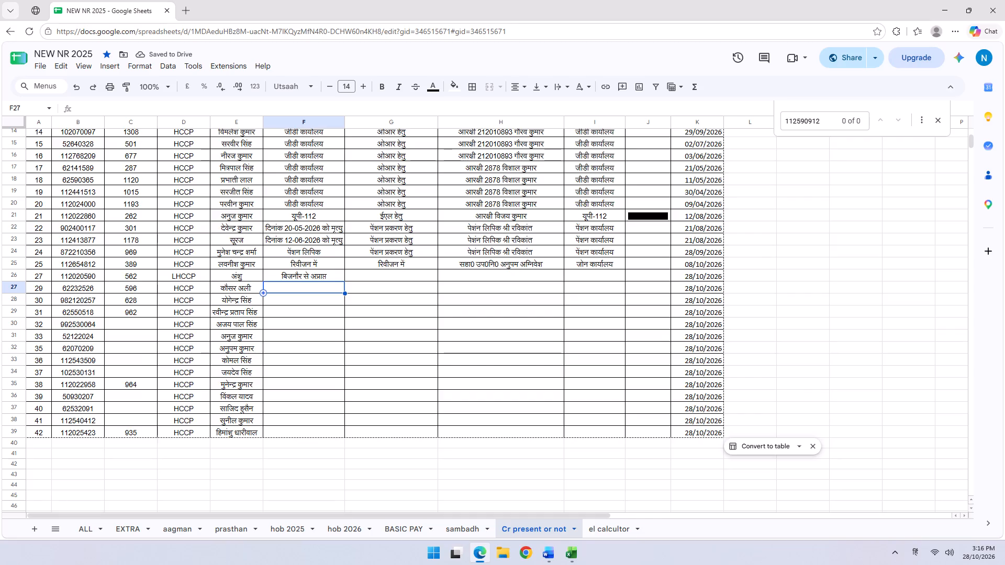
In the कहाँ है column, enter "रामपुर से अप्राप्त" in F27 and "बिजनौर से अप्राप्त" in F28.
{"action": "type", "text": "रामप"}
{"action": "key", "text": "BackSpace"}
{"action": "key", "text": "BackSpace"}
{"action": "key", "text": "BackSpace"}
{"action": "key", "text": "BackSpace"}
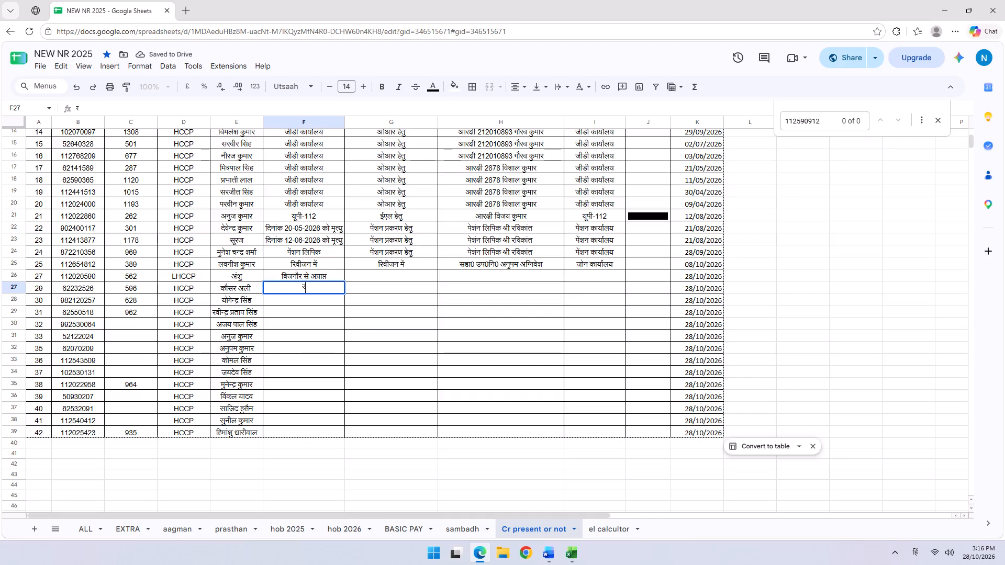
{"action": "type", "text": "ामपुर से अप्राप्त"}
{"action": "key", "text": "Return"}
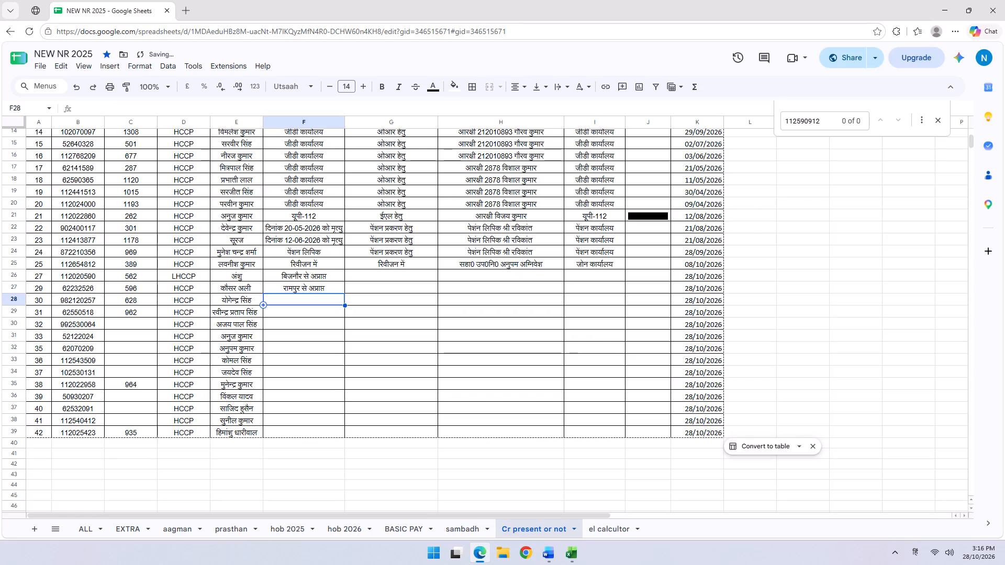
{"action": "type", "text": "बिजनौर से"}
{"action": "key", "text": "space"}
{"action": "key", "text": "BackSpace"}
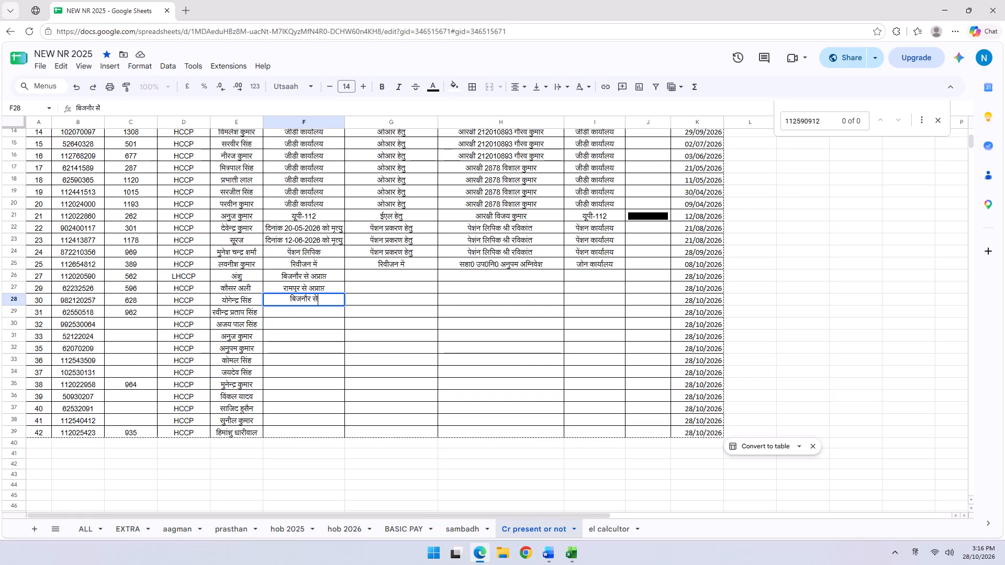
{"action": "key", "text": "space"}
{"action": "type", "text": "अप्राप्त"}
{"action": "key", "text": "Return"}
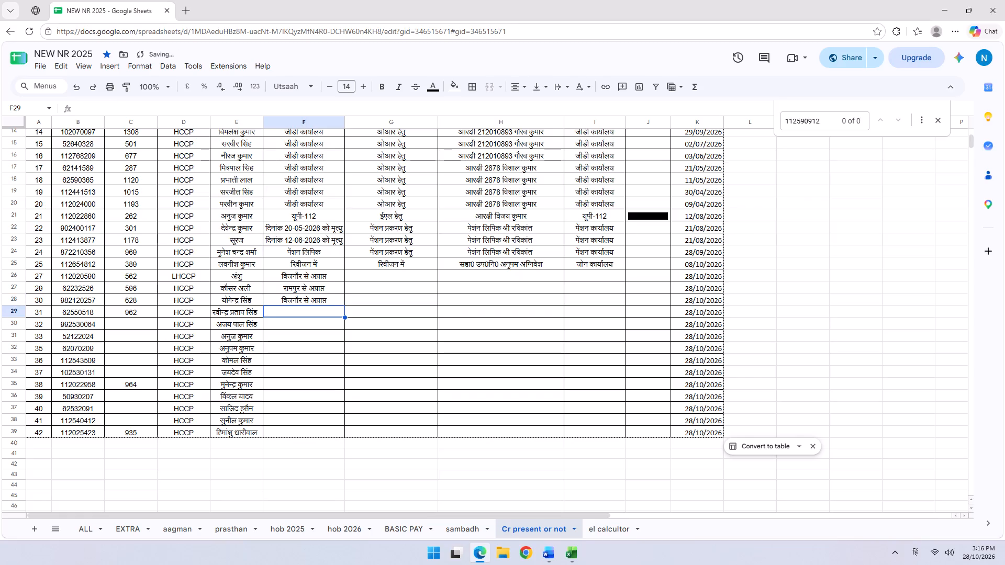
Enter "आगरा से अप्राप्त" in the कहाँ है column for row 29.
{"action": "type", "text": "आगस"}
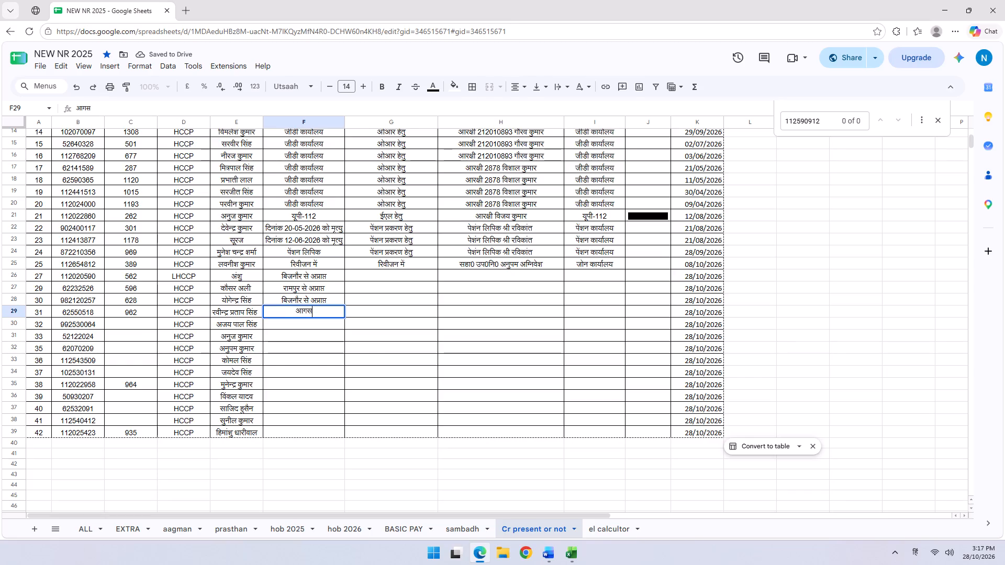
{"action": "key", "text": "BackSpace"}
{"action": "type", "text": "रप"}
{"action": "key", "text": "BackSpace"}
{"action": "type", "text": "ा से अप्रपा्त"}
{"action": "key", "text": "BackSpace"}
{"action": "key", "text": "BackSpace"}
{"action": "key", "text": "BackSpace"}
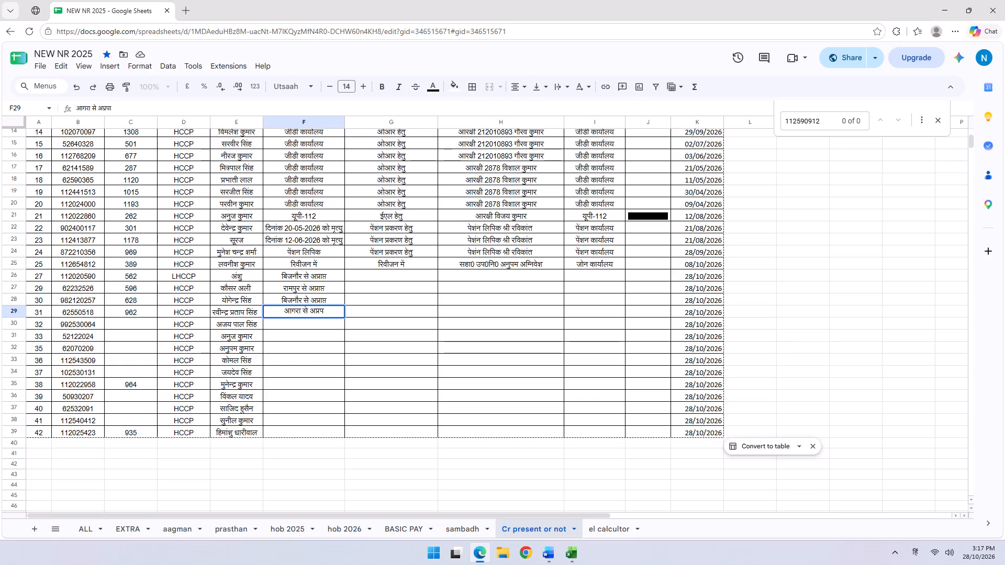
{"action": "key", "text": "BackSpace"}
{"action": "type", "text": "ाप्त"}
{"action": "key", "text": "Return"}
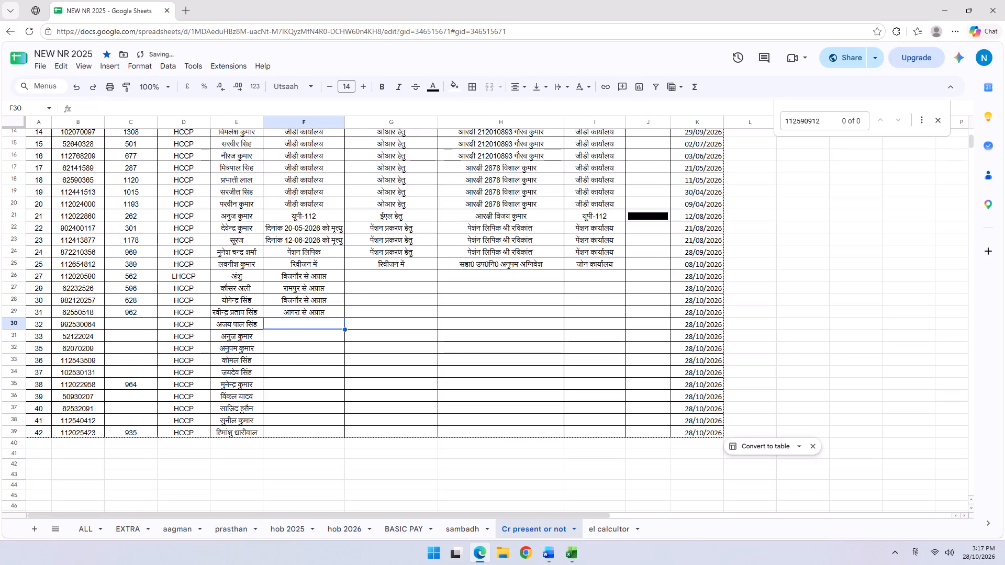
Fill the कहाँ है column with "रामपुर से अप्राप्त" in F30 and F31, and "मुरादाबाद से अप्राप्त" in F32.
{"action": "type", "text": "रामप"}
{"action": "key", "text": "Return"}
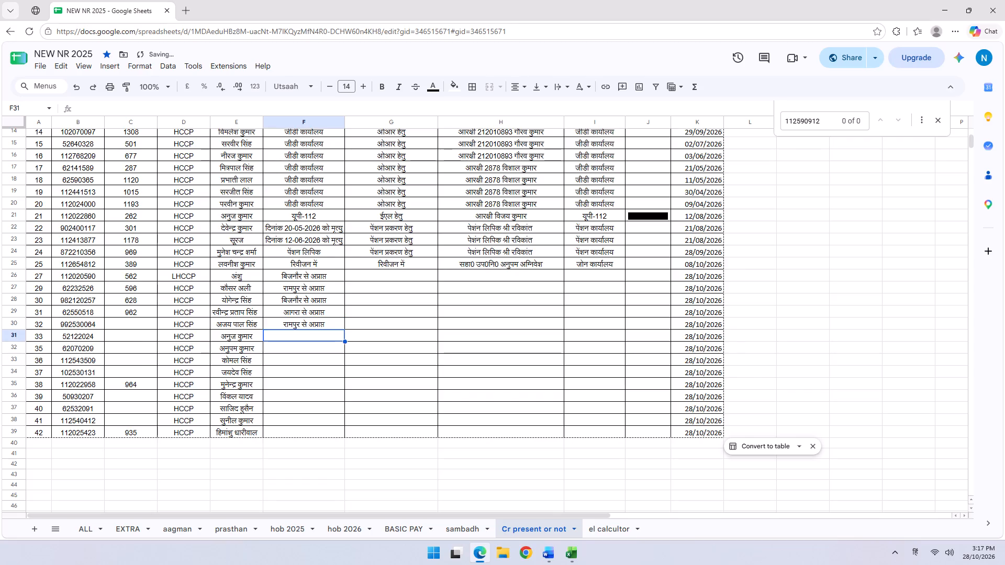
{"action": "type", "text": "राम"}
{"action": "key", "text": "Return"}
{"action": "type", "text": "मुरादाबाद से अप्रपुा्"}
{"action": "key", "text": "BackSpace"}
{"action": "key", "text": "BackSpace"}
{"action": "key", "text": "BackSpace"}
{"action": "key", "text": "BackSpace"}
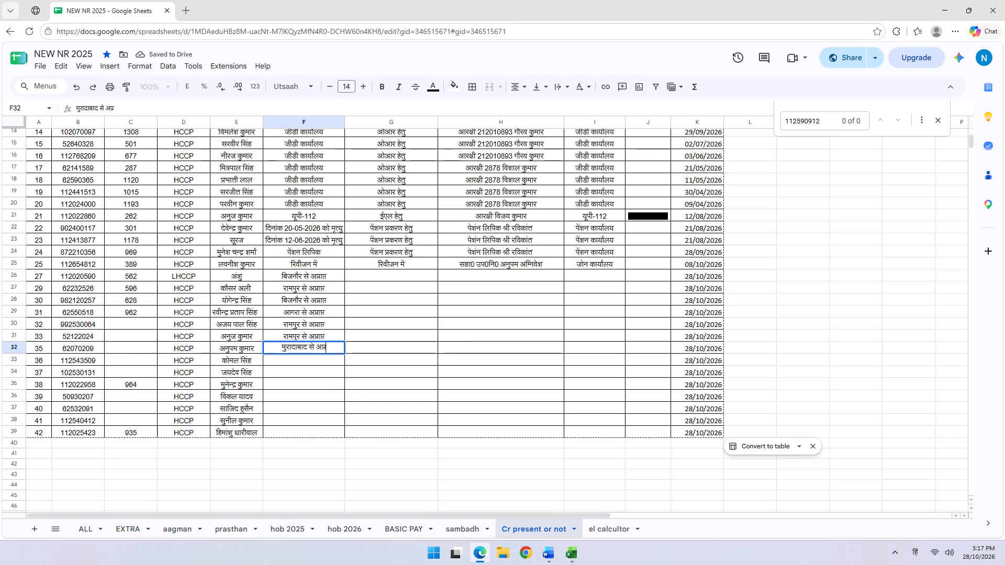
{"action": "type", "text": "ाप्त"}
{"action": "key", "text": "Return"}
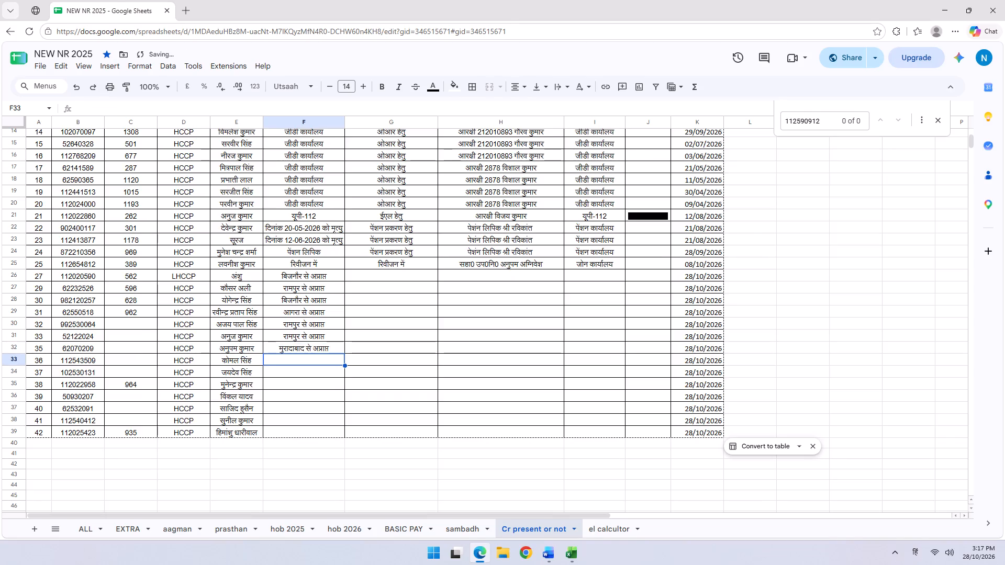
Fill the कहाँ है column with "रामपुर से अप्राप्त" in F33 and F34.
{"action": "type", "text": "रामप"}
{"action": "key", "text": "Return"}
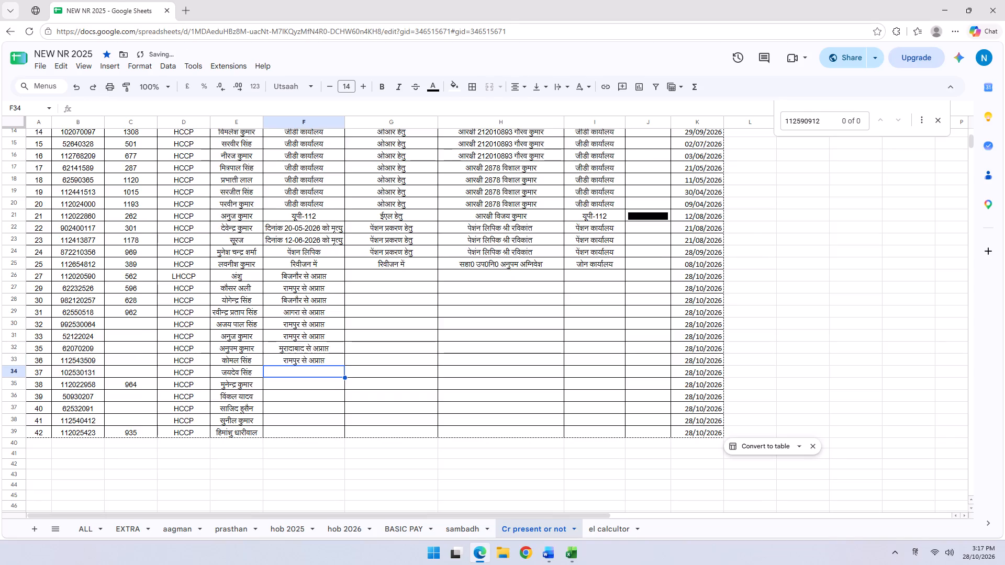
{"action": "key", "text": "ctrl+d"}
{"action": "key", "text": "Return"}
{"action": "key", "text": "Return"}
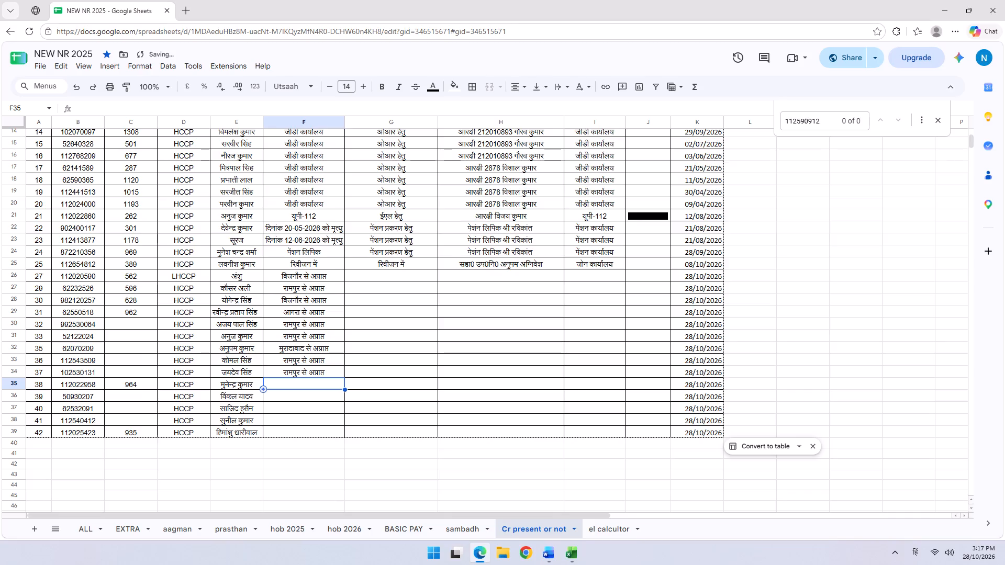
Enter "बिजनौर से अप्राप्त" in the कहाँ है column for row 35, correcting the spelling of the last word.
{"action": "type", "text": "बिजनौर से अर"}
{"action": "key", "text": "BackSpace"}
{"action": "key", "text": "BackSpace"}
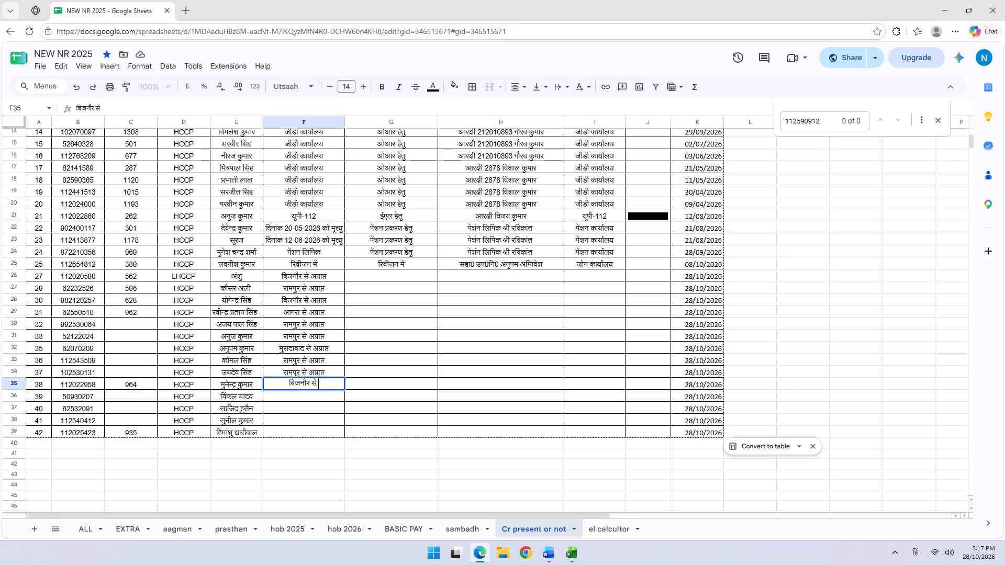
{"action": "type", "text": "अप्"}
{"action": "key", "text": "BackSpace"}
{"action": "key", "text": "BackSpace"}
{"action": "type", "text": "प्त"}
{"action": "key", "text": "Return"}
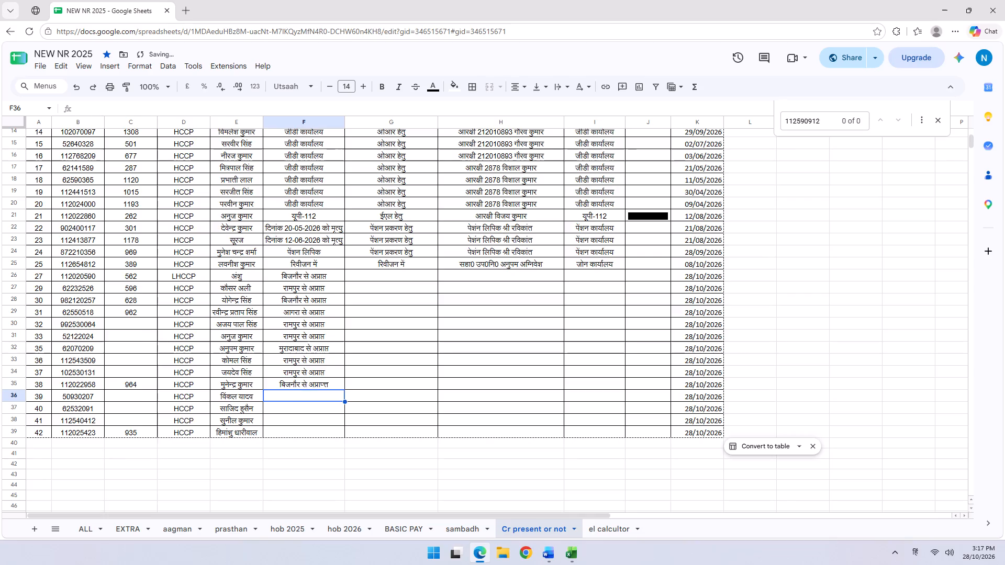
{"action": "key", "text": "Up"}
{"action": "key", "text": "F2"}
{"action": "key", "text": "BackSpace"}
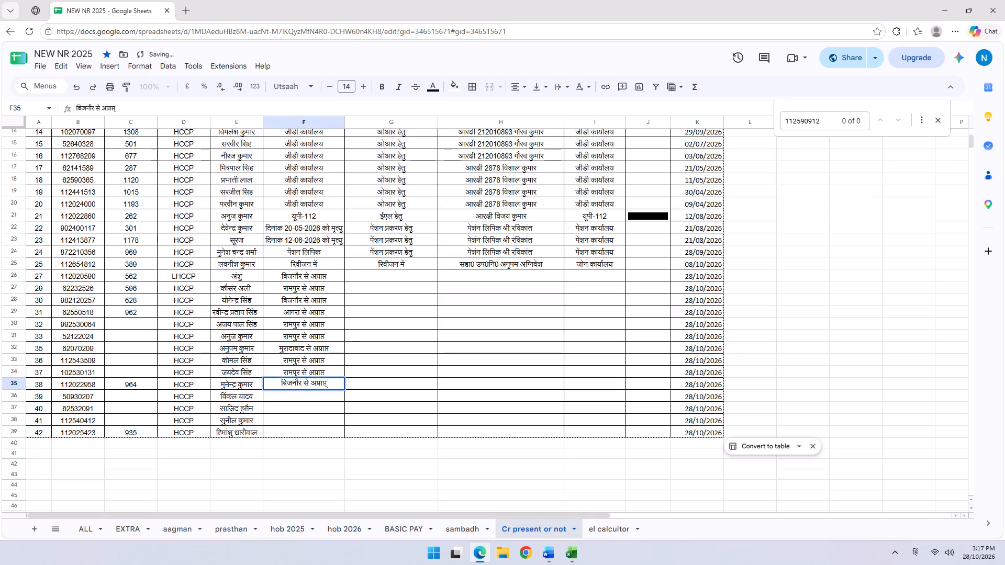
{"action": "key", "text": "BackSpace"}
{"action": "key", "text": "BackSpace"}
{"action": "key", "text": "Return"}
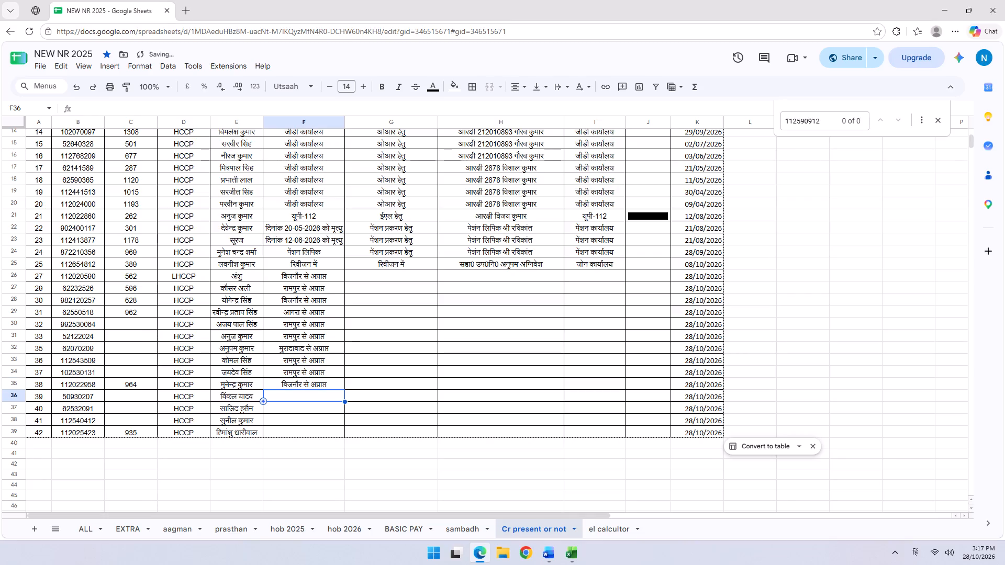
Enter "अलीगढ़ से अप्राप्त" in the कहाँ है column for row 36.
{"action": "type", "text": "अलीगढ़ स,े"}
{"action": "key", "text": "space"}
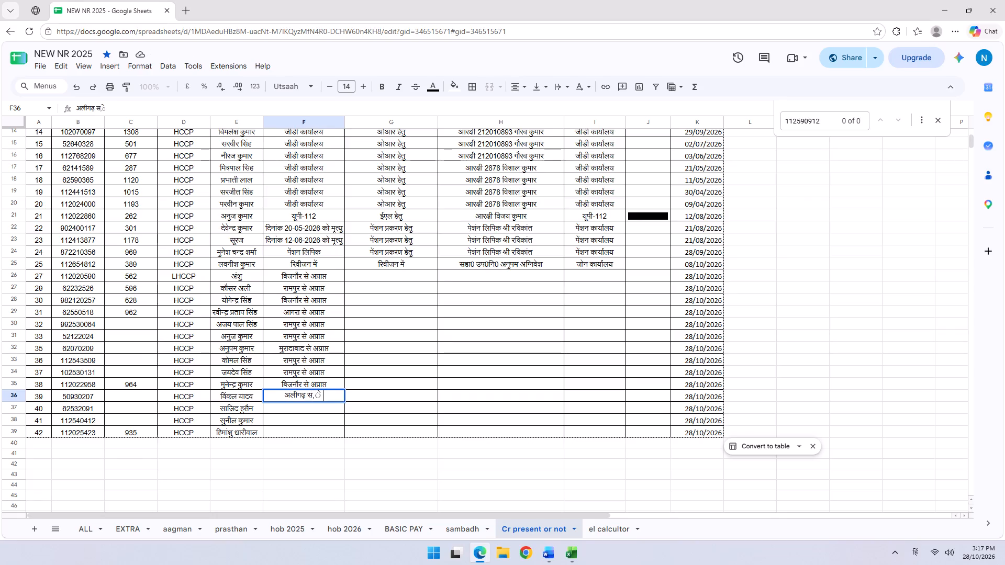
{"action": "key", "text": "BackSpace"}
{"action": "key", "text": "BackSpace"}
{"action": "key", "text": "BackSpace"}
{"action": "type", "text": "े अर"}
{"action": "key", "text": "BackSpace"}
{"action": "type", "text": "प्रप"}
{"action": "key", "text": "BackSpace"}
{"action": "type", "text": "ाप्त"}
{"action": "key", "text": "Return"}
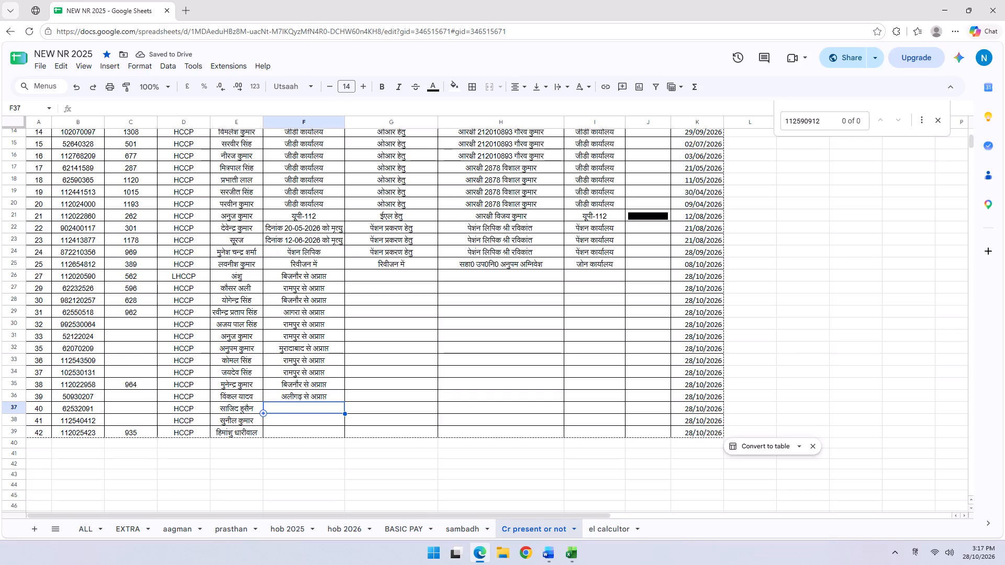
In the कहाँ है column, enter "रामपुर से अप्राप्त" in F37 and "पीलीभीत से अप्राप्त" in F38.
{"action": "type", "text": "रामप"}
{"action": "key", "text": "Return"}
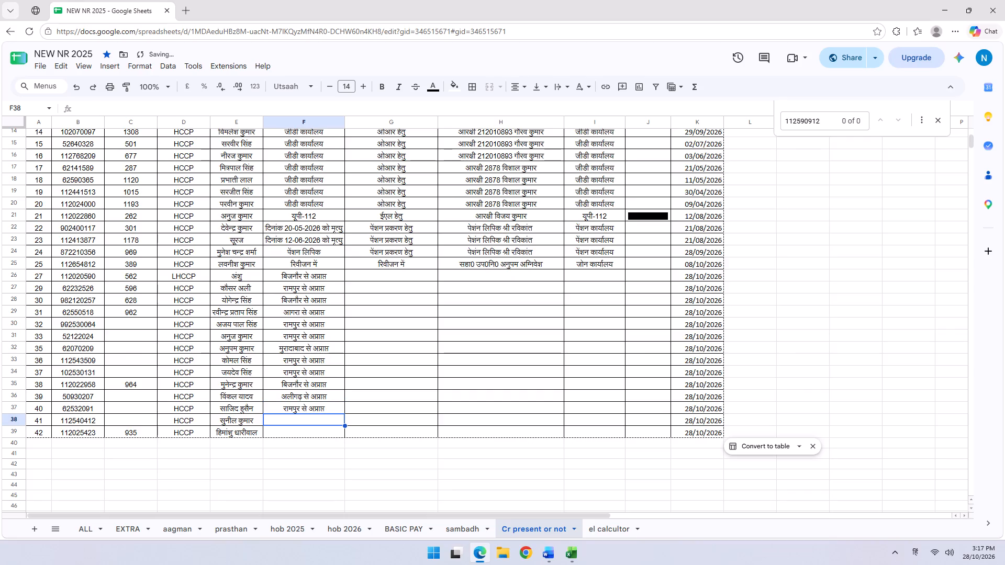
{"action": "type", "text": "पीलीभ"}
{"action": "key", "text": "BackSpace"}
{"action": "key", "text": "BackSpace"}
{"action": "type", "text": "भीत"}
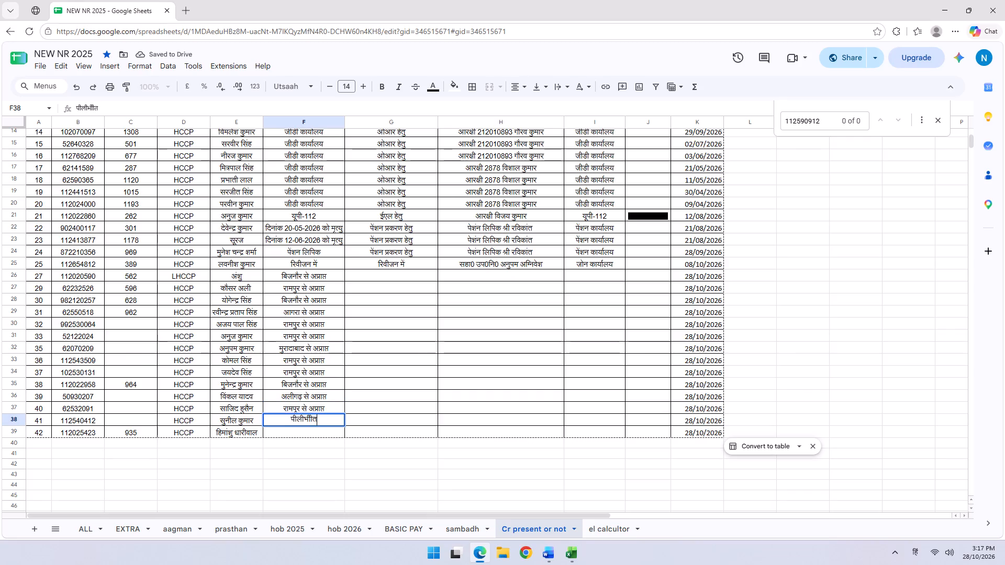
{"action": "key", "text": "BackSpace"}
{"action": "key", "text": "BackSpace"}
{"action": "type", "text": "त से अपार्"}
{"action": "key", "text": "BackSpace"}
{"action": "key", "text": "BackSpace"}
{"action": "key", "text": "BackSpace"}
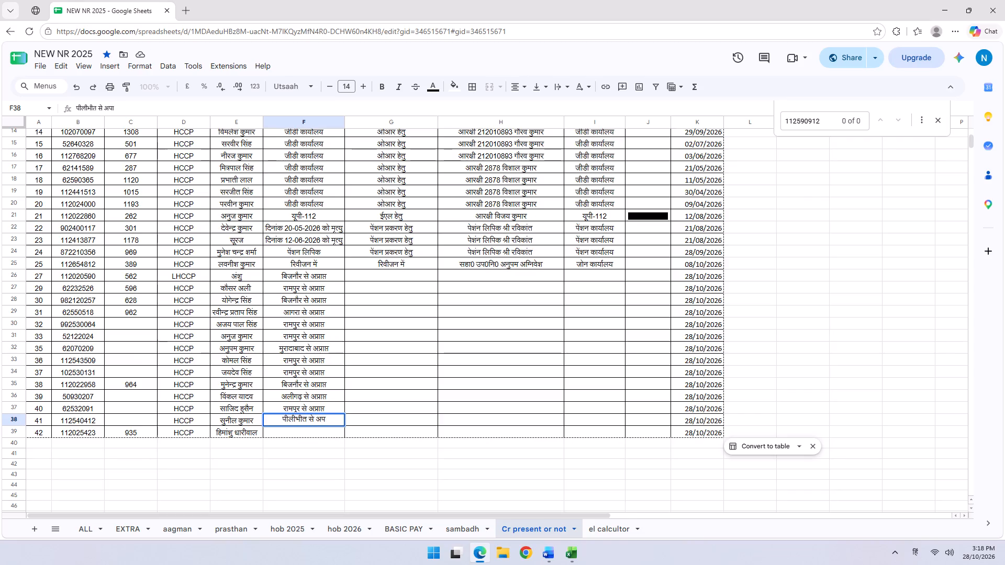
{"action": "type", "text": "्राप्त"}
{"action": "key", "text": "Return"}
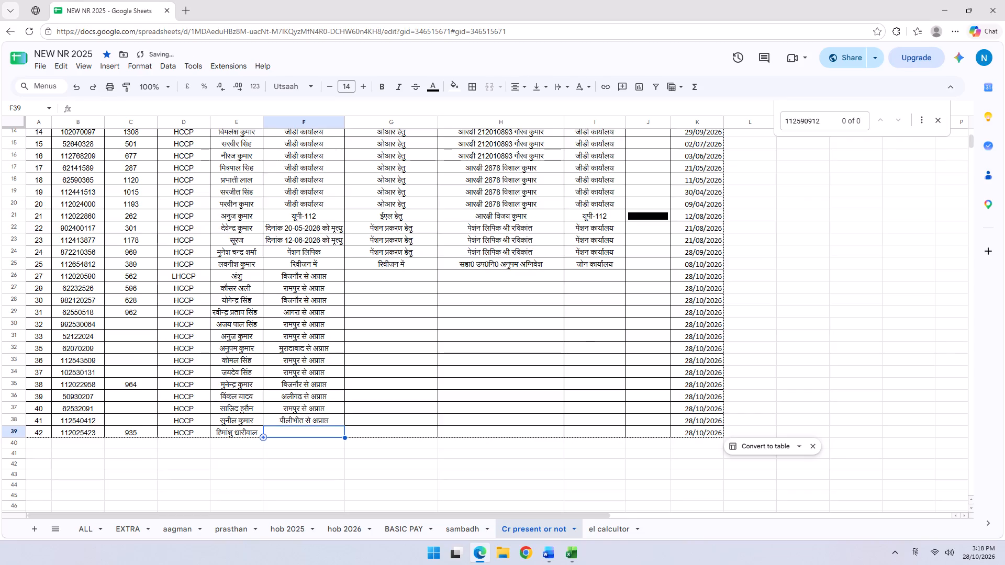
Enter "बिजनौर से अप्राप्त" in the कहाँ है column for row 39.
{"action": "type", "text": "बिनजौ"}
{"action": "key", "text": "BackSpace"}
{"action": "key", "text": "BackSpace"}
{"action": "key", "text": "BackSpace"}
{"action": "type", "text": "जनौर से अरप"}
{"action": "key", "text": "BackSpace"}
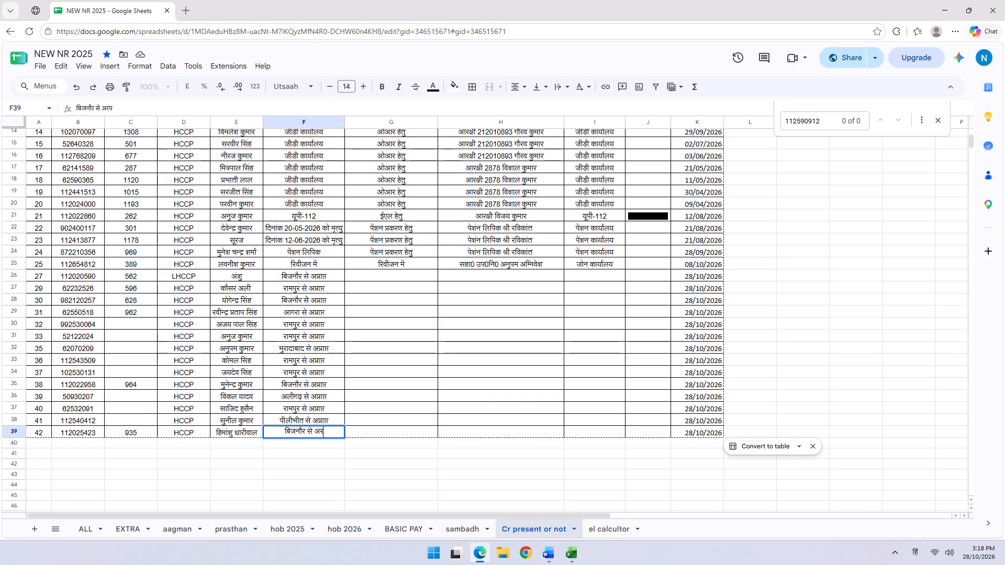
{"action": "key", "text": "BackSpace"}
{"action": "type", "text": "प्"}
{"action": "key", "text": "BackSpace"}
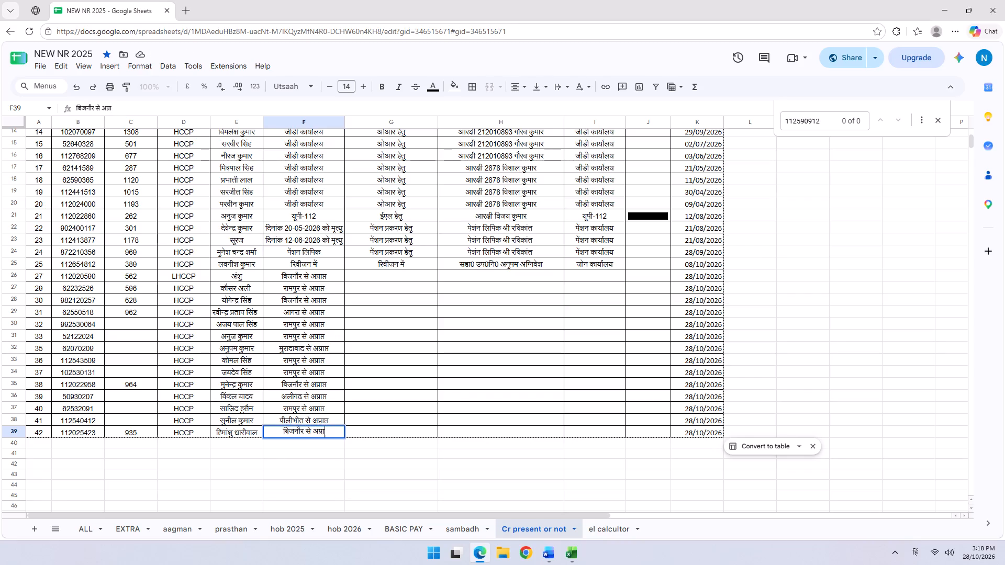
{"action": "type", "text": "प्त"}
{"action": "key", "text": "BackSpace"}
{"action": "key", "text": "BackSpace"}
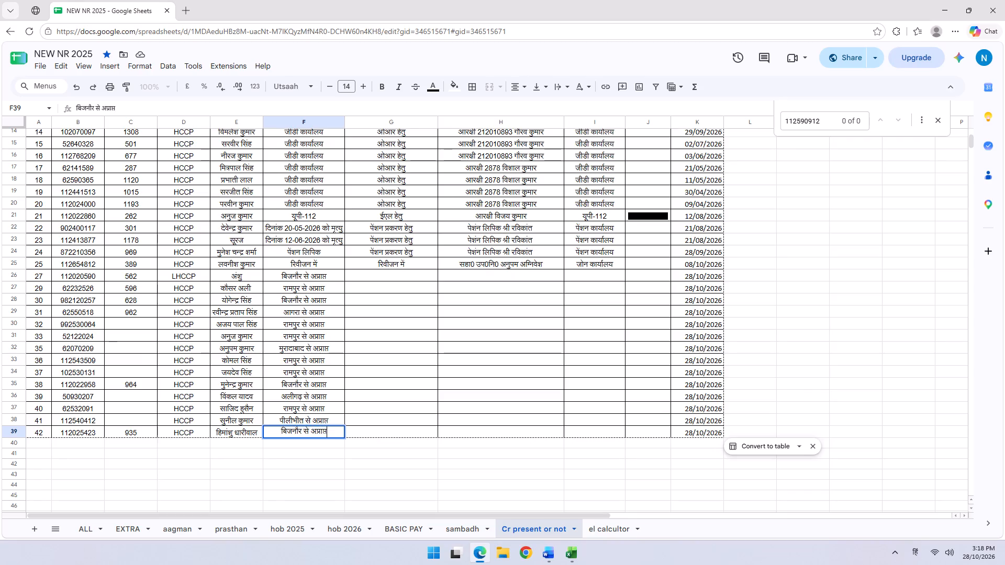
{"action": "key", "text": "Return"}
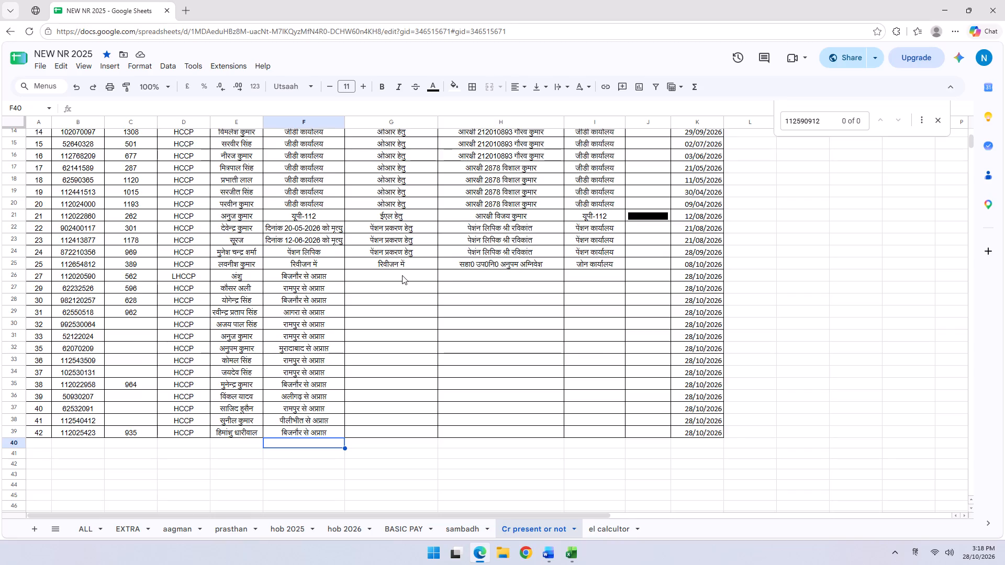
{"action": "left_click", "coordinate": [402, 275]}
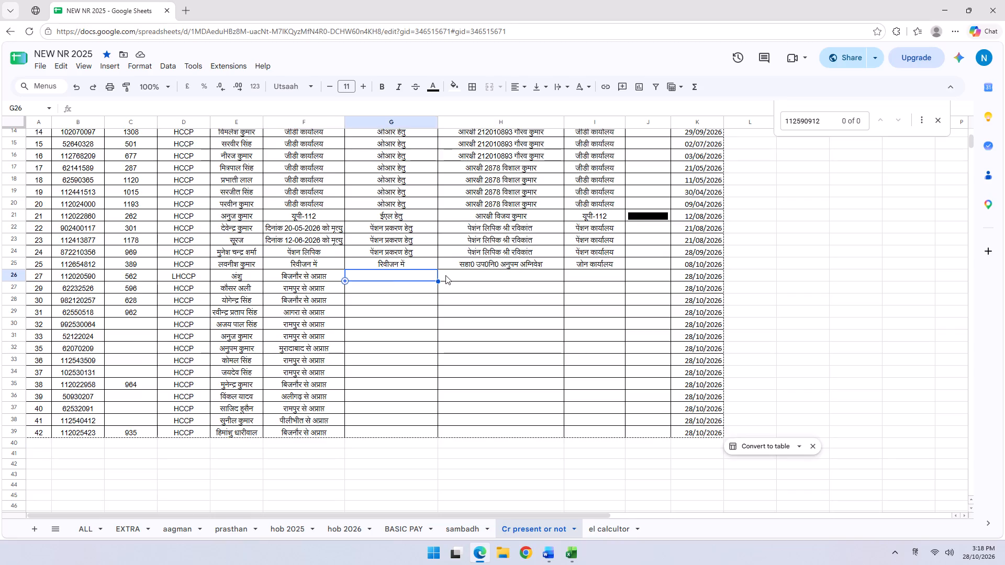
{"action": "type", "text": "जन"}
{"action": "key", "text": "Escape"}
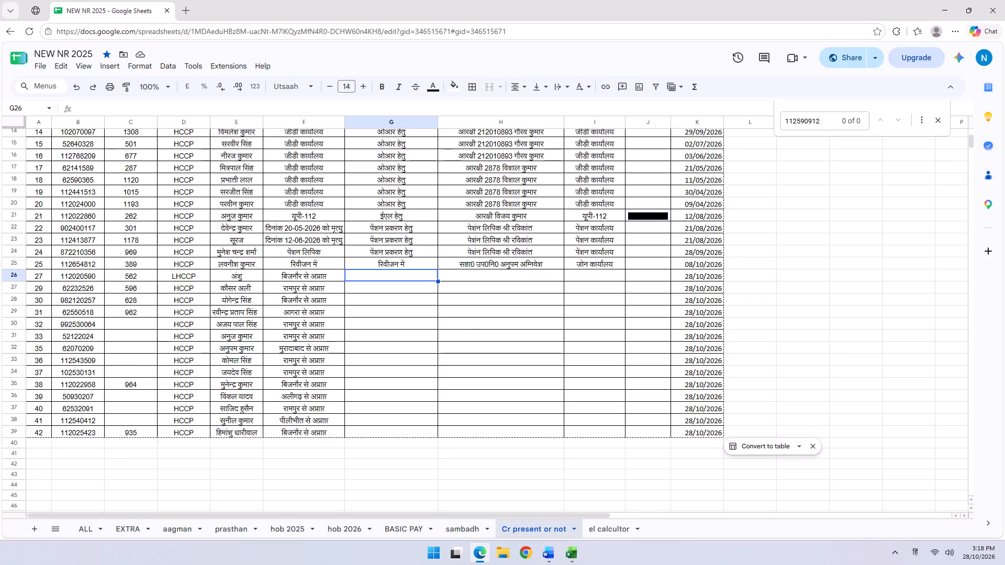
Copy the कहाँ है entries in F26:F39 into the कारण and चरित्र पंजिका वाहक columns, G26:H39.
{"action": "left_click_drag", "start_coordinate": [309, 275], "coordinate": [325, 408]}
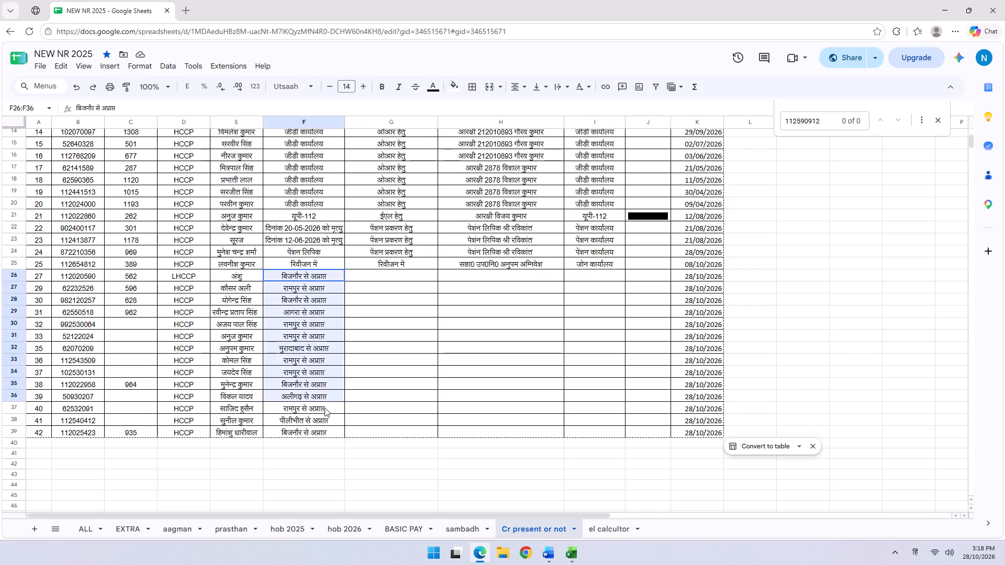
{"action": "left_click_drag", "start_coordinate": [325, 408], "coordinate": [330, 427]}
{"action": "key", "text": "ctrl+c"}
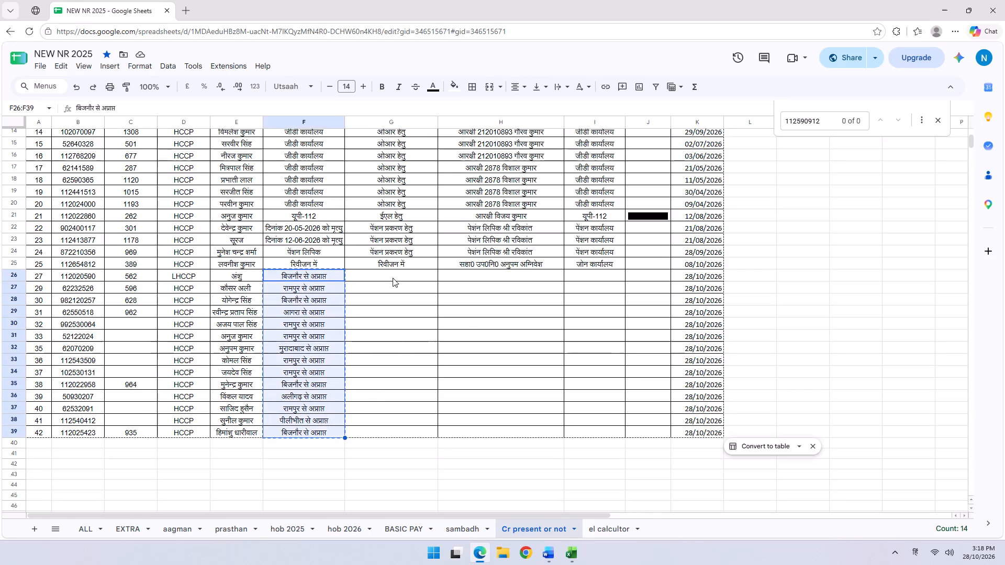
{"action": "left_click_drag", "start_coordinate": [390, 277], "coordinate": [541, 434]}
{"action": "key", "text": "ctrl+v"}
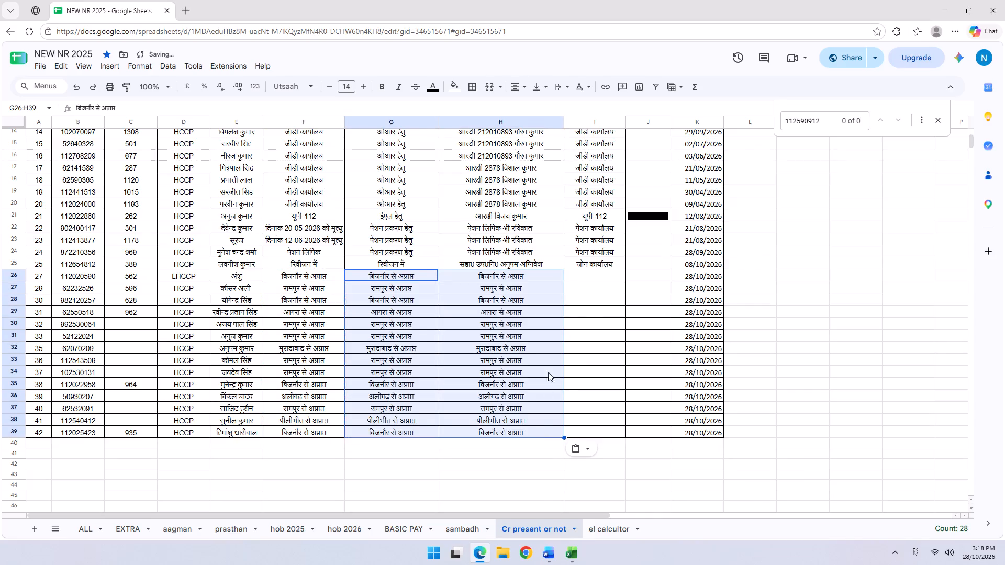
Copy the entries in H26:H39 into the तैनाती column, I26:I39.
{"action": "left_click", "coordinate": [539, 280]}
{"action": "left_click", "coordinate": [582, 273]}
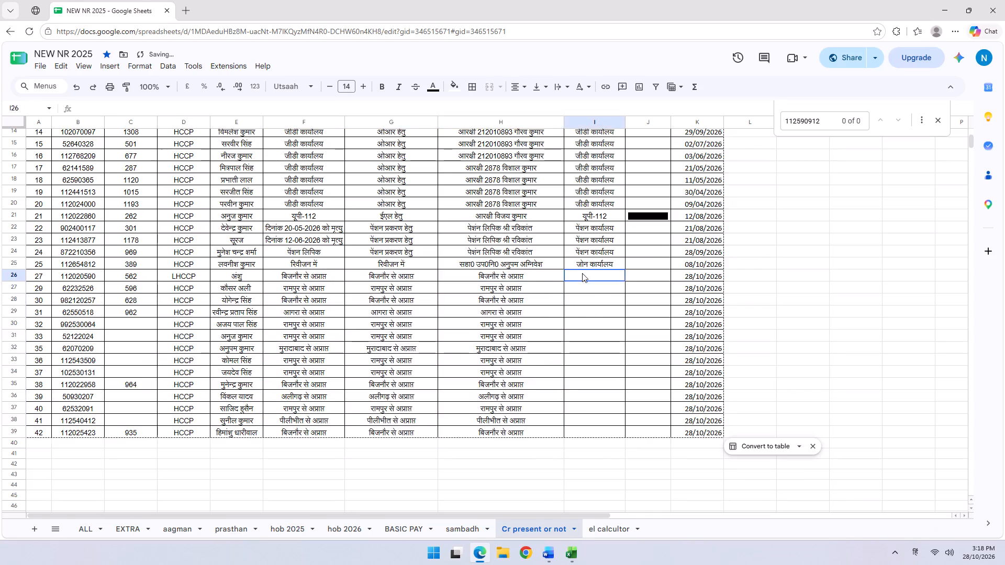
{"action": "left_click_drag", "start_coordinate": [495, 273], "coordinate": [489, 429]}
{"action": "key", "text": "ctrl+c"}
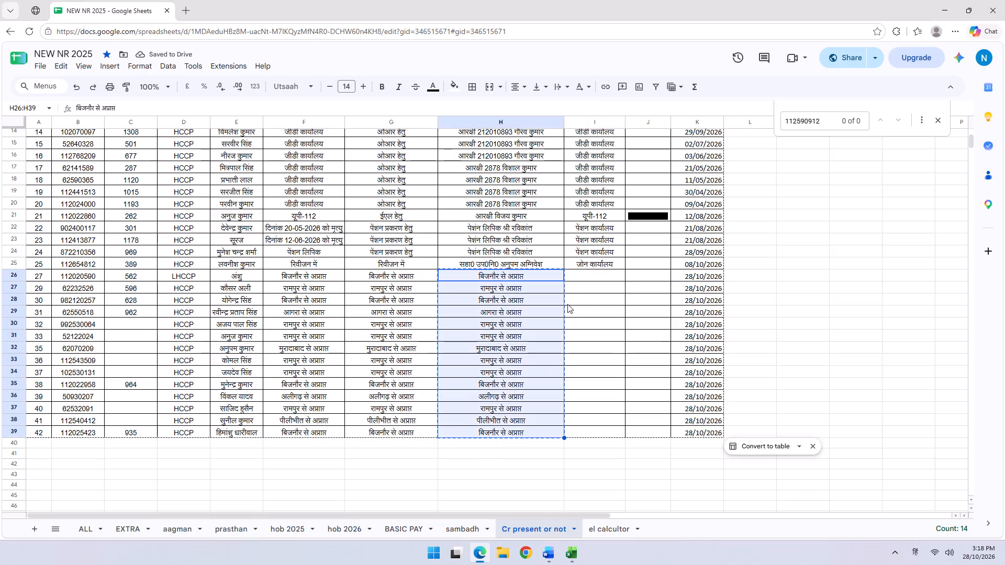
{"action": "left_click_drag", "start_coordinate": [585, 277], "coordinate": [592, 428]}
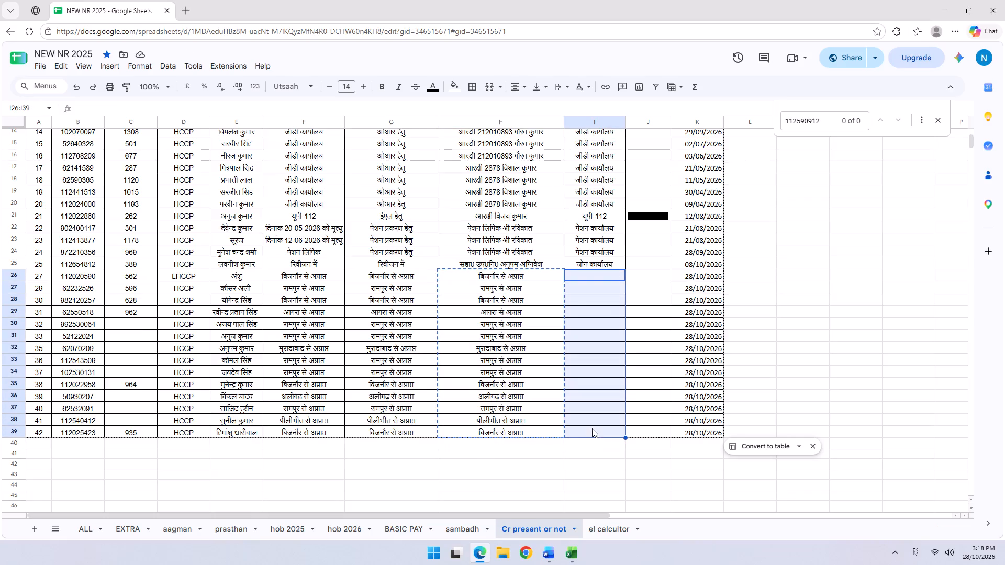
{"action": "key", "text": "ctrl+v"}
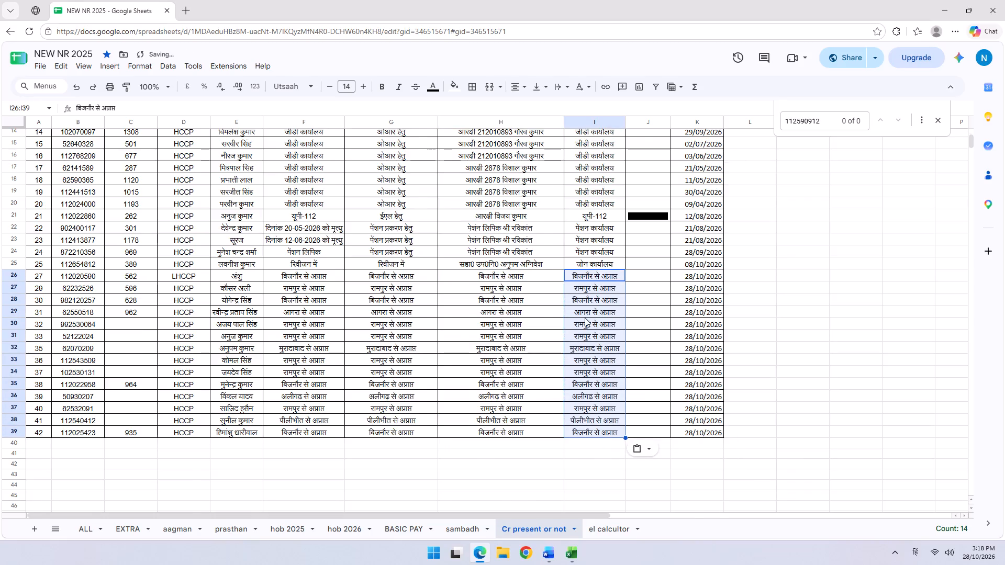
Delete row 8, the पीलीभीत record with serial number 7, from the Cr present or not sheet.
{"action": "scroll", "coordinate": [585, 318], "scroll_direction": "up", "scroll_amount": 4}
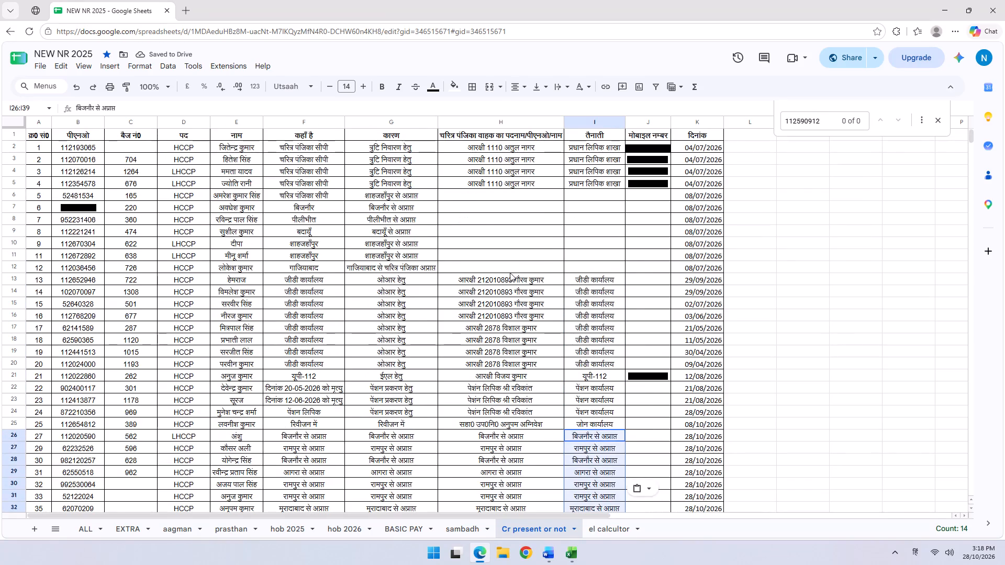
{"action": "left_click", "coordinate": [399, 196]}
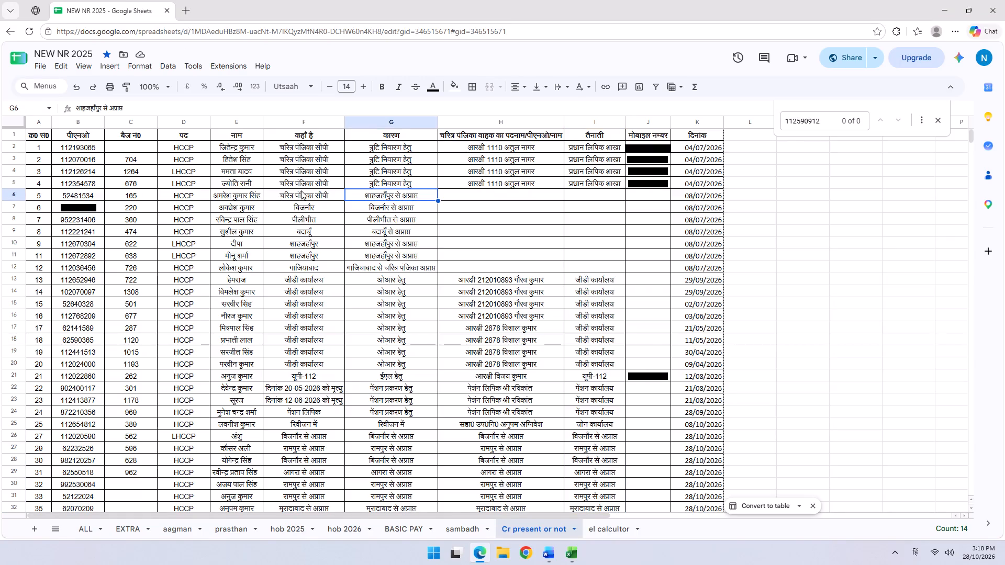
{"action": "left_click", "coordinate": [1, 194]}
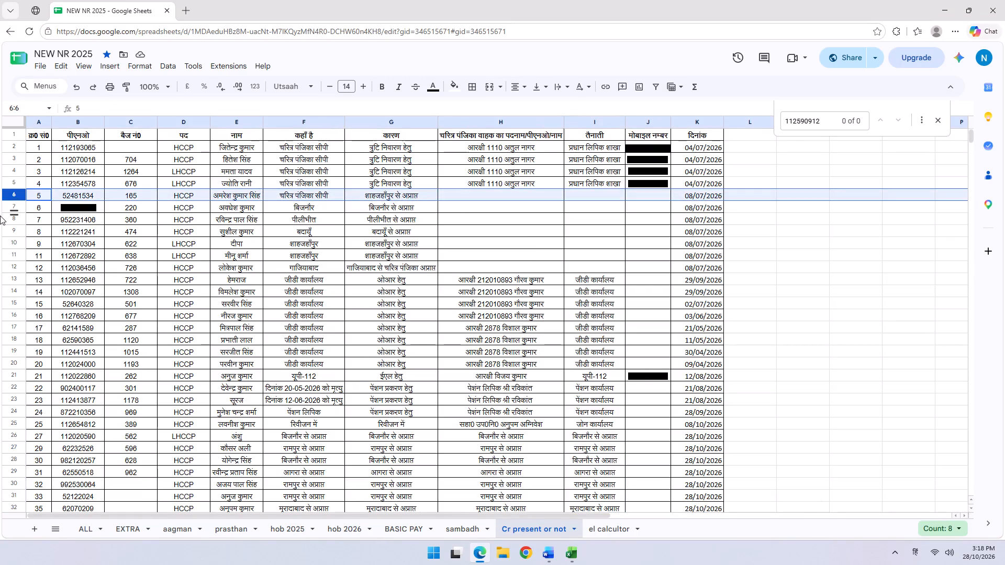
{"action": "left_click", "coordinate": [0, 216]}
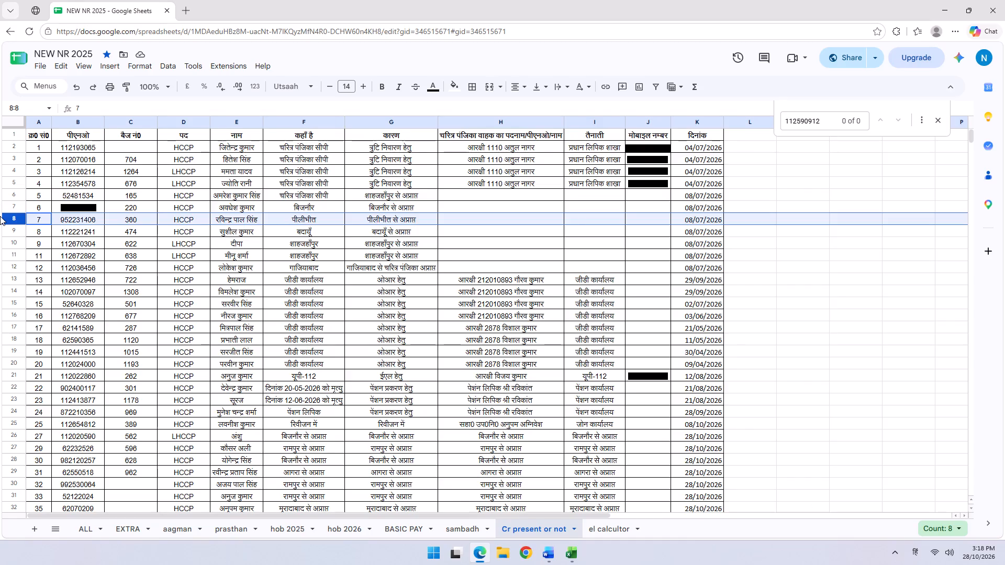
{"action": "key", "text": "ctrl+minus"}
{"action": "key", "text": "ctrl+plus"}
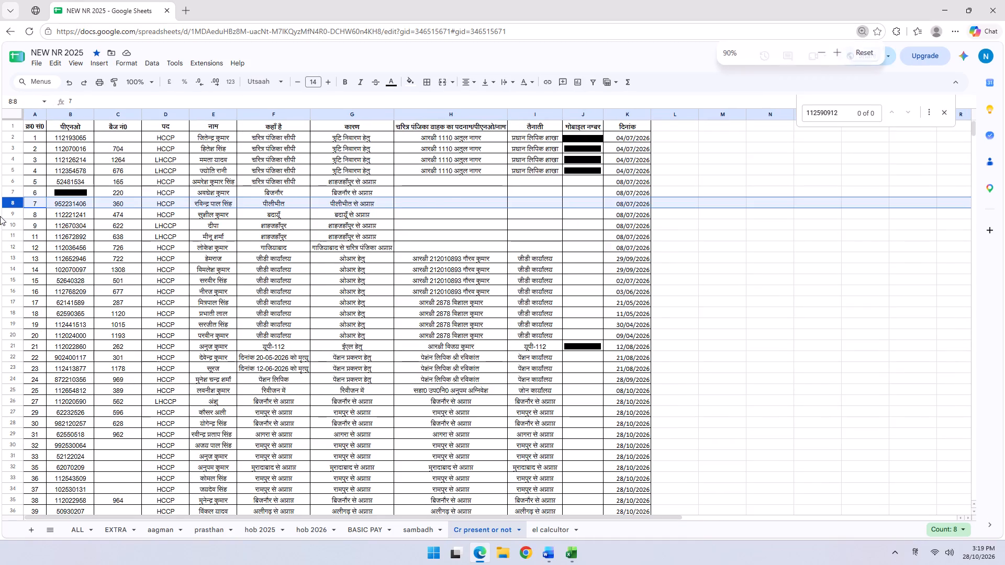
{"action": "key", "text": "ctrl+minus"}
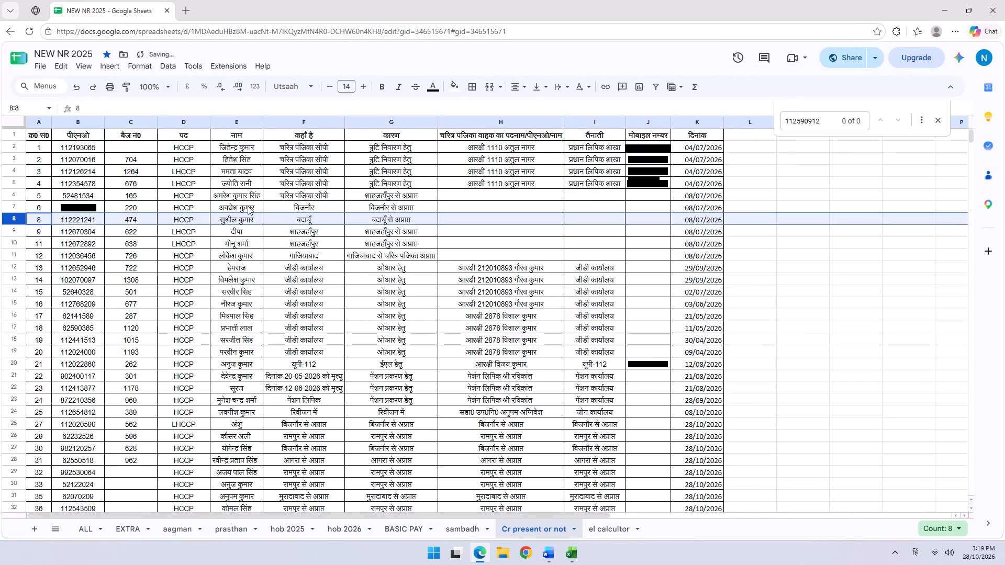
Delete the records with serial numbers 5, 9, 11 and 12 from the Cr present or not sheet.
{"action": "left_click", "coordinate": [9, 212]}
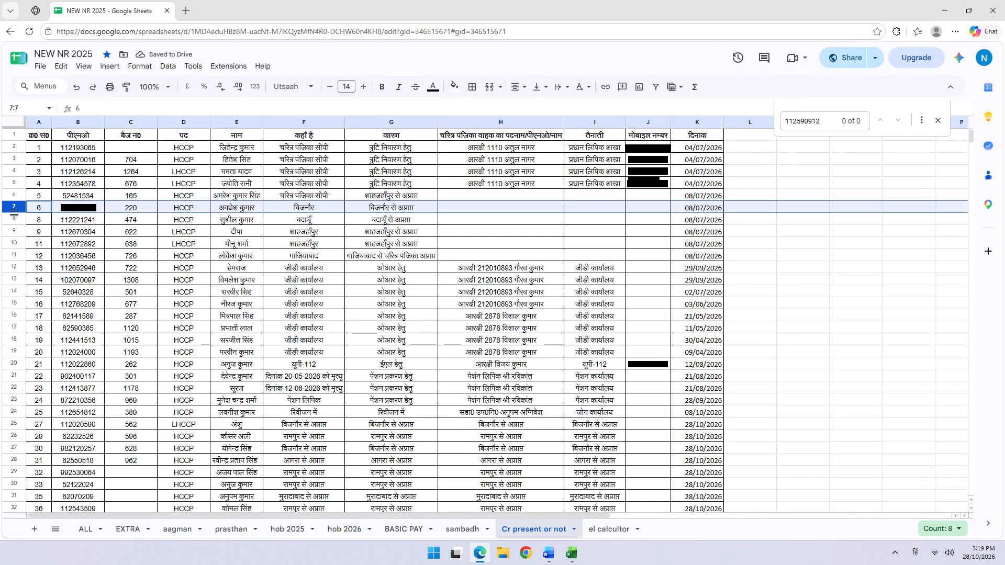
{"action": "left_click", "coordinate": [11, 195]}
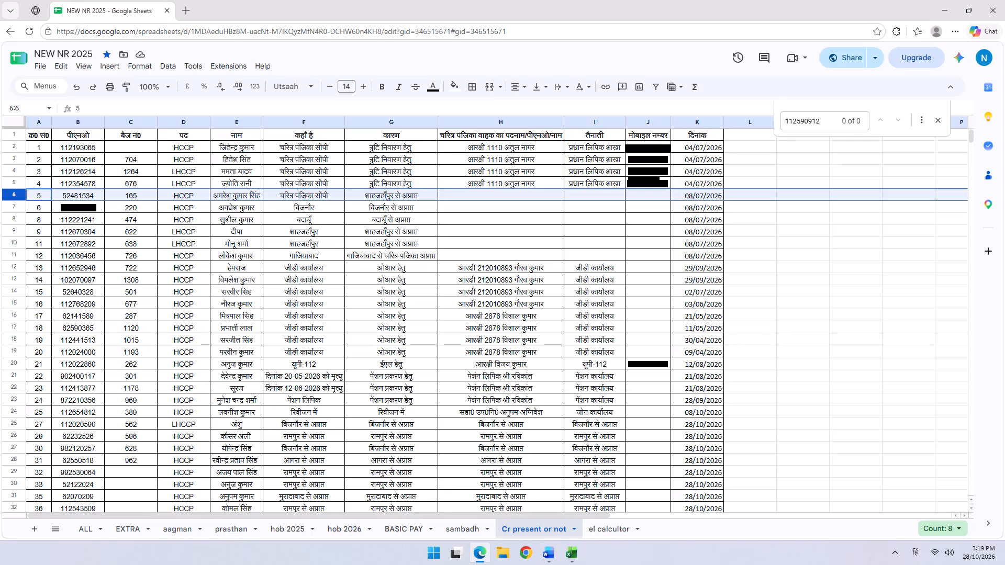
{"action": "key", "text": "ctrl+minus"}
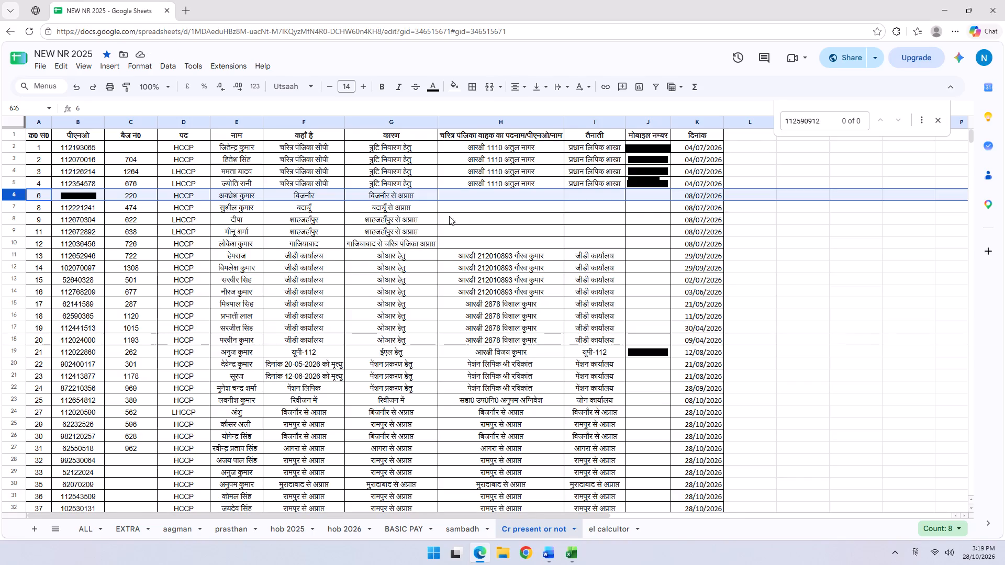
{"action": "left_click", "coordinate": [9, 217]}
{"action": "key", "text": "ctrl+minus"}
{"action": "key", "text": "ctrl+minus"}
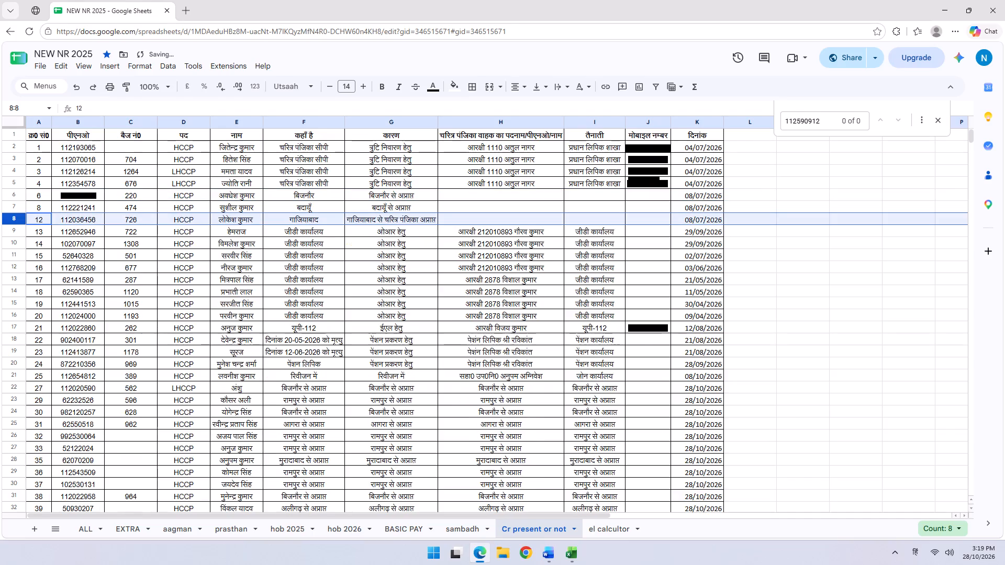
{"action": "key", "text": "ctrl+minus"}
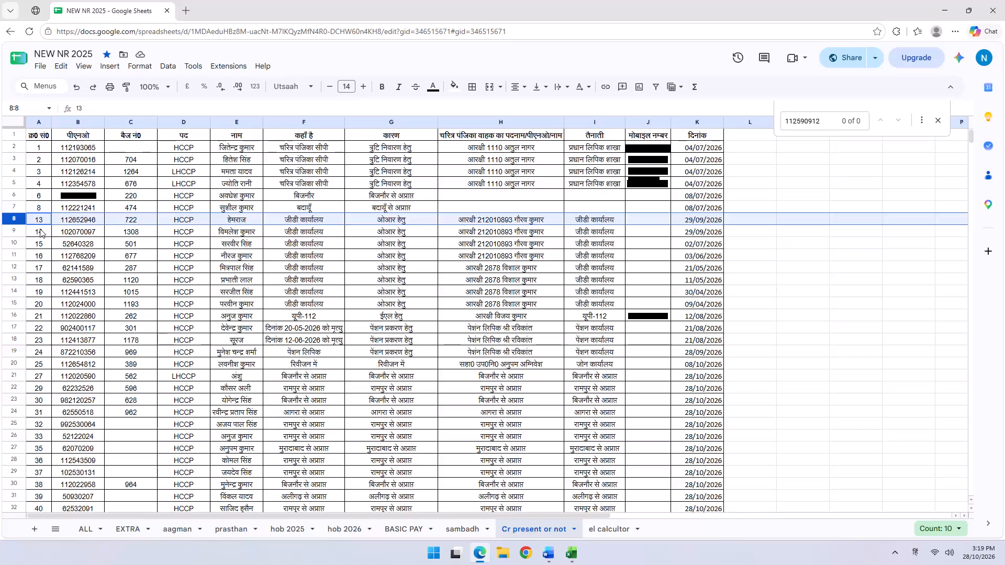
Look up the पीएनओ of the serial number 6 बिजनौर record in the ALL sheet and go through that person's row.
{"action": "left_click", "coordinate": [71, 194]}
{"action": "key", "text": "ctrl+c"}
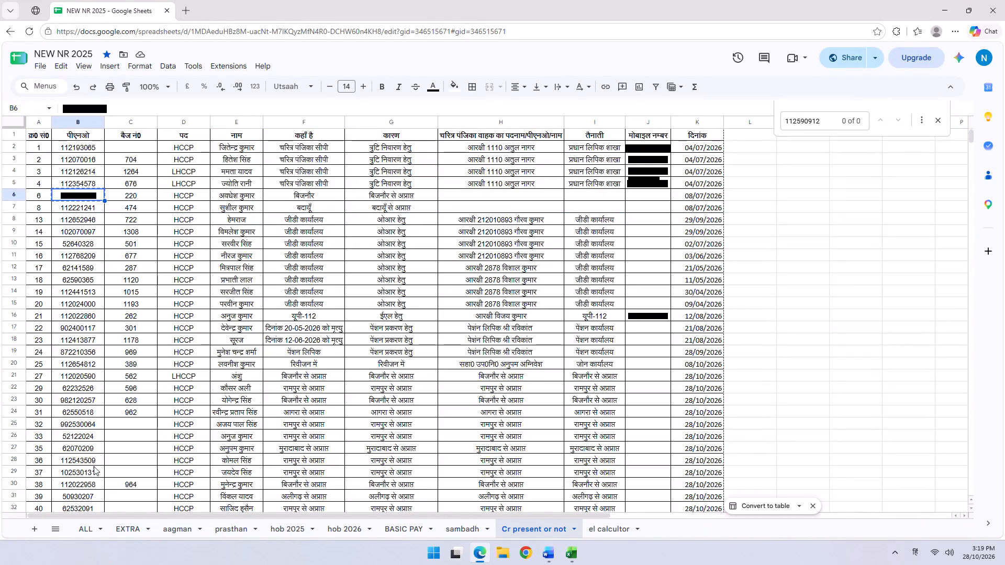
{"action": "left_click", "coordinate": [87, 524]}
{"action": "left_click", "coordinate": [111, 426]}
{"action": "key", "text": "ctrl+f"}
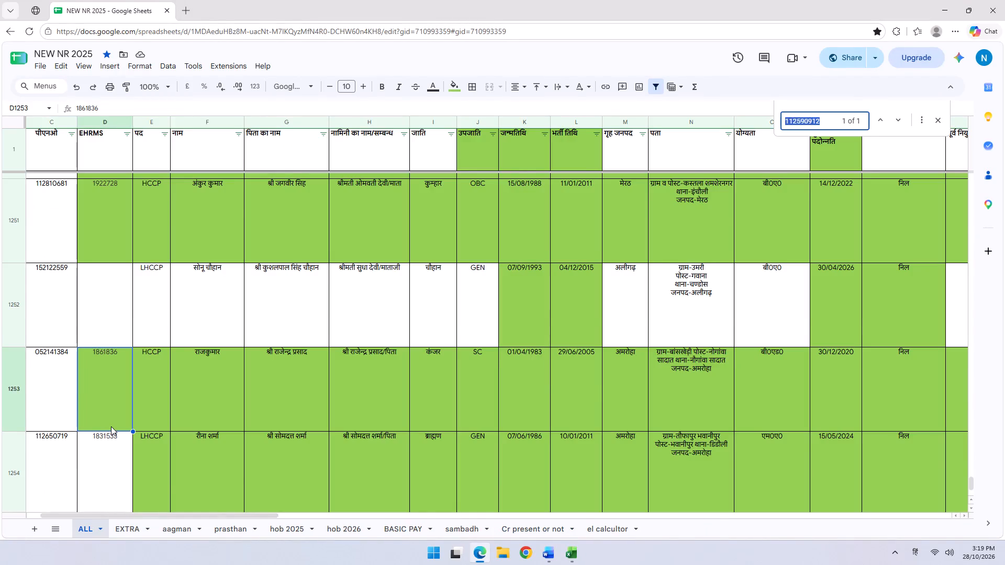
{"action": "key", "text": "ctrl+v"}
{"action": "key", "text": "Return"}
{"action": "key", "text": "Escape"}
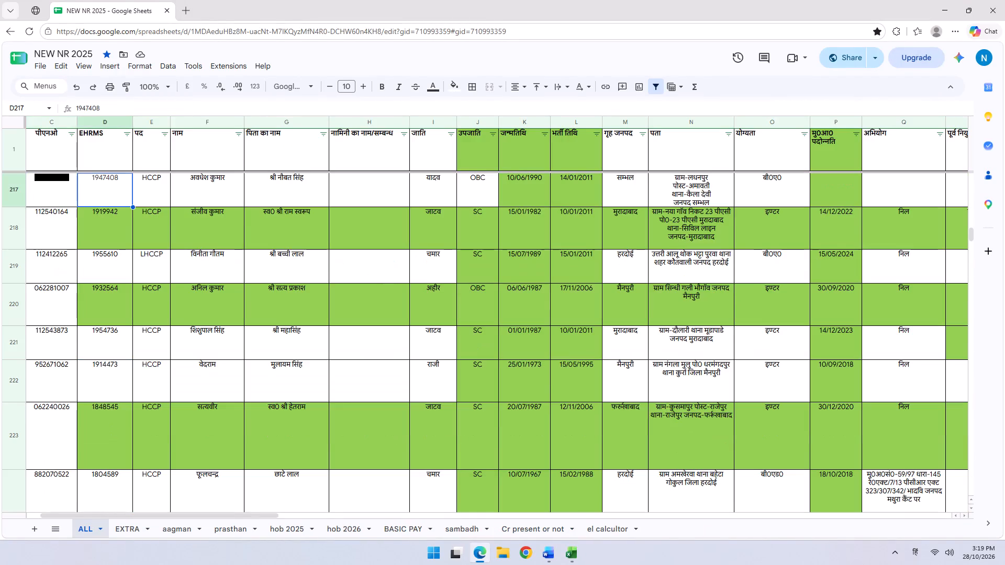
{"action": "key", "text": "Tab"}
{"action": "key", "text": "Tab"}
{"action": "key", "text": "Tab"}
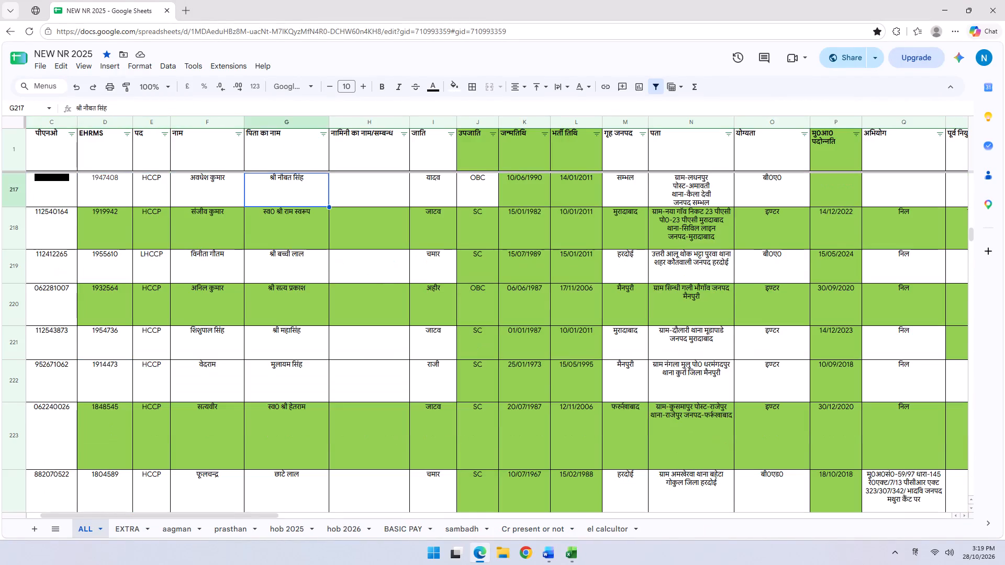
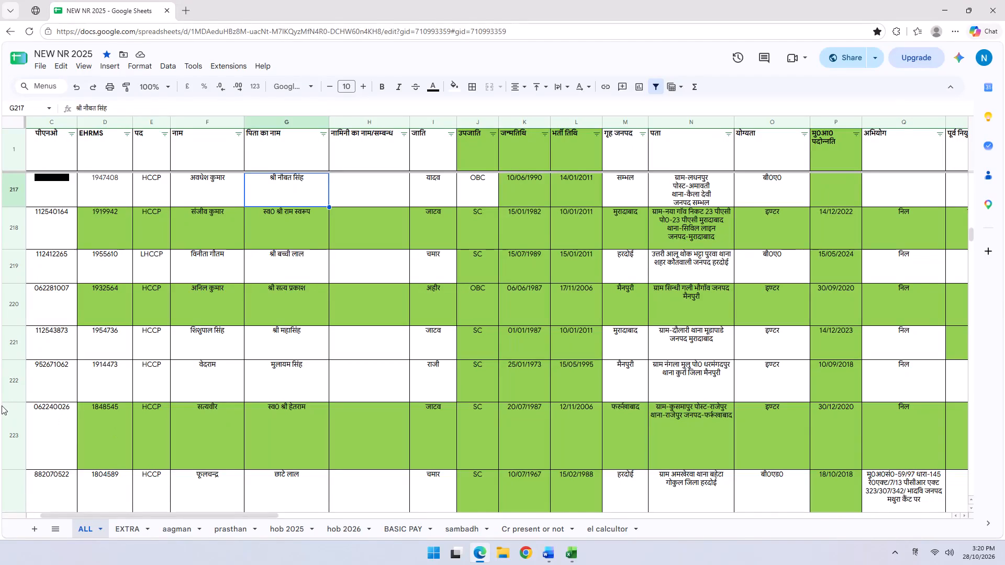
Look up the पीएनओ from row 217 of ALL in the aagman sheet and check its character-roll receipt date.
{"action": "left_click", "coordinate": [50, 177]}
{"action": "key", "text": "ctrl+c"}
{"action": "left_click", "coordinate": [173, 526]}
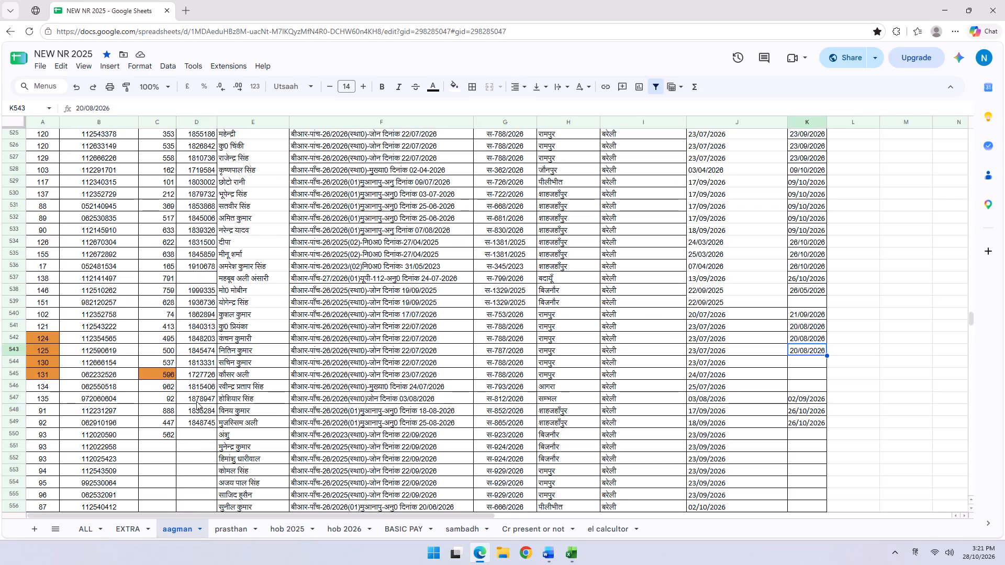
{"action": "left_click", "coordinate": [196, 398]}
{"action": "key", "text": "ctrl+f"}
{"action": "key", "text": "ctrl+v"}
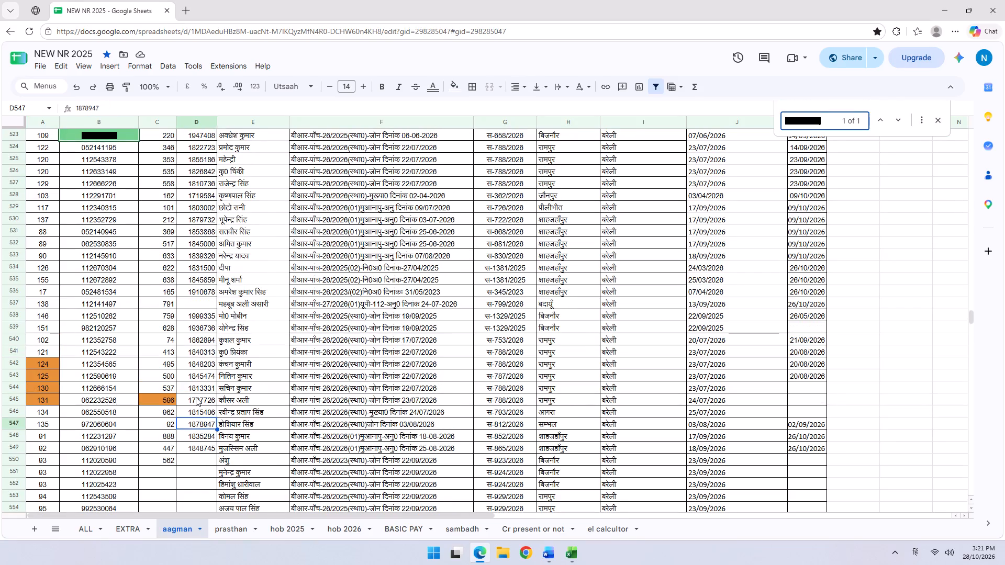
{"action": "left_click", "coordinate": [245, 137]}
{"action": "key", "text": "Tab"}
{"action": "key", "text": "Tab"}
{"action": "key", "text": "Tab"}
{"action": "key", "text": "Tab"}
{"action": "key", "text": "Tab"}
{"action": "key", "text": "Tab"}
{"action": "key", "text": "Tab"}
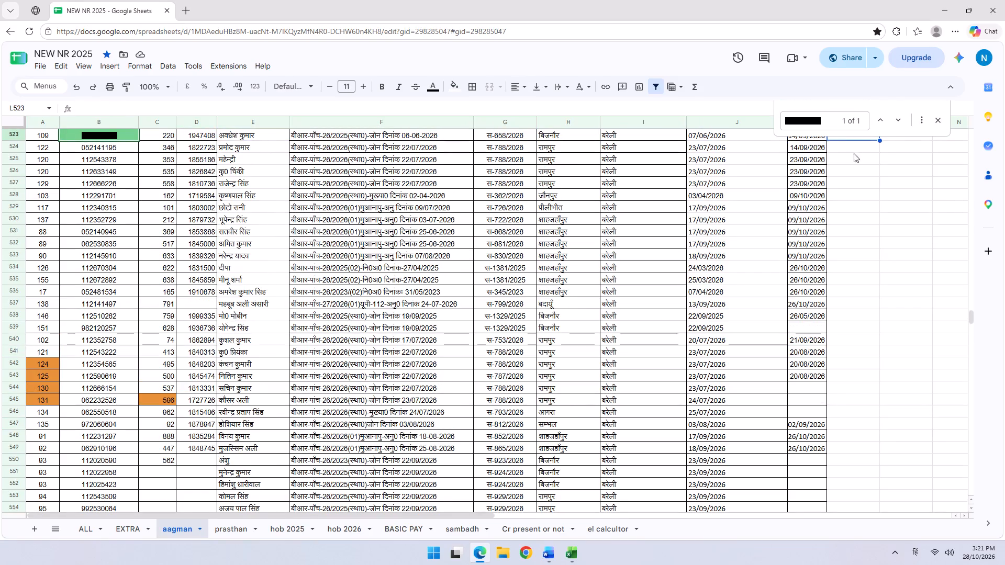
{"action": "left_click", "coordinate": [933, 117]}
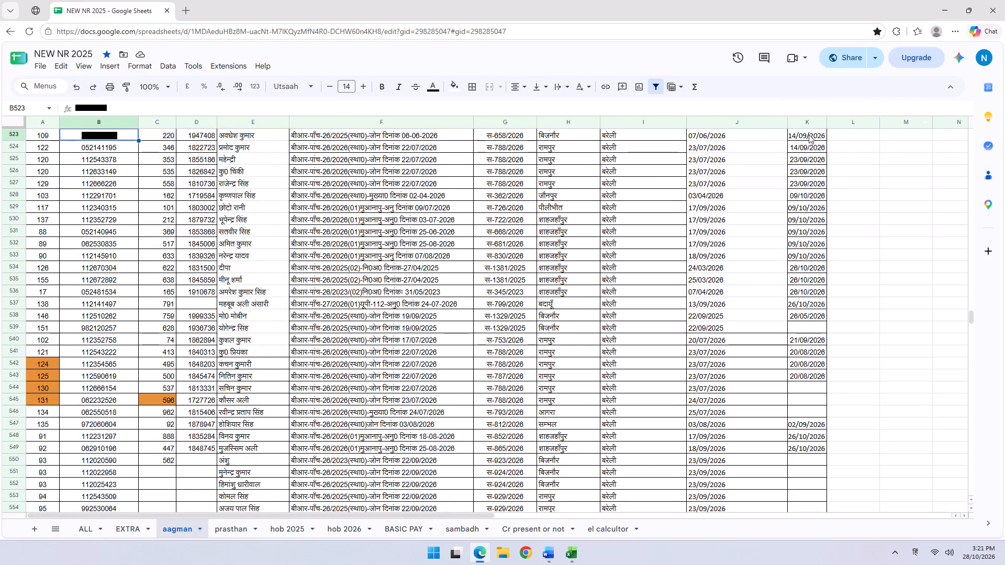
{"action": "left_click", "coordinate": [809, 134]}
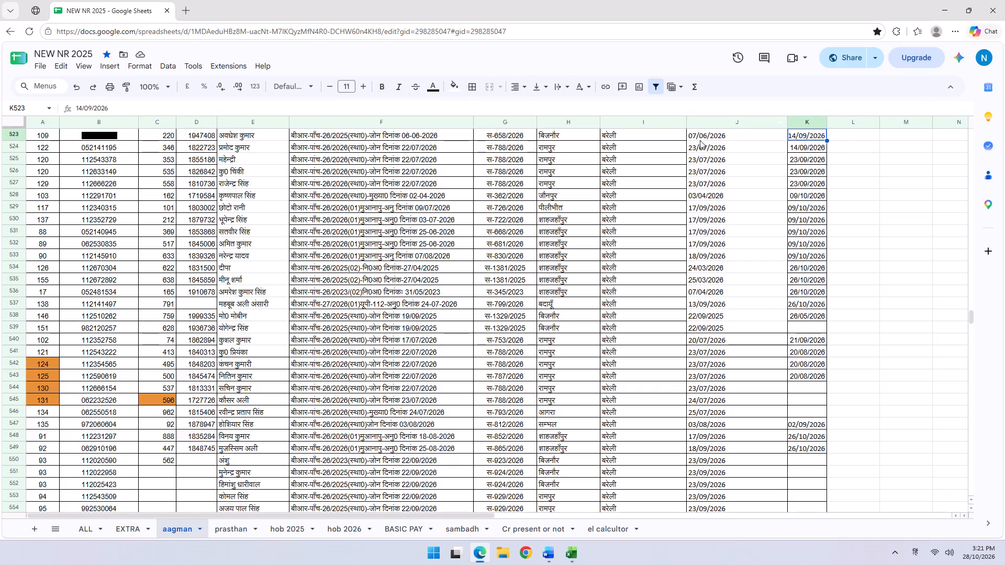
Review the aagman arrivals list, including its column headings and the character-roll receipt dates in column K.
{"action": "scroll", "coordinate": [787, 285], "scroll_direction": "up", "scroll_amount": 4}
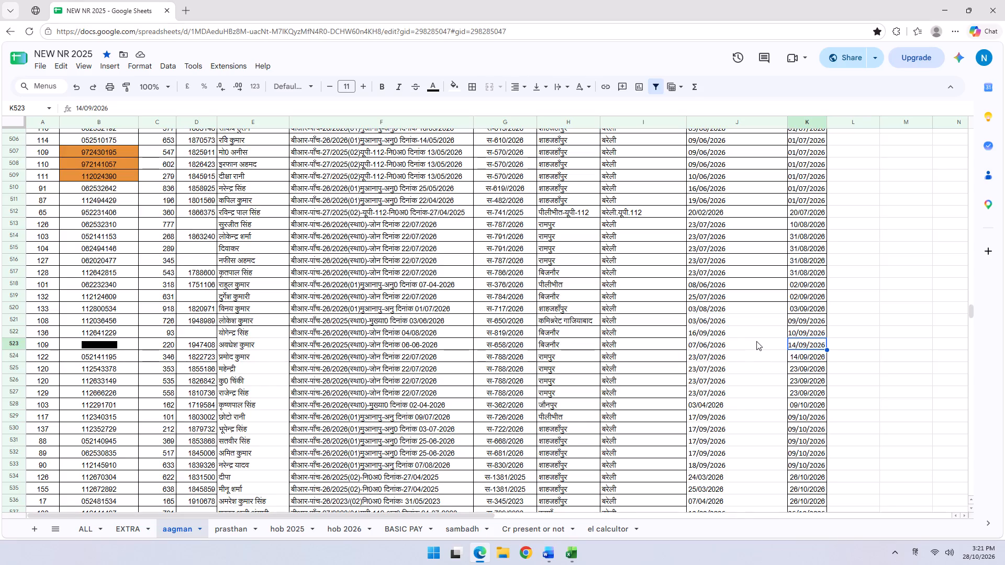
{"action": "scroll", "coordinate": [954, 363], "scroll_direction": "up", "scroll_amount": 6}
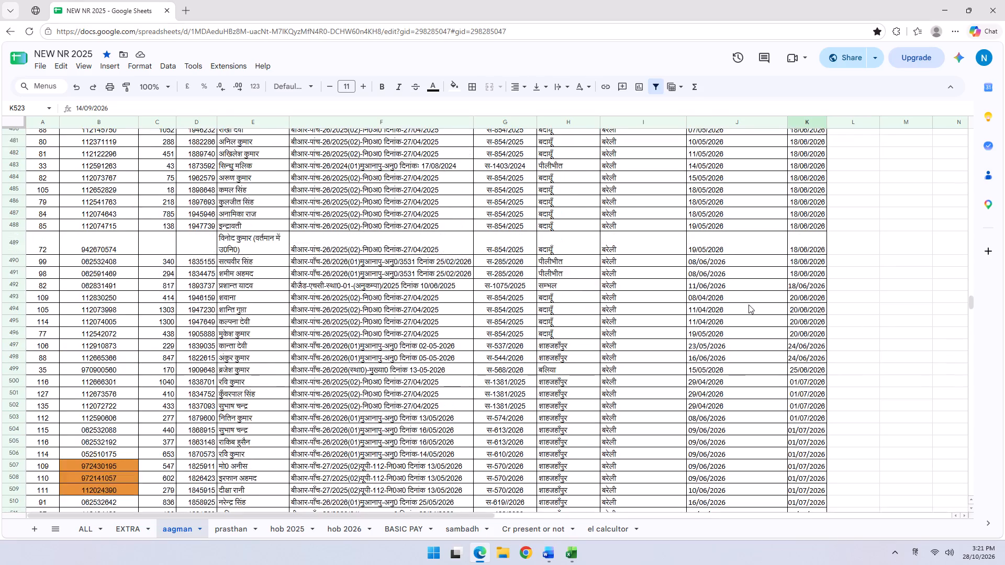
{"action": "scroll", "coordinate": [746, 304], "scroll_direction": "up", "scroll_amount": 8}
{"action": "scroll", "coordinate": [726, 310], "scroll_direction": "up", "scroll_amount": 20}
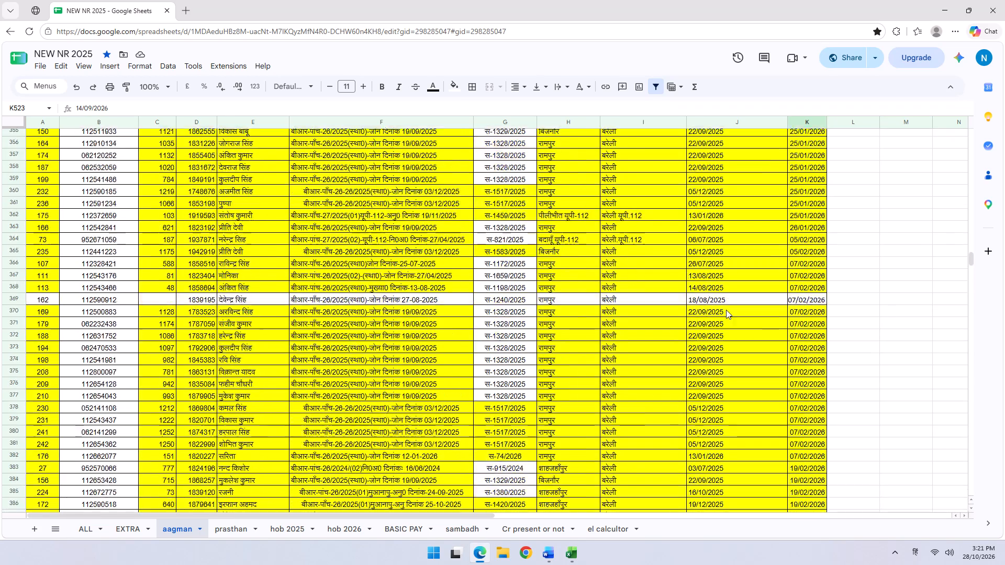
{"action": "scroll", "coordinate": [726, 310], "scroll_direction": "up", "scroll_amount": 17}
{"action": "scroll", "coordinate": [726, 310], "scroll_direction": "down", "scroll_amount": 1}
{"action": "scroll", "coordinate": [726, 310], "scroll_direction": "up", "scroll_amount": 9}
{"action": "scroll", "coordinate": [726, 310], "scroll_direction": "down", "scroll_amount": 1}
{"action": "scroll", "coordinate": [726, 310], "scroll_direction": "up", "scroll_amount": 19}
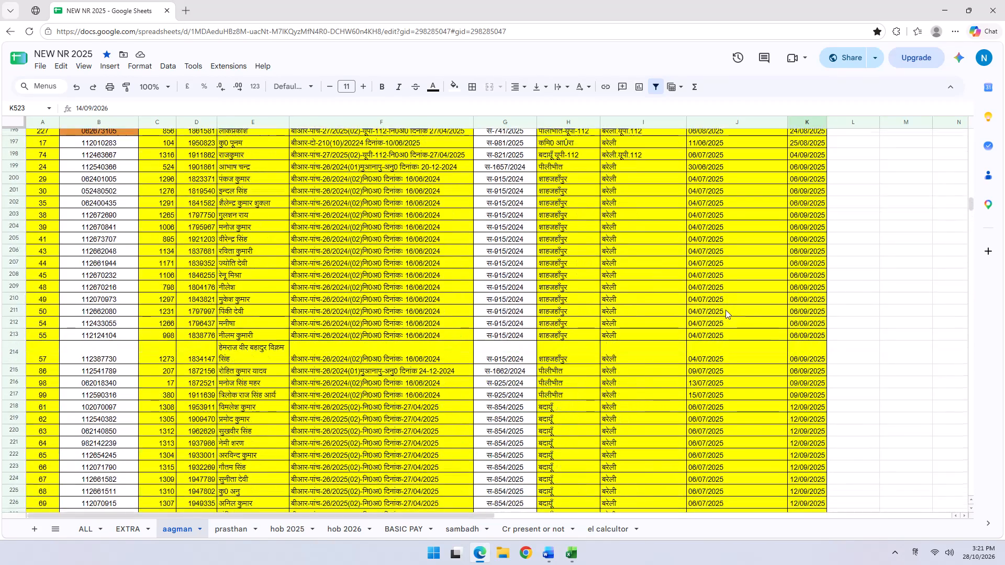
{"action": "scroll", "coordinate": [725, 310], "scroll_direction": "up", "scroll_amount": 14}
{"action": "scroll", "coordinate": [704, 303], "scroll_direction": "down", "scroll_amount": 6}
{"action": "scroll", "coordinate": [544, 276], "scroll_direction": "down", "scroll_amount": 1}
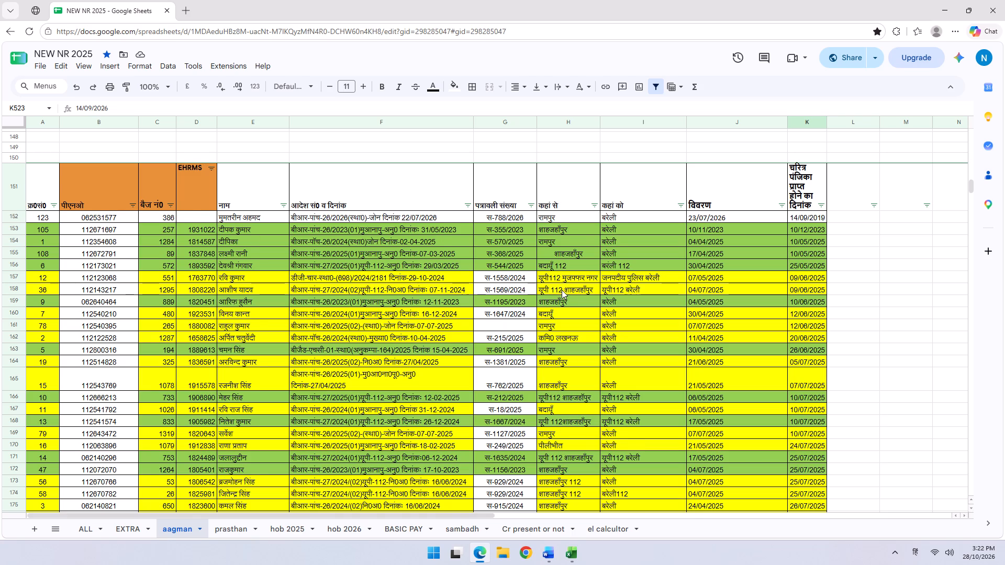
{"action": "scroll", "coordinate": [559, 292], "scroll_direction": "down", "scroll_amount": 11}
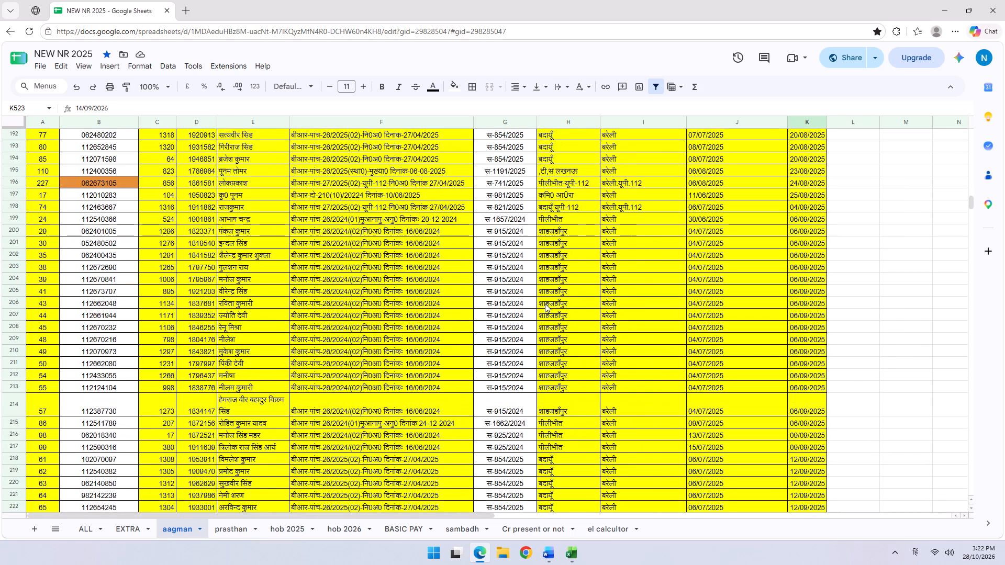
{"action": "scroll", "coordinate": [542, 302], "scroll_direction": "down", "scroll_amount": 10}
{"action": "scroll", "coordinate": [494, 291], "scroll_direction": "down", "scroll_amount": 5}
{"action": "scroll", "coordinate": [440, 284], "scroll_direction": "down", "scroll_amount": 3}
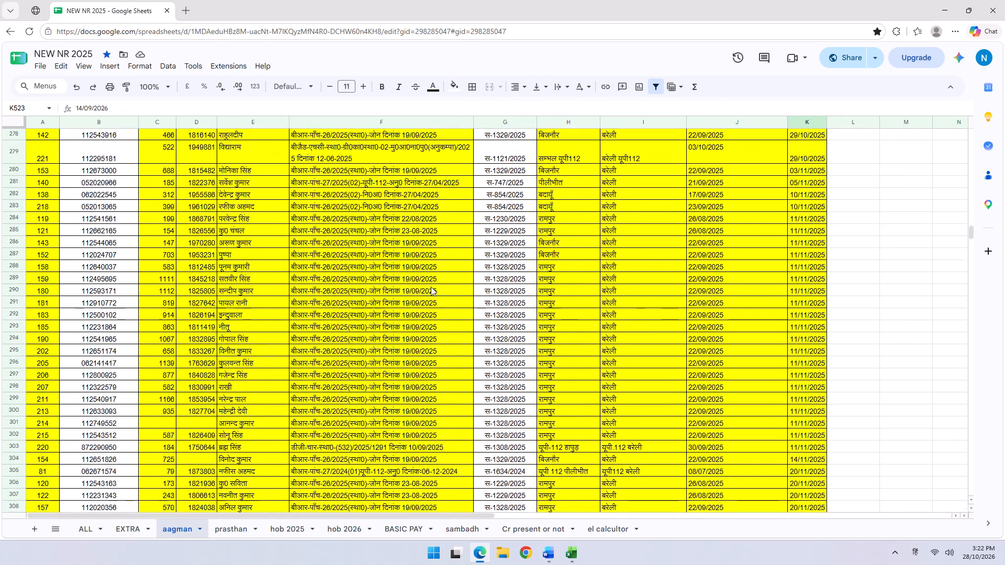
{"action": "scroll", "coordinate": [431, 287], "scroll_direction": "down", "scroll_amount": 8}
{"action": "scroll", "coordinate": [375, 278], "scroll_direction": "down", "scroll_amount": 3}
{"action": "scroll", "coordinate": [371, 280], "scroll_direction": "up", "scroll_amount": 1}
{"action": "scroll", "coordinate": [370, 280], "scroll_direction": "down", "scroll_amount": 5}
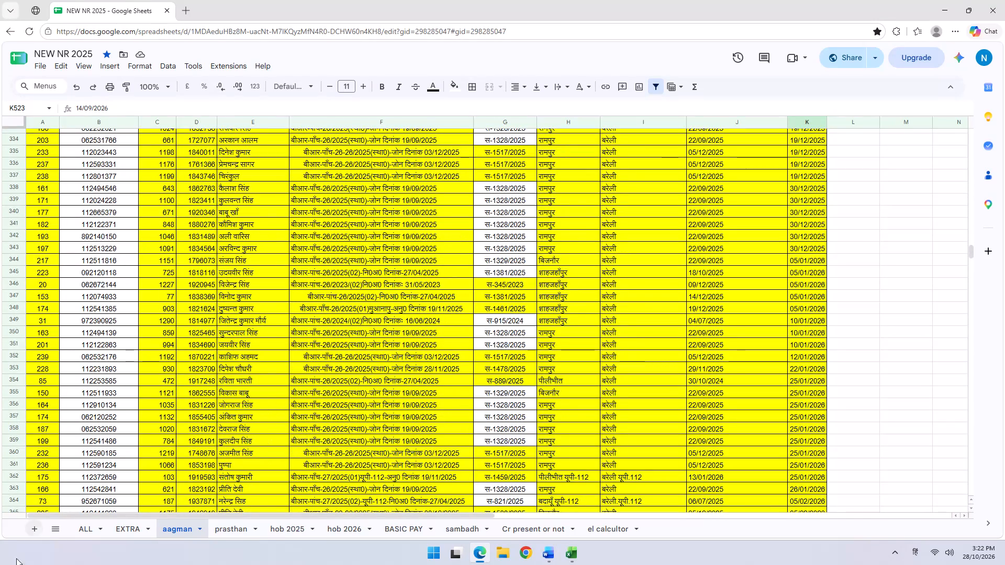
Check row 217 of the ALL sheet from the मु0आ0 पदोन्नति column through to the रिमार्क column.
{"action": "left_click", "coordinate": [87, 533]}
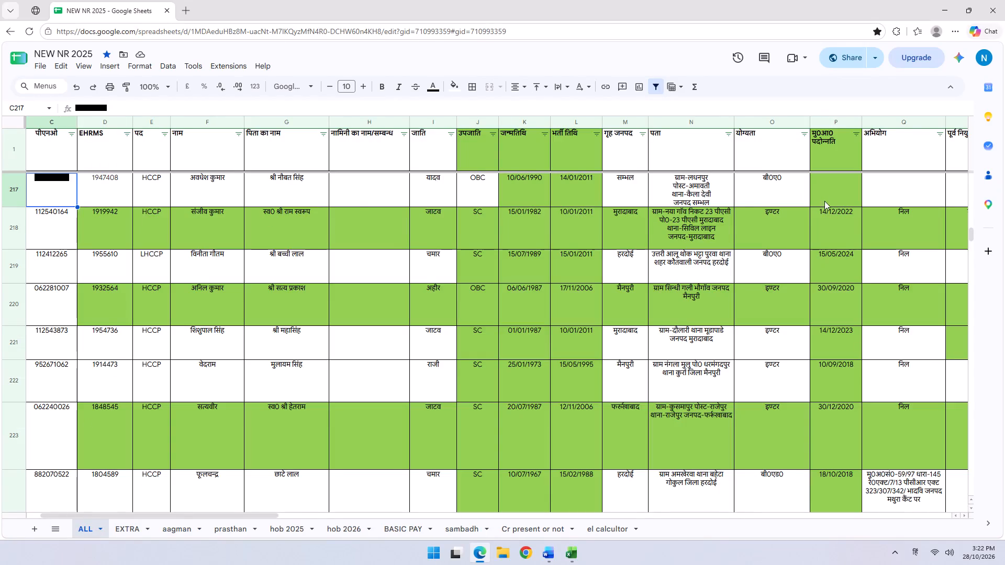
{"action": "left_click", "coordinate": [836, 191]}
{"action": "key", "text": "Tab"}
{"action": "key", "text": "Tab"}
{"action": "key", "text": "Tab"}
{"action": "key", "text": "Tab"}
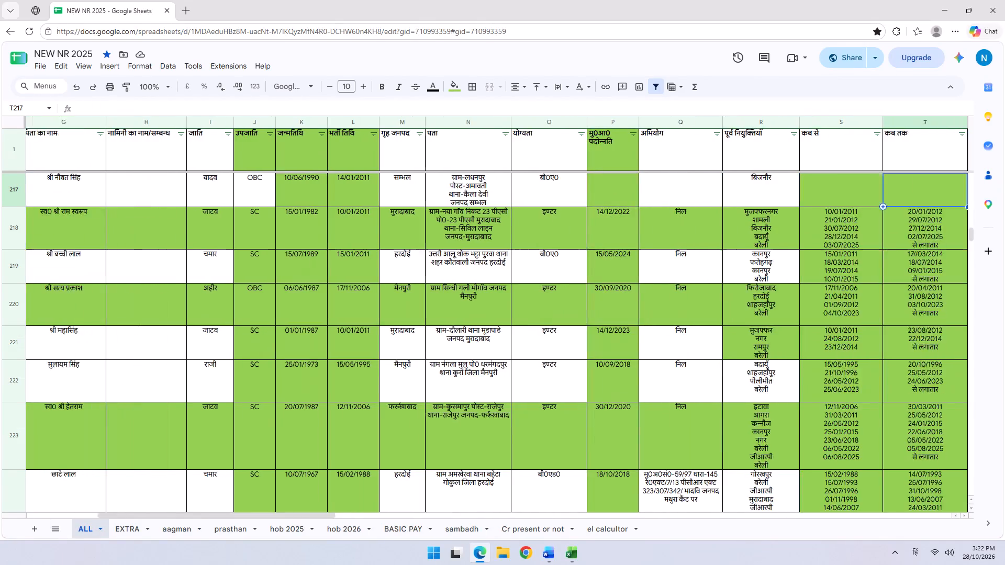
{"action": "key", "text": "Tab"}
{"action": "key", "text": "Tab"}
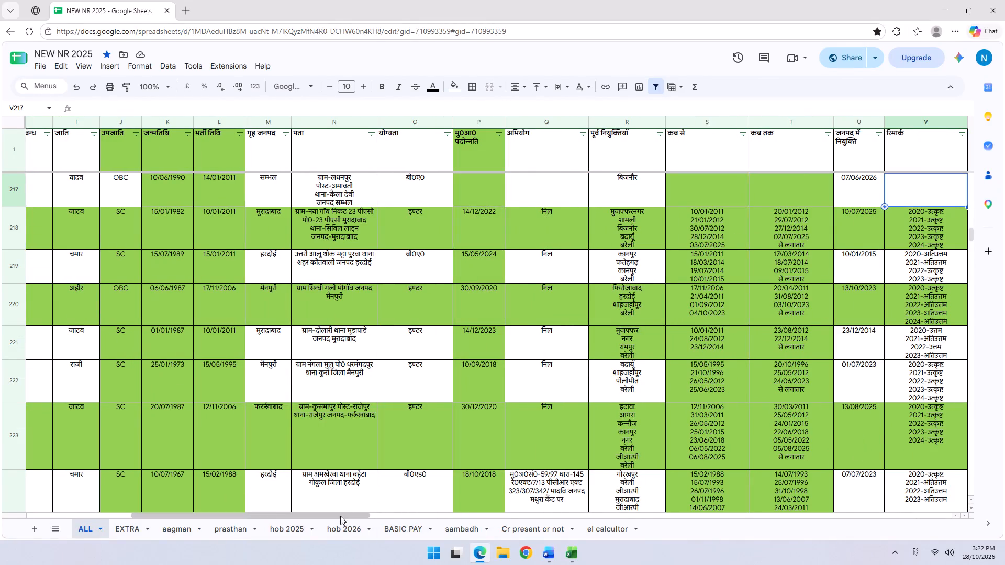
Search the aagman sheet again for the पीएनओ from row 217 of the ALL sheet.
{"action": "left_click_drag", "start_coordinate": [340, 516], "coordinate": [209, 514]}
{"action": "left_click", "coordinate": [114, 184]}
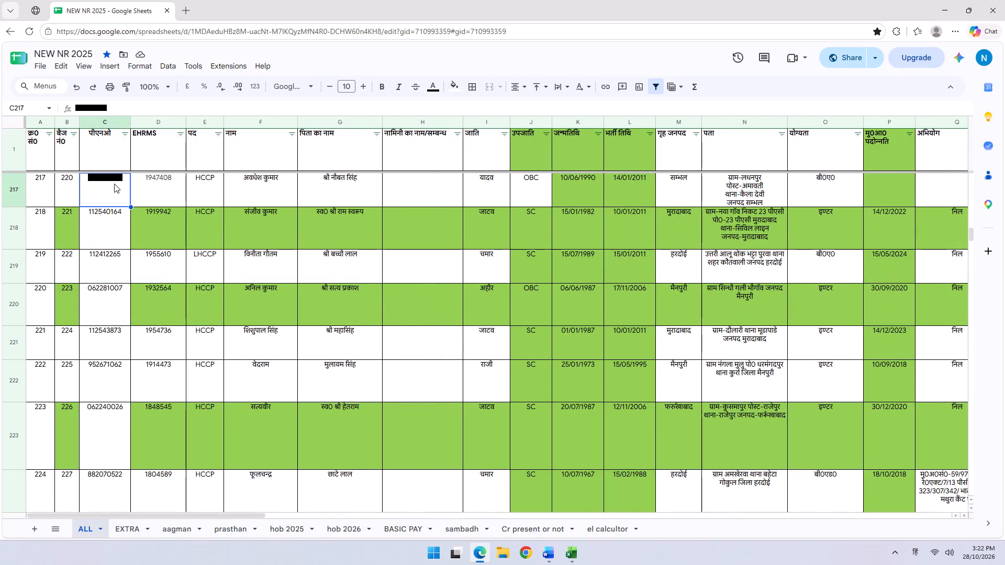
{"action": "key", "text": "ctrl+c"}
{"action": "left_click", "coordinate": [174, 526]}
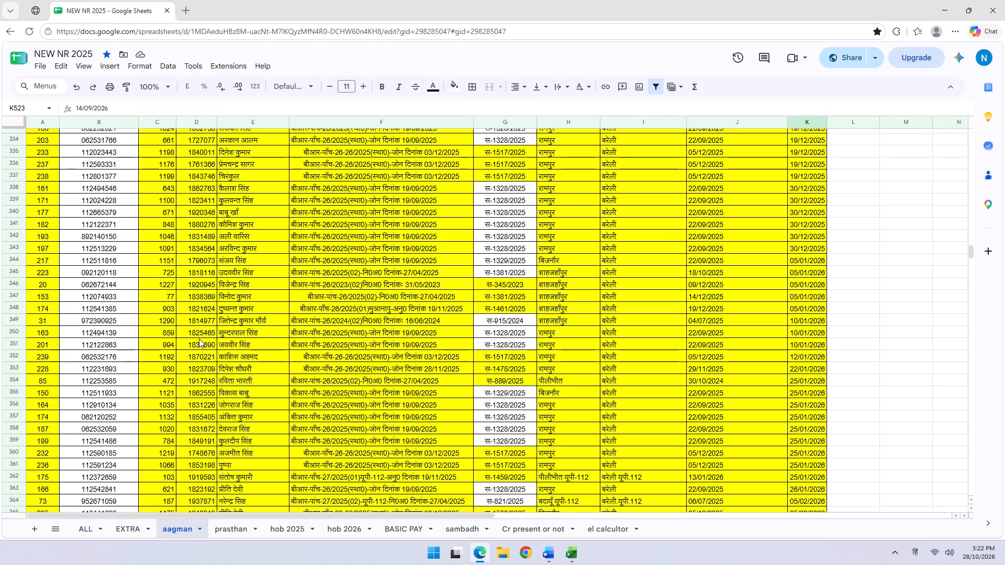
{"action": "left_click", "coordinate": [199, 338]}
{"action": "key", "text": "ctrl+f"}
{"action": "key", "text": "ctrl+v"}
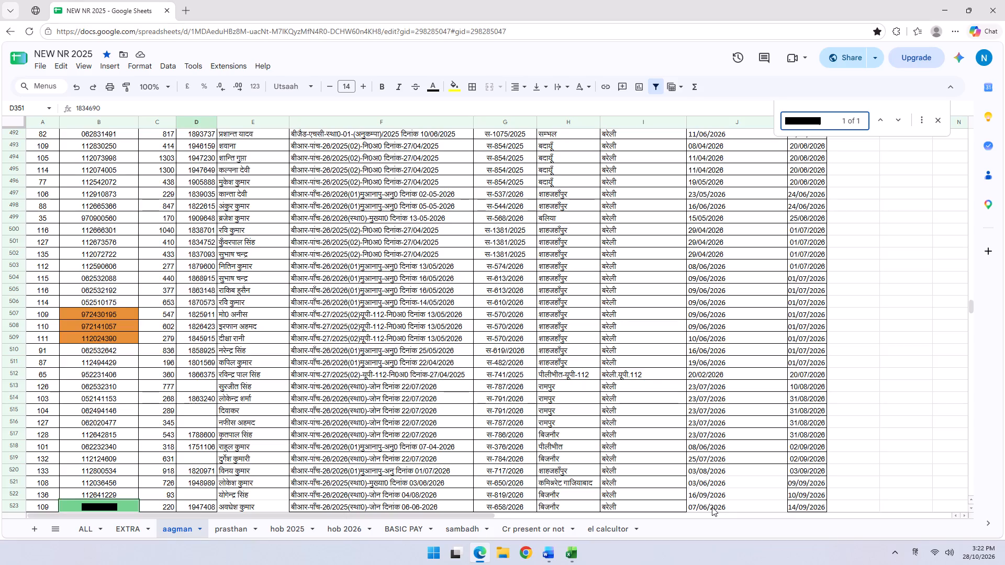
Examine the aagman entries around the matching record and on to the end of the list, comparing arrival and character-roll receipt dates.
{"action": "scroll", "coordinate": [632, 303], "scroll_direction": "up", "scroll_amount": 4}
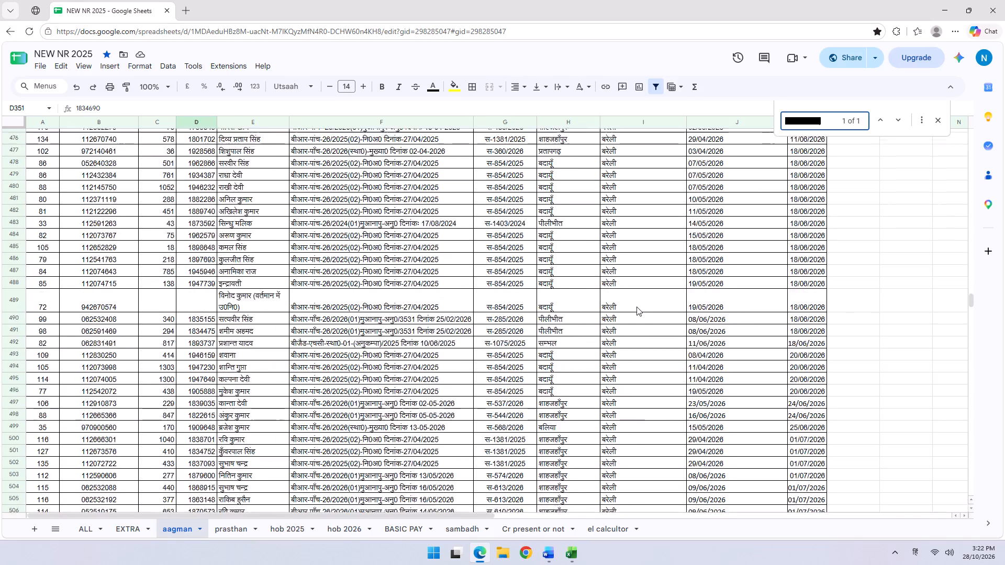
{"action": "scroll", "coordinate": [636, 307], "scroll_direction": "up", "scroll_amount": 6}
{"action": "scroll", "coordinate": [642, 316], "scroll_direction": "down", "scroll_amount": 1}
{"action": "scroll", "coordinate": [642, 316], "scroll_direction": "up", "scroll_amount": 19}
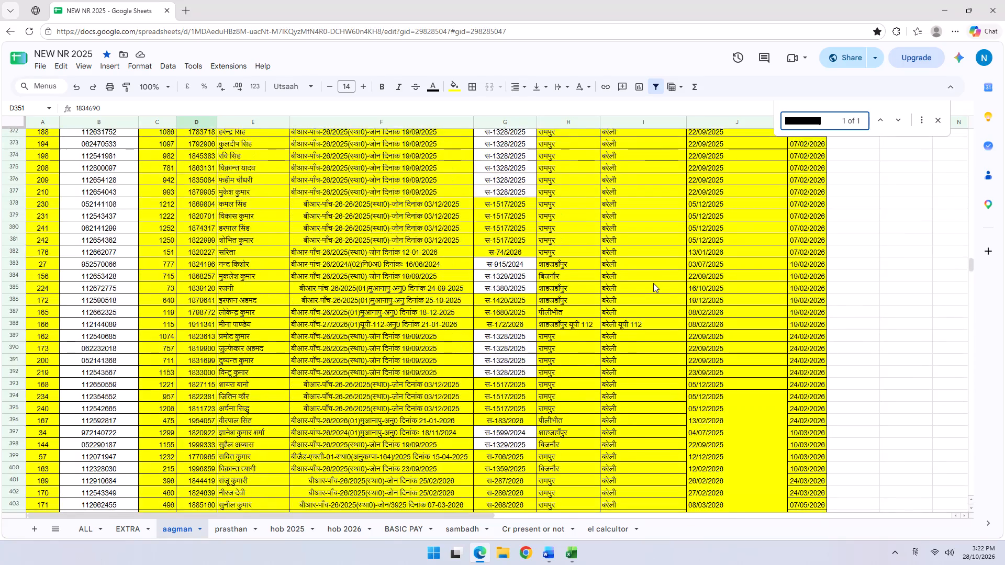
{"action": "scroll", "coordinate": [653, 283], "scroll_direction": "up", "scroll_amount": 19}
{"action": "scroll", "coordinate": [651, 283], "scroll_direction": "down", "scroll_amount": 1}
{"action": "scroll", "coordinate": [651, 283], "scroll_direction": "up", "scroll_amount": 7}
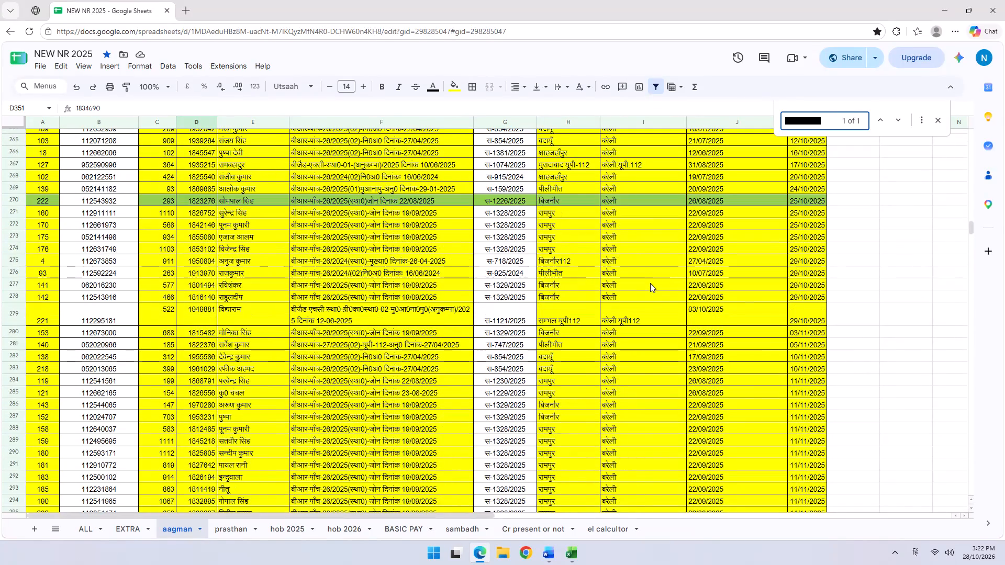
{"action": "scroll", "coordinate": [817, 361], "scroll_direction": "down", "scroll_amount": 7}
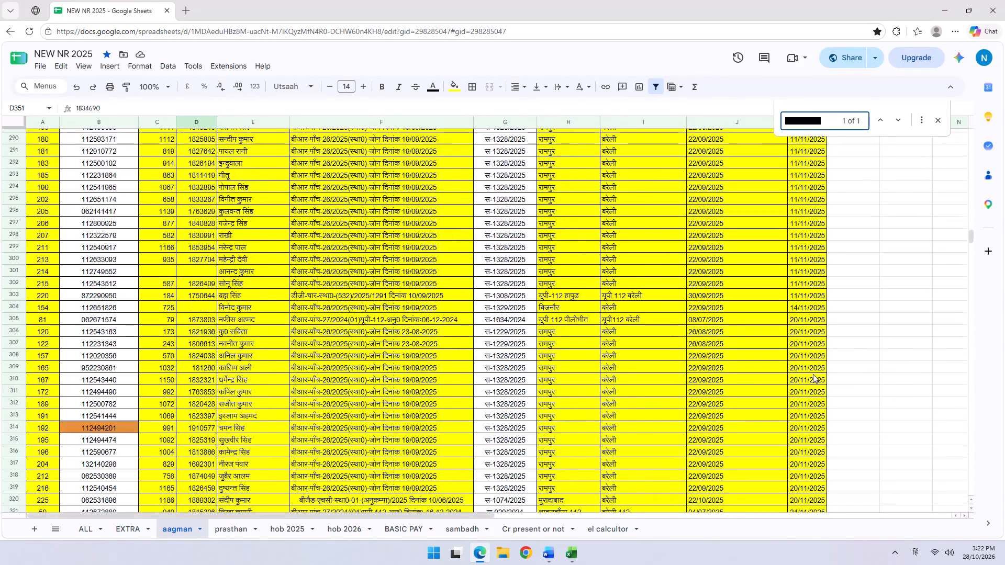
{"action": "scroll", "coordinate": [812, 374], "scroll_direction": "down", "scroll_amount": 14}
{"action": "scroll", "coordinate": [768, 365], "scroll_direction": "down", "scroll_amount": 15}
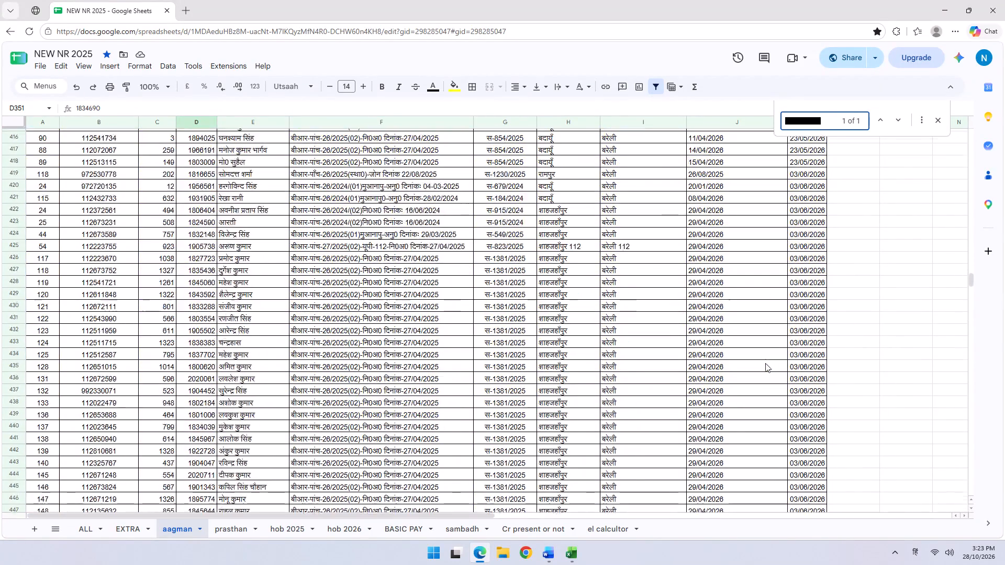
{"action": "scroll", "coordinate": [765, 363], "scroll_direction": "down", "scroll_amount": 10}
{"action": "scroll", "coordinate": [765, 363], "scroll_direction": "down", "scroll_amount": 13}
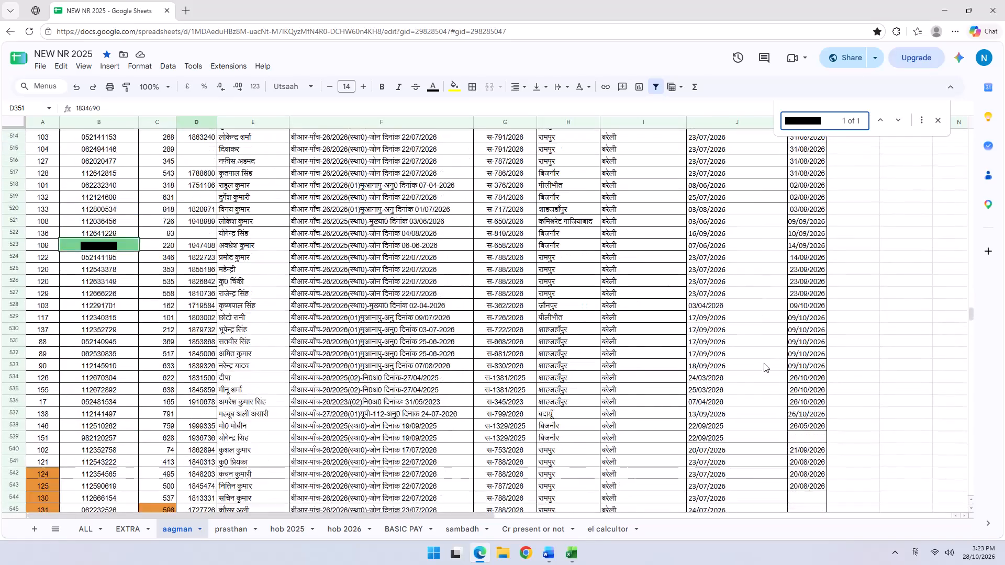
{"action": "scroll", "coordinate": [764, 363], "scroll_direction": "down", "scroll_amount": 4}
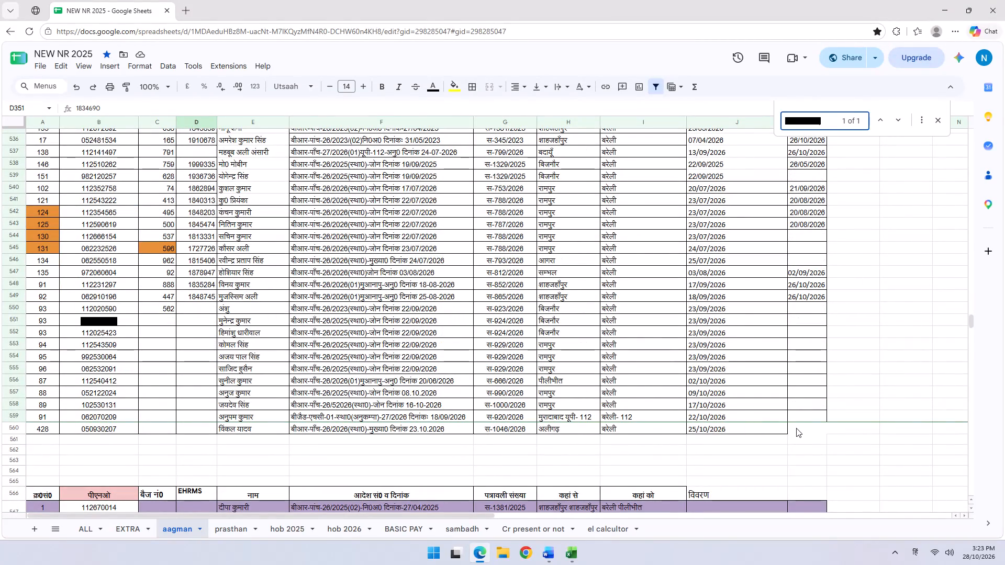
{"action": "left_click", "coordinate": [796, 428]}
{"action": "left_click", "coordinate": [741, 444]}
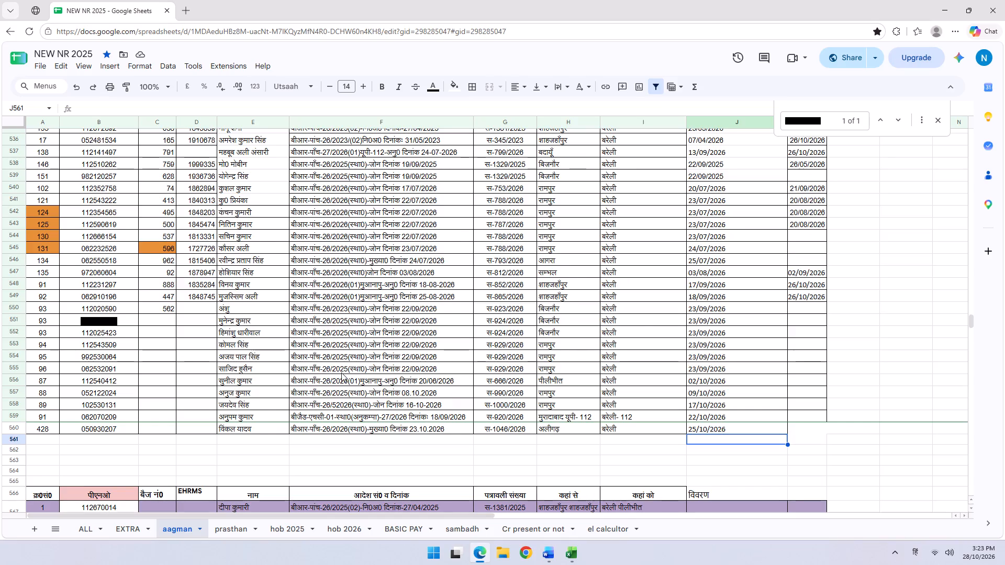
{"action": "scroll", "coordinate": [349, 375], "scroll_direction": "up", "scroll_amount": 1}
{"action": "scroll", "coordinate": [221, 353], "scroll_direction": "up", "scroll_amount": 5}
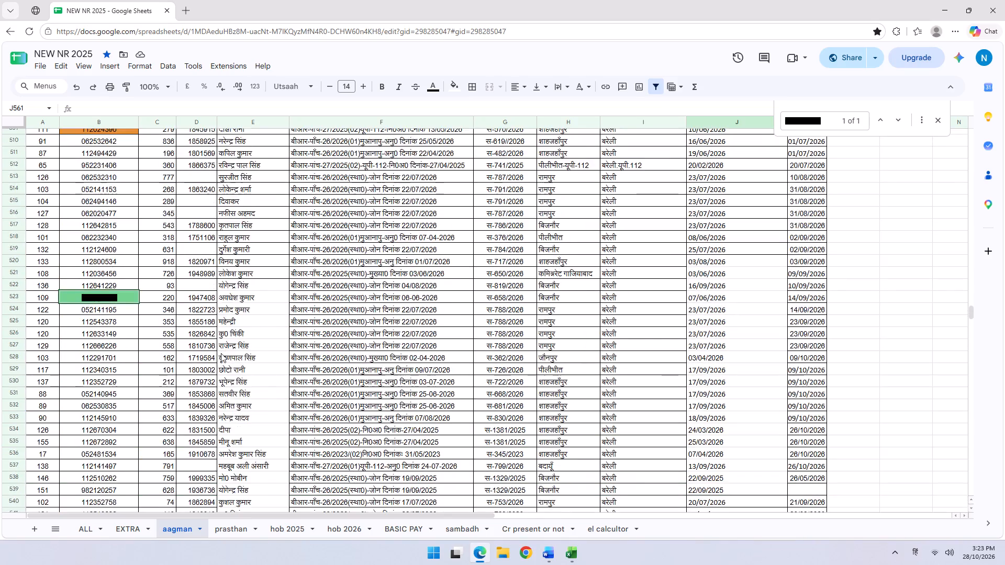
{"action": "scroll", "coordinate": [221, 353], "scroll_direction": "up", "scroll_amount": 5}
{"action": "scroll", "coordinate": [220, 353], "scroll_direction": "down", "scroll_amount": 3}
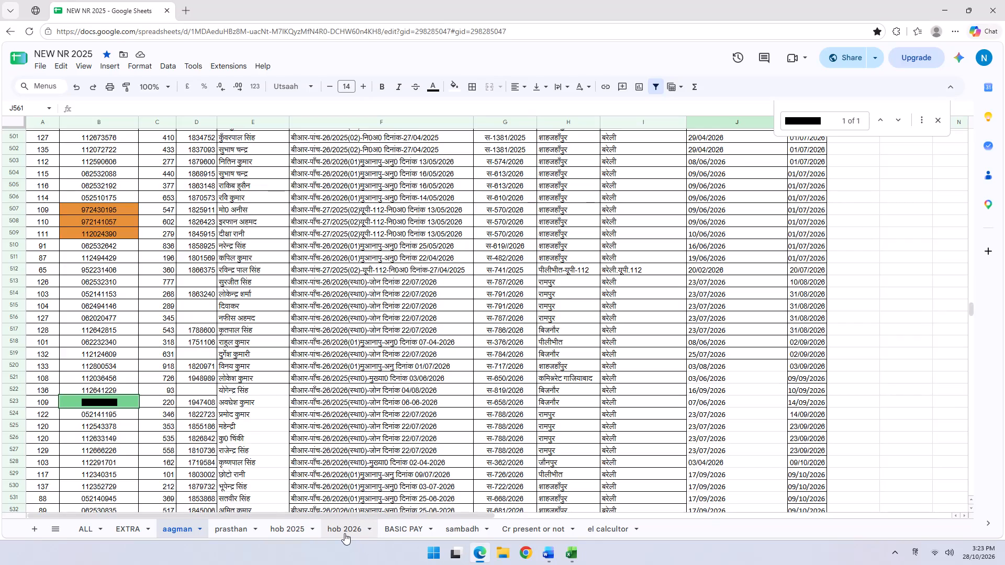
Check the hob 2026, Cr present or not and prasthan sheets for the same पीएनओ, then return to aagman.
{"action": "left_click", "coordinate": [344, 533]}
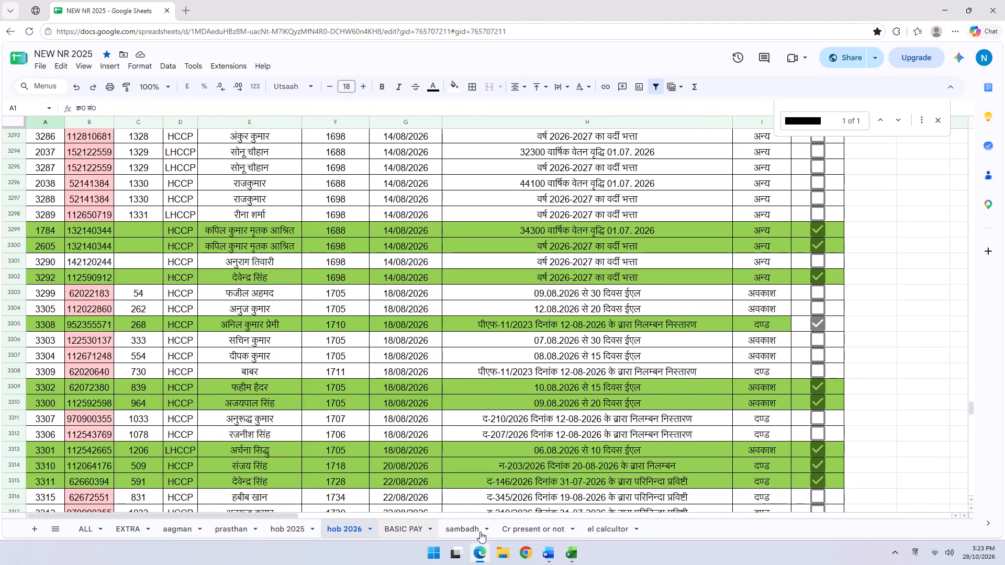
{"action": "left_click", "coordinate": [525, 533]}
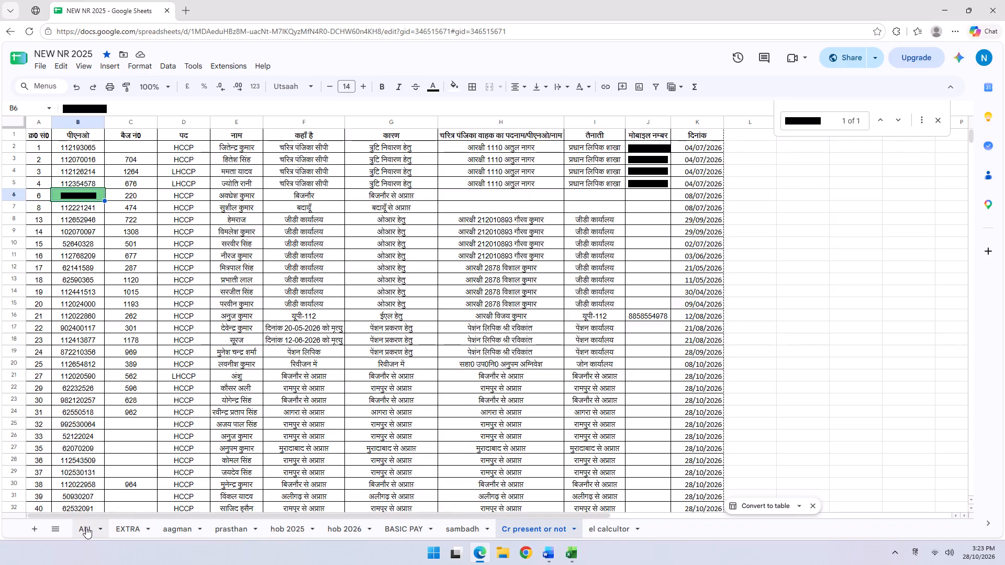
{"action": "left_click", "coordinate": [227, 528]}
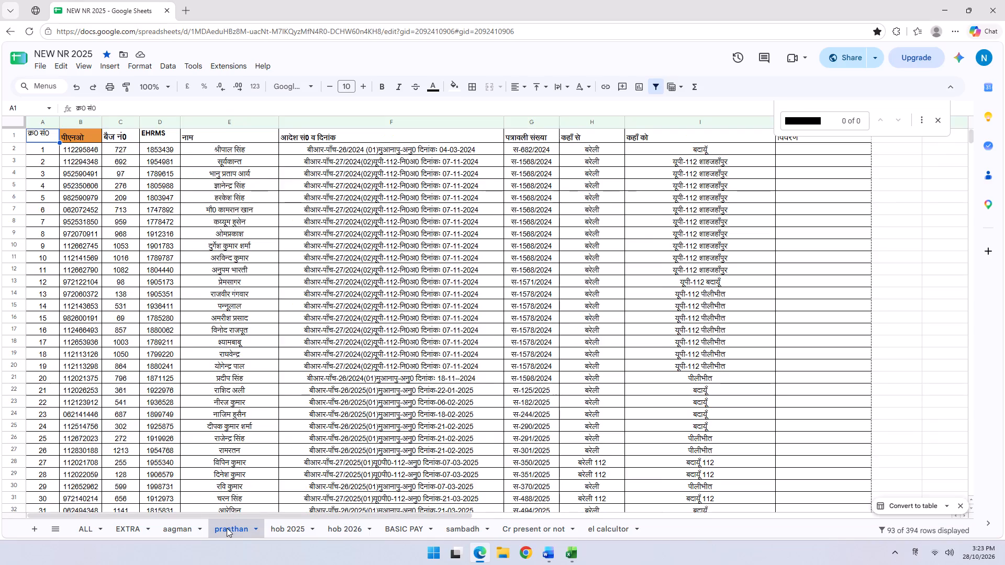
{"action": "left_click", "coordinate": [188, 528]}
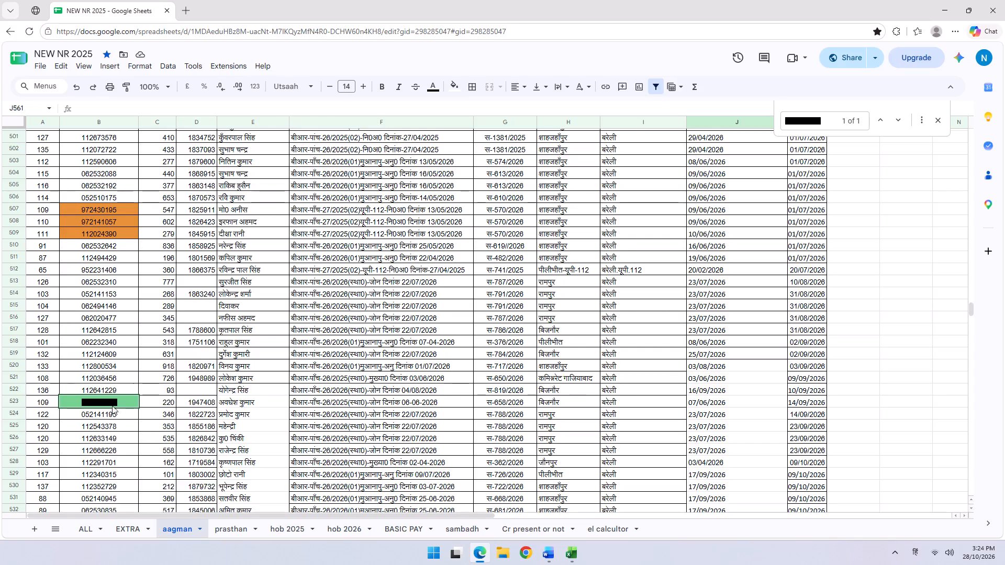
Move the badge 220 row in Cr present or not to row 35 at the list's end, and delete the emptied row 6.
{"action": "left_click", "coordinate": [526, 529]}
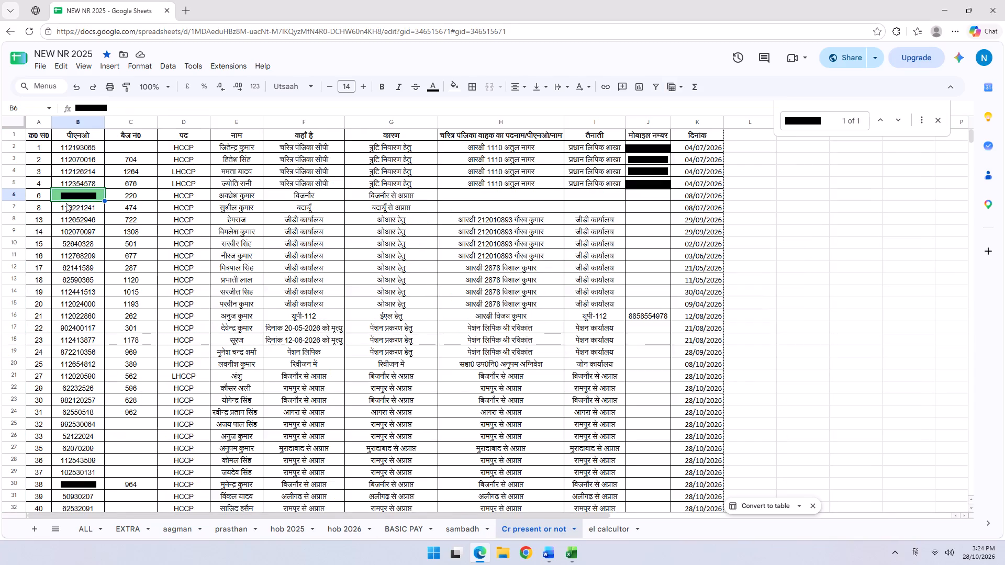
{"action": "left_click", "coordinate": [14, 193]}
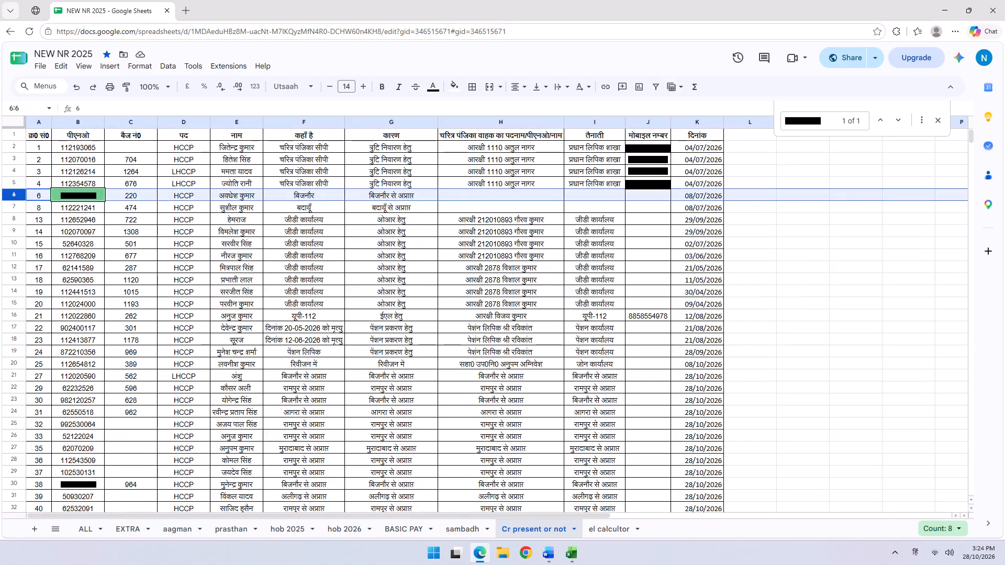
{"action": "key", "text": "ctrl+x"}
{"action": "scroll", "coordinate": [130, 370], "scroll_direction": "down", "scroll_amount": 7}
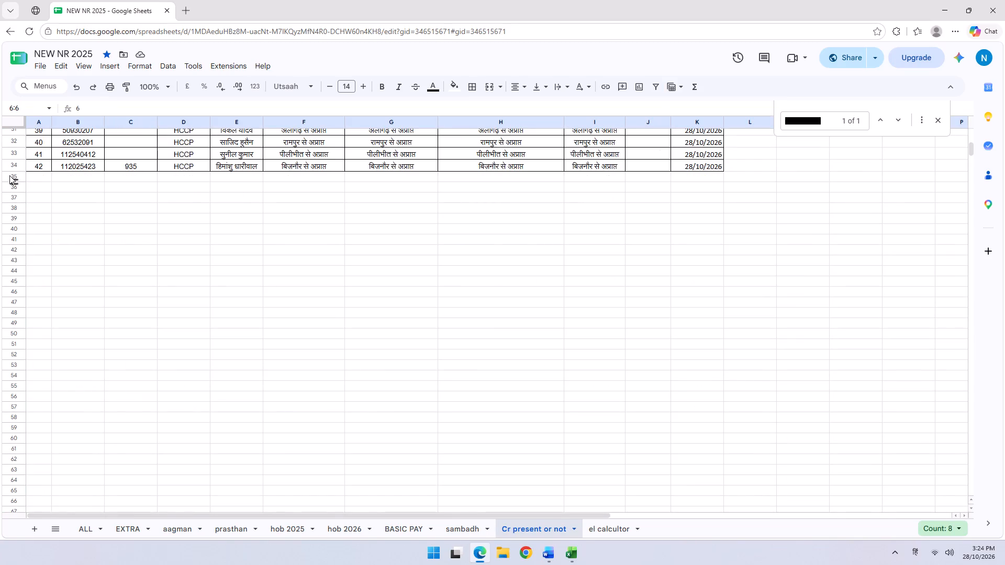
{"action": "left_click", "coordinate": [9, 175]}
{"action": "key", "text": "ctrl+v"}
{"action": "scroll", "coordinate": [83, 245], "scroll_direction": "up", "scroll_amount": 6}
{"action": "scroll", "coordinate": [111, 276], "scroll_direction": "down", "scroll_amount": 1}
{"action": "scroll", "coordinate": [114, 276], "scroll_direction": "up", "scroll_amount": 4}
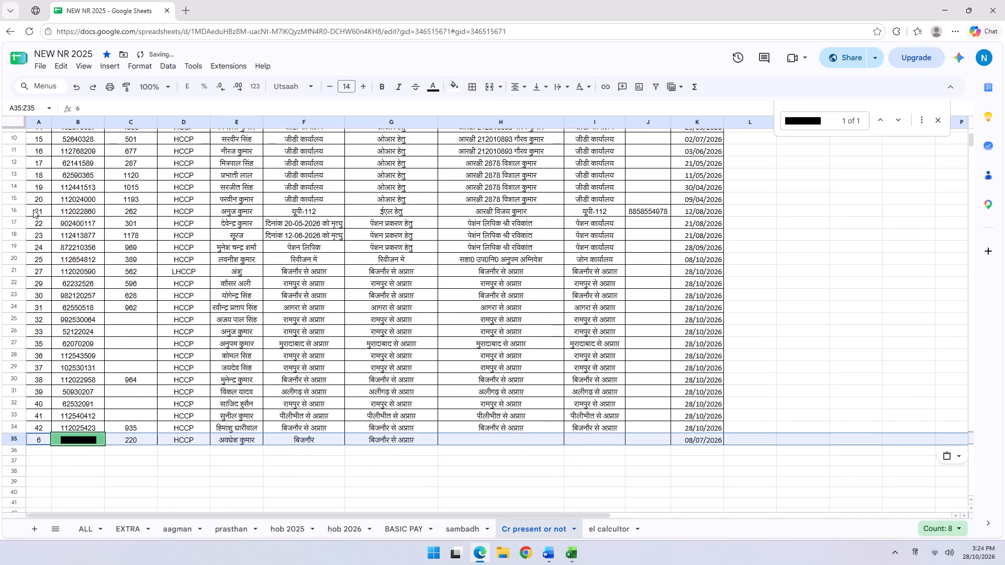
{"action": "left_click", "coordinate": [5, 194]}
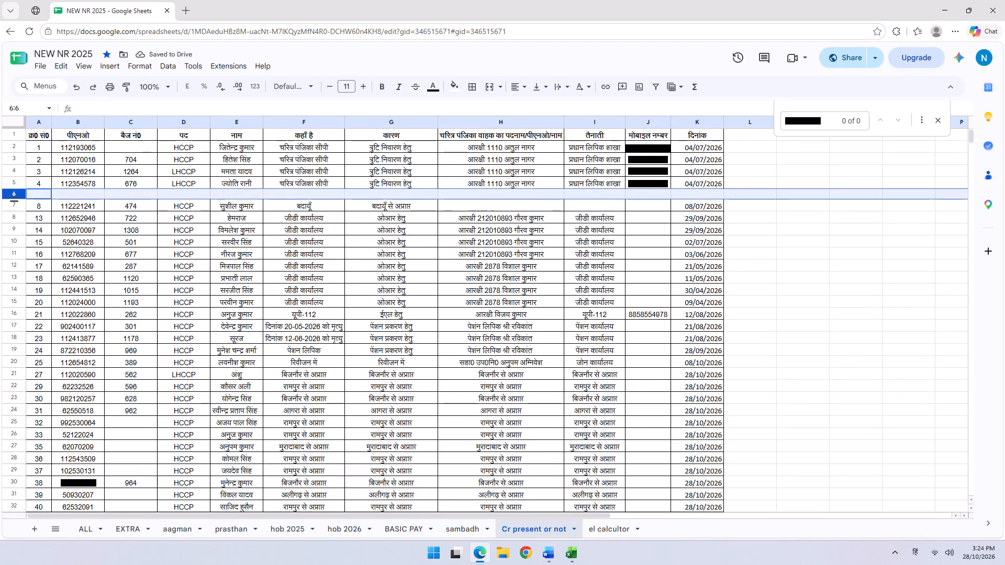
{"action": "key", "text": "ctrl+minus"}
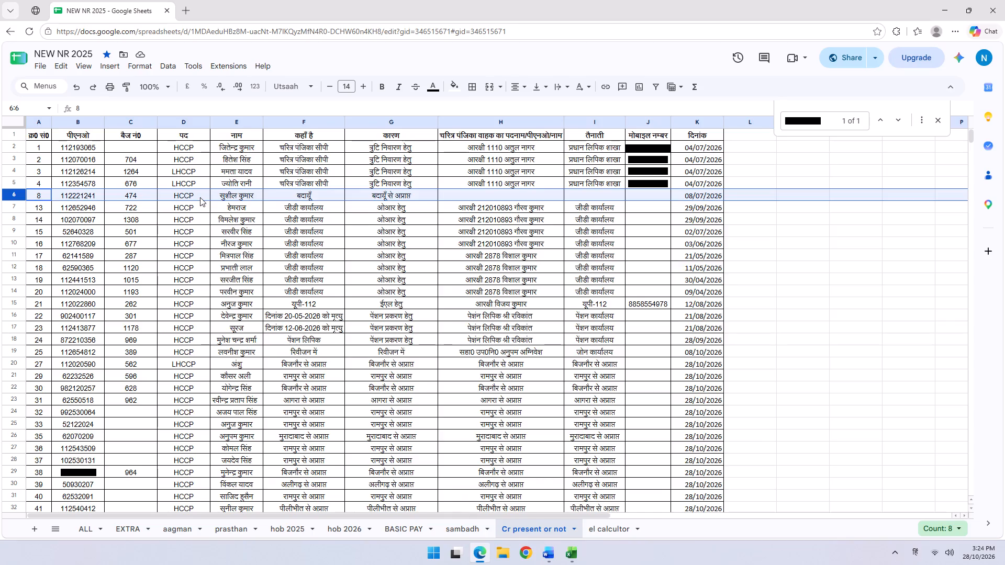
{"action": "left_click", "coordinate": [77, 195]}
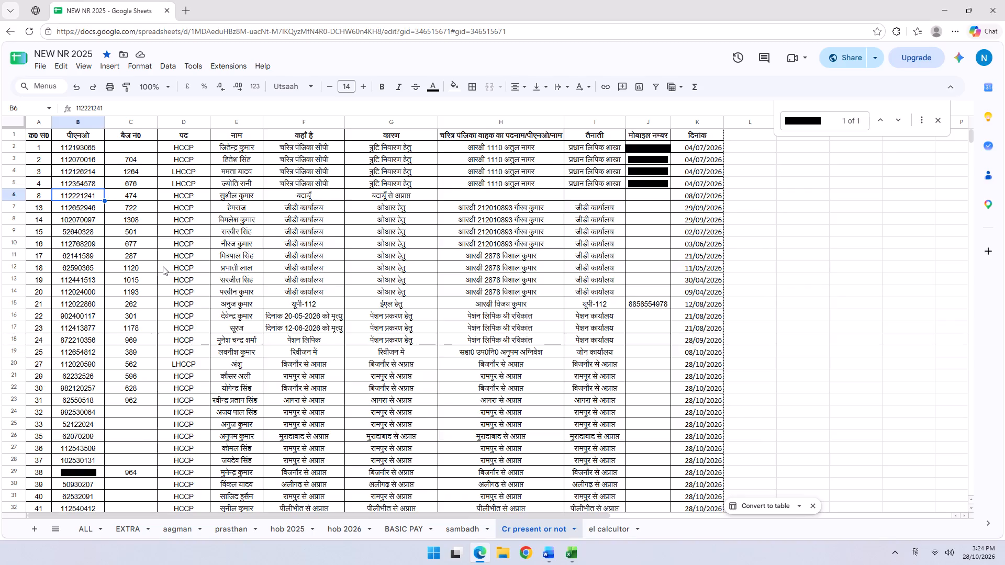
{"action": "key", "text": "ctrl+c"}
{"action": "left_click", "coordinate": [178, 536]}
{"action": "left_click", "coordinate": [204, 397]}
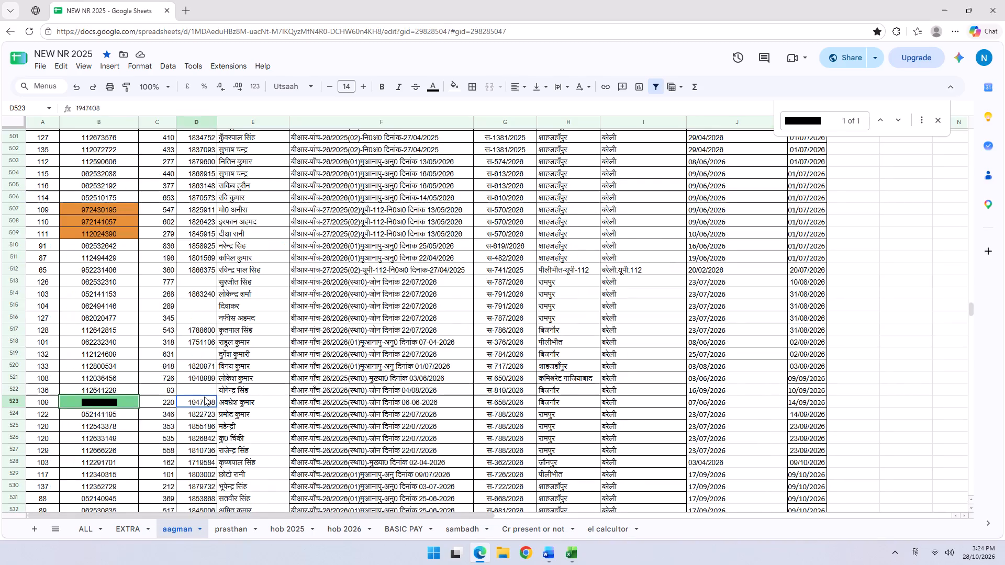
{"action": "key", "text": "ctrl+f"}
{"action": "key", "text": "ctrl+v"}
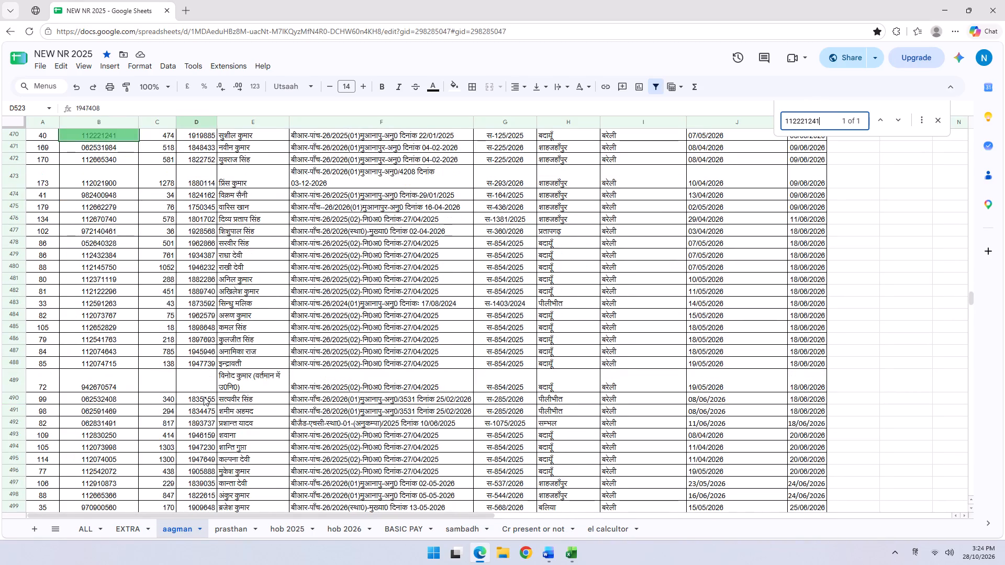
{"action": "key", "text": "Return"}
{"action": "scroll", "coordinate": [81, 391], "scroll_direction": "up", "scroll_amount": 1}
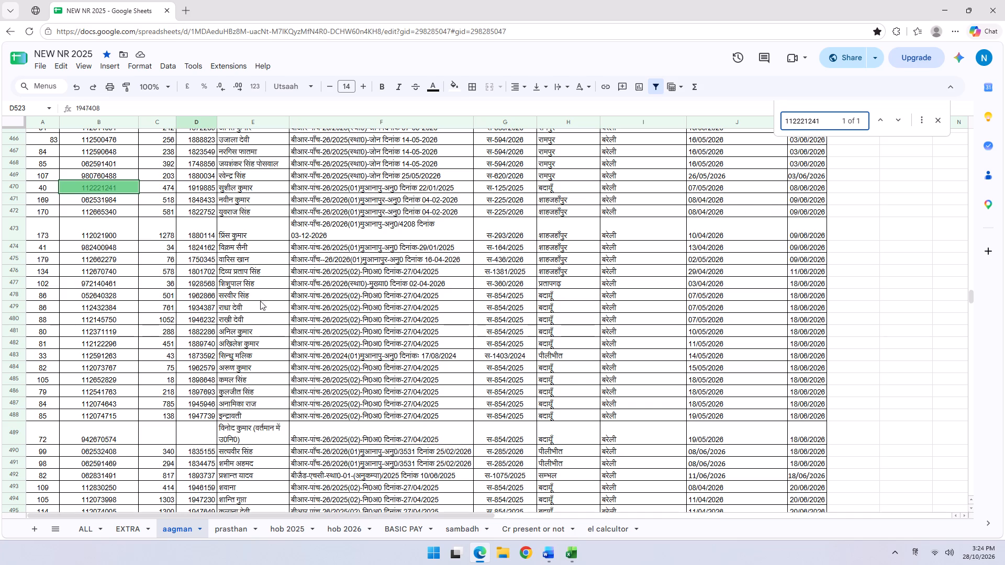
{"action": "scroll", "coordinate": [260, 364], "scroll_direction": "down", "scroll_amount": 3}
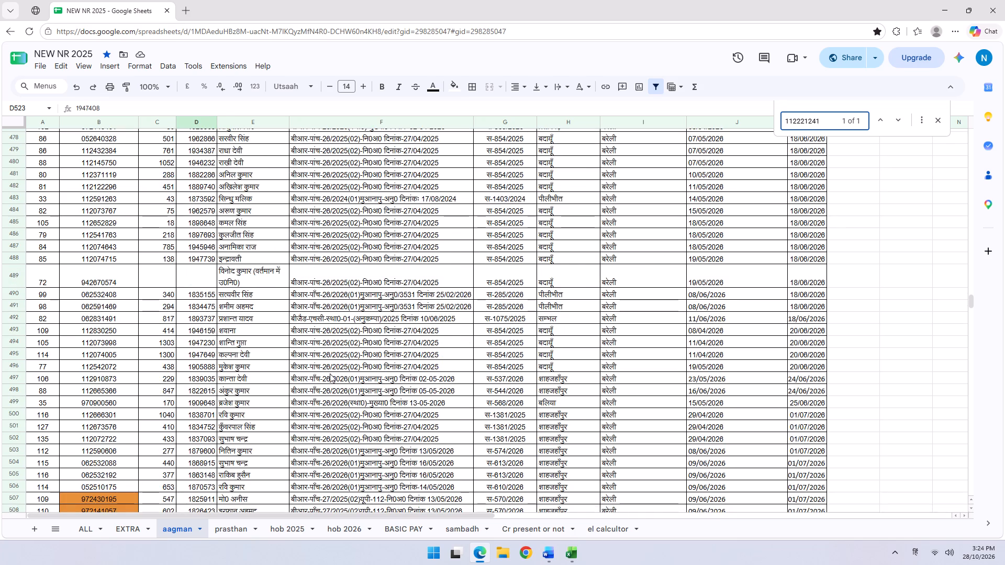
{"action": "scroll", "coordinate": [330, 378], "scroll_direction": "down", "scroll_amount": 1}
{"action": "scroll", "coordinate": [255, 313], "scroll_direction": "up", "scroll_amount": 1}
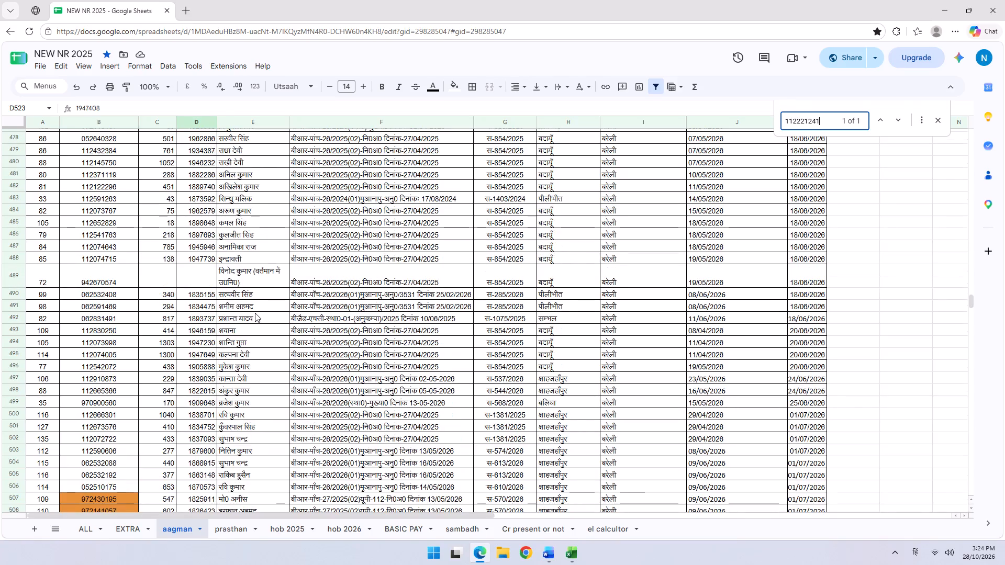
{"action": "scroll", "coordinate": [255, 313], "scroll_direction": "down", "scroll_amount": 4}
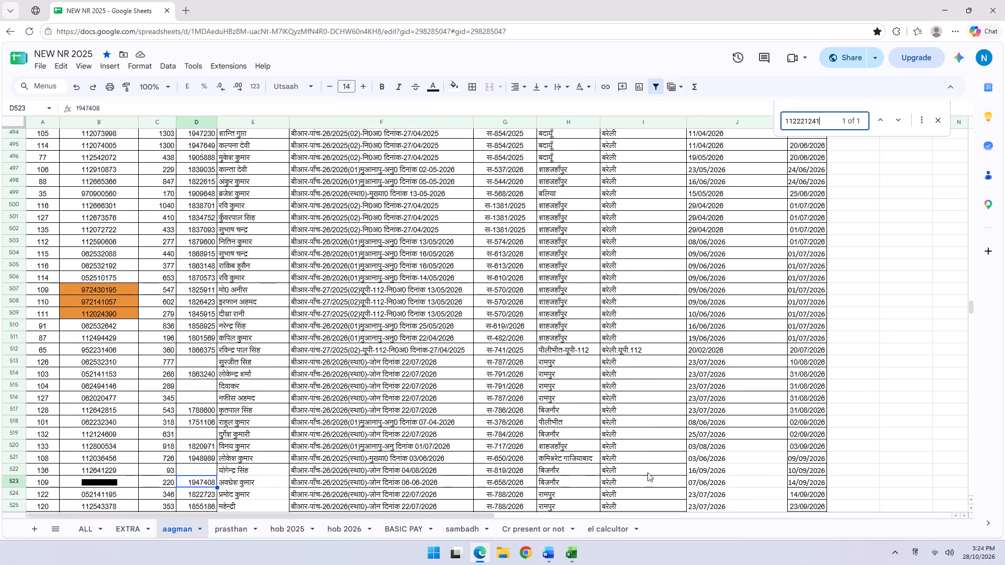
{"action": "left_click", "coordinate": [807, 482]}
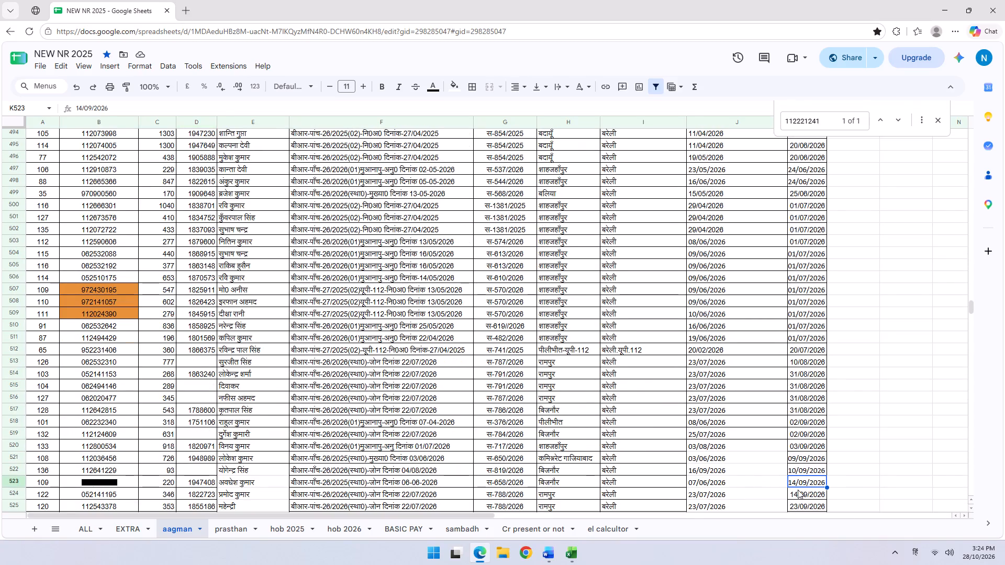
{"action": "key", "text": "Delete"}
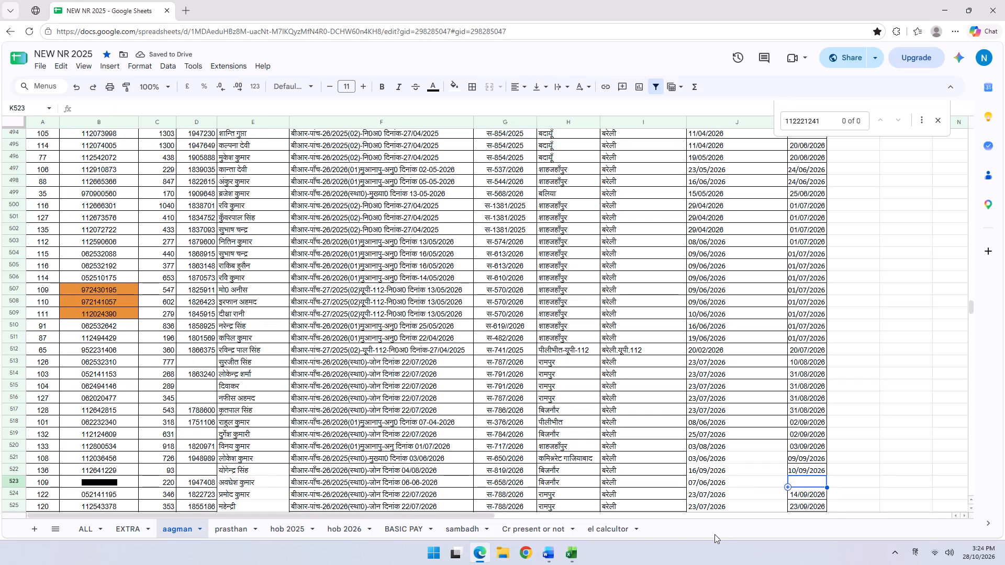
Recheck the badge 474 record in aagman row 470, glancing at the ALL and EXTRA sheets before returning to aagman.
{"action": "scroll", "coordinate": [403, 375], "scroll_direction": "up", "scroll_amount": 4}
{"action": "scroll", "coordinate": [345, 349], "scroll_direction": "up", "scroll_amount": 1}
{"action": "scroll", "coordinate": [297, 326], "scroll_direction": "up", "scroll_amount": 5}
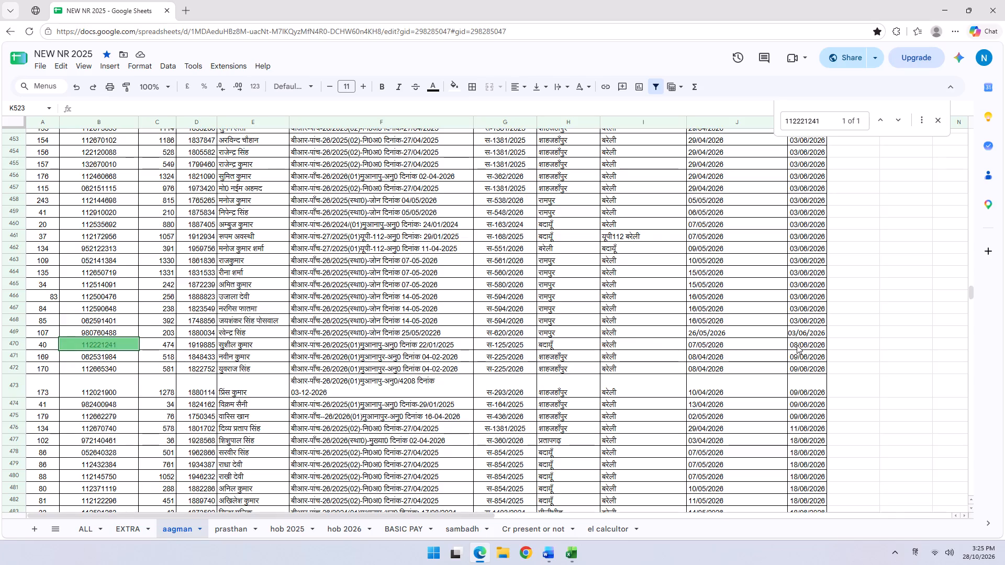
{"action": "left_click", "coordinate": [83, 532]}
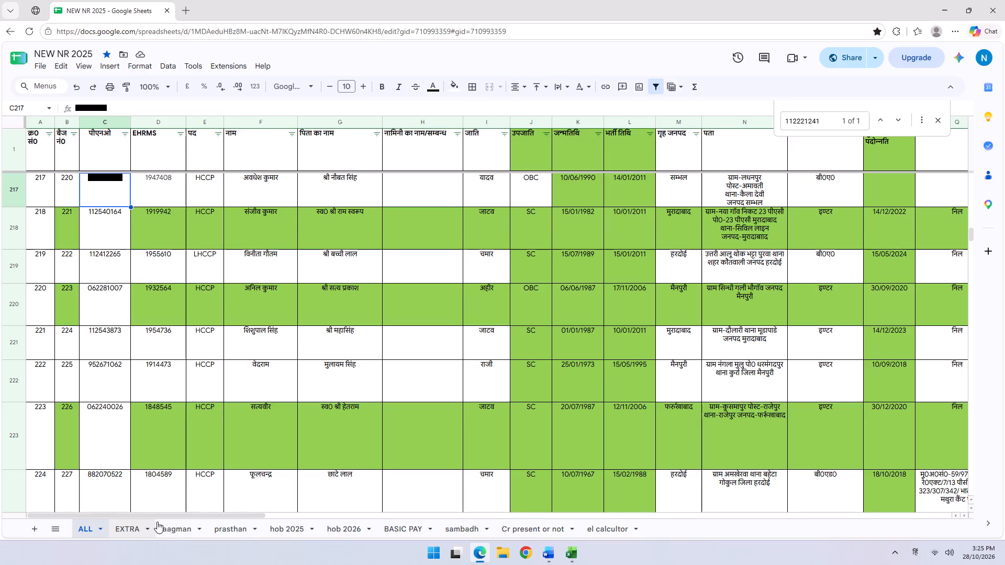
{"action": "left_click", "coordinate": [135, 532]}
{"action": "left_click", "coordinate": [172, 525]}
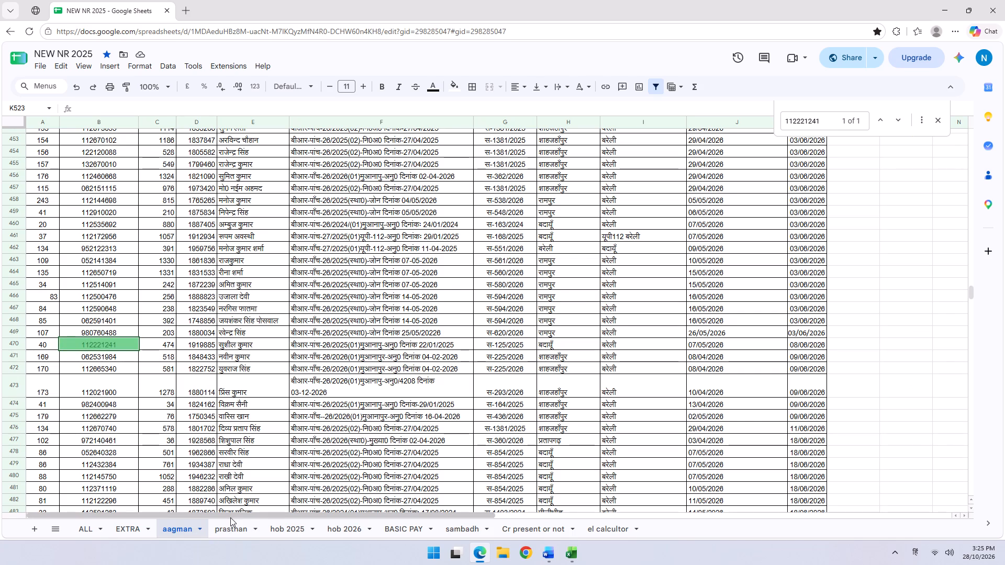
Copy the पीएनओ from row 6 of Cr present or not and search the ALL sheet for it.
{"action": "left_click", "coordinate": [524, 529]}
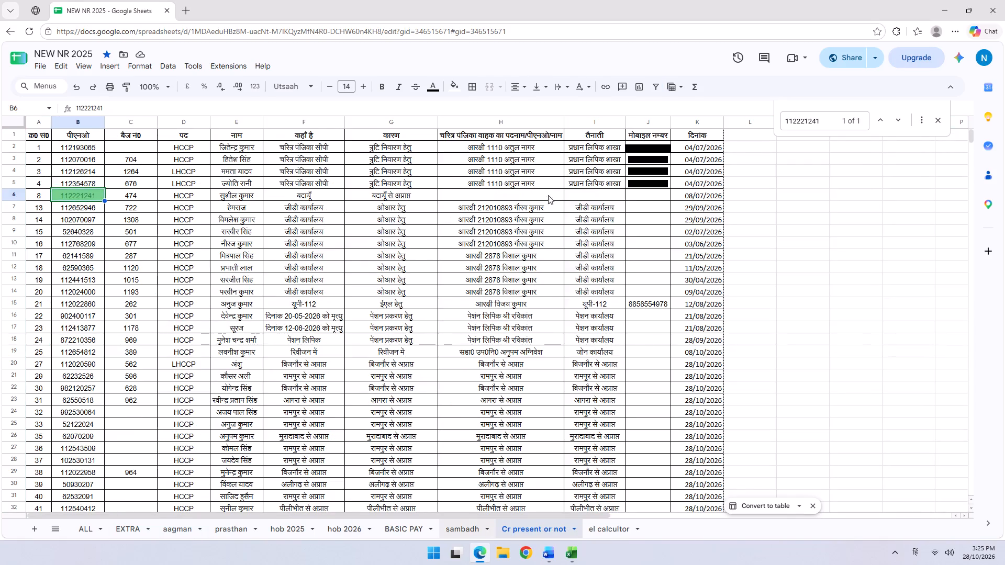
{"action": "left_click", "coordinate": [84, 195]}
{"action": "key", "text": "ctrl+c"}
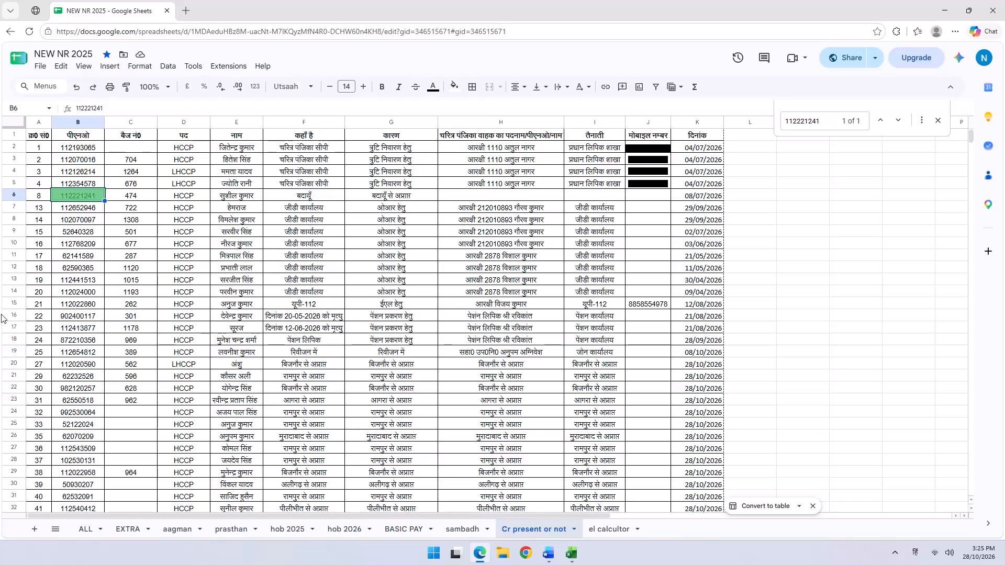
{"action": "left_click", "coordinate": [65, 200]}
{"action": "key", "text": "ctrl+c"}
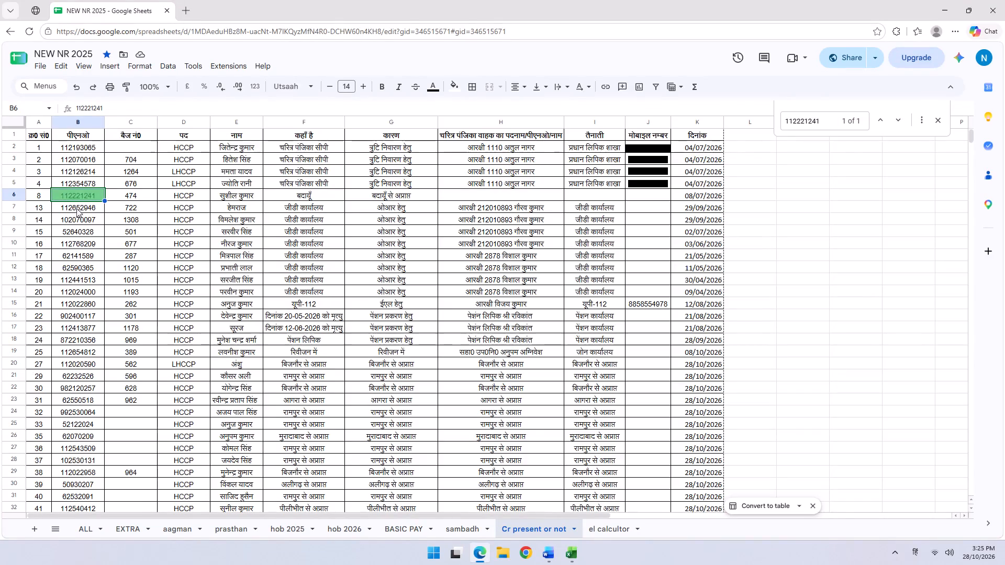
{"action": "left_click", "coordinate": [84, 529]}
{"action": "left_click", "coordinate": [251, 374]}
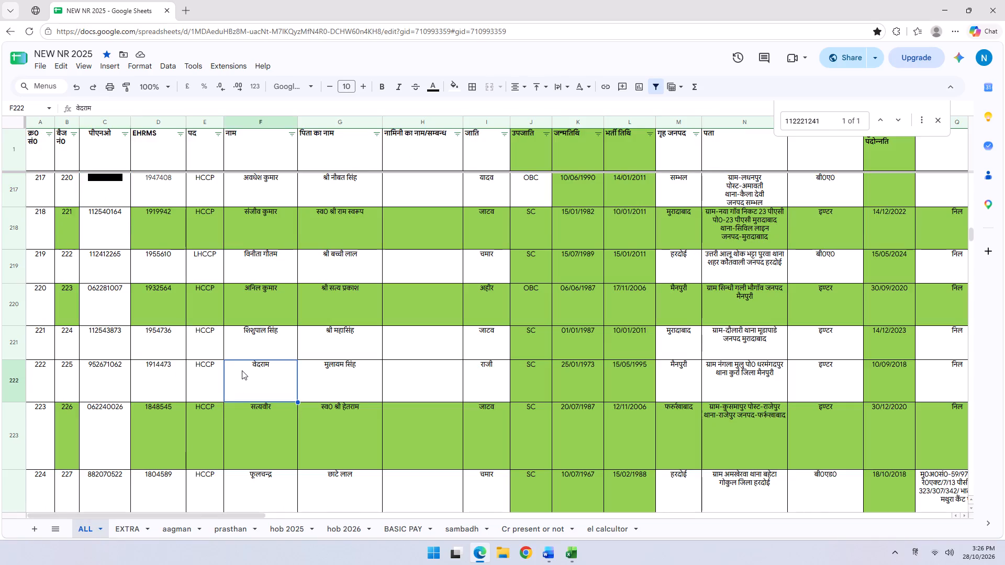
{"action": "key", "text": "ctrl+f"}
{"action": "key", "text": "ctrl+v"}
{"action": "key", "text": "Return"}
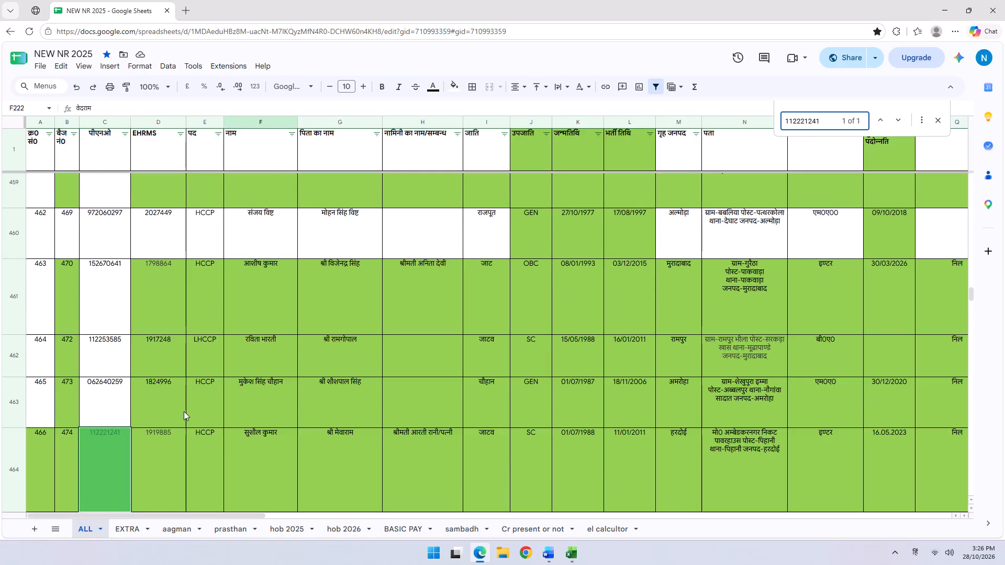
Check row 464 of the ALL sheet from the पिता का नाम column through the posting, रिमार्क and punishment columns up to column Z.
{"action": "left_click", "coordinate": [355, 457]}
{"action": "key", "text": "Tab"}
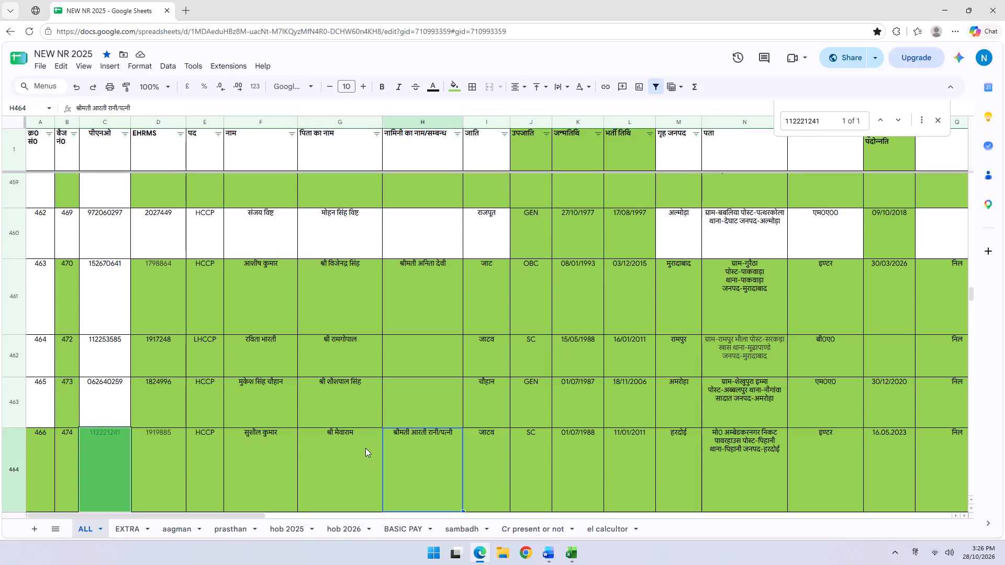
{"action": "key", "text": "Tab"}
{"action": "key", "text": "Tab"}
{"action": "key", "text": "Tab"}
{"action": "key", "text": "Tab"}
{"action": "key", "text": "Tab"}
{"action": "key", "text": "Tab"}
{"action": "key", "text": "Tab"}
{"action": "key", "text": "Tab"}
{"action": "key", "text": "Tab"}
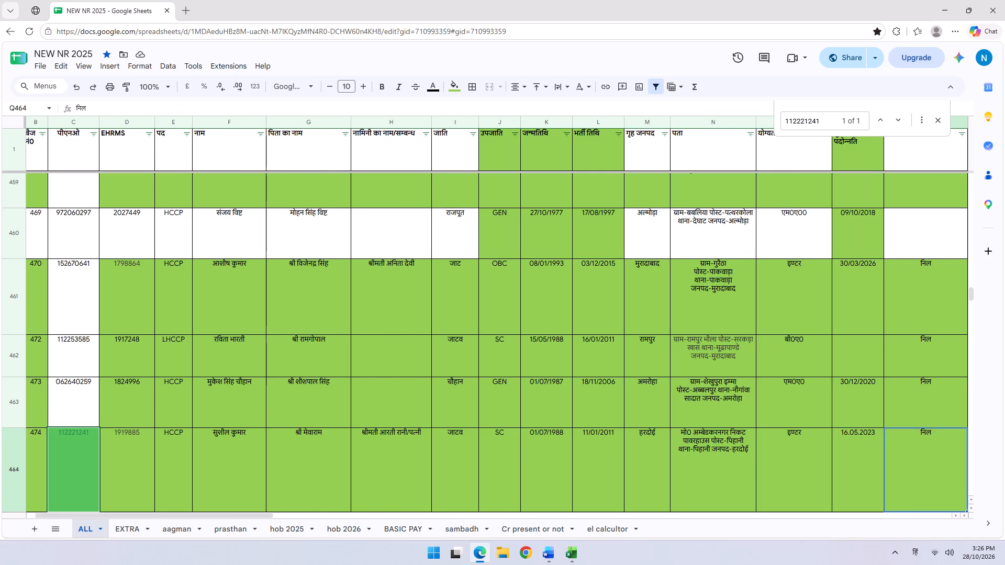
{"action": "key", "text": "Tab"}
{"action": "key", "text": "Tab"}
{"action": "key", "text": "Tab"}
{"action": "key", "text": "Tab"}
{"action": "key", "text": "Tab"}
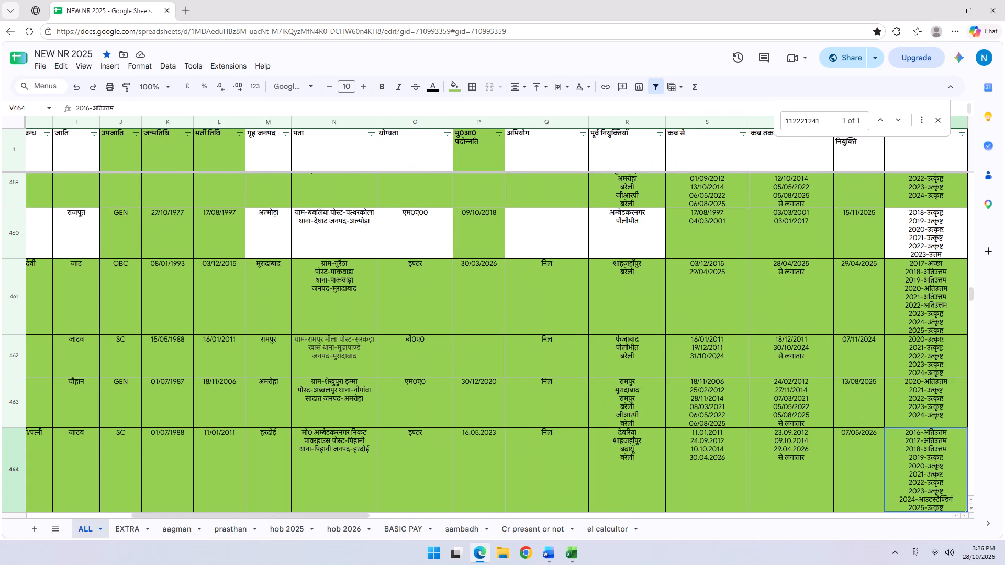
{"action": "key", "text": "Tab"}
{"action": "key", "text": "Tab"}
{"action": "key", "text": "Tab"}
{"action": "key", "text": "Tab"}
Go back along row 464 to recheck the कब से, कब तक and जनपद में नियुक्ति entries.
{"action": "key", "text": "shift+Tab"}
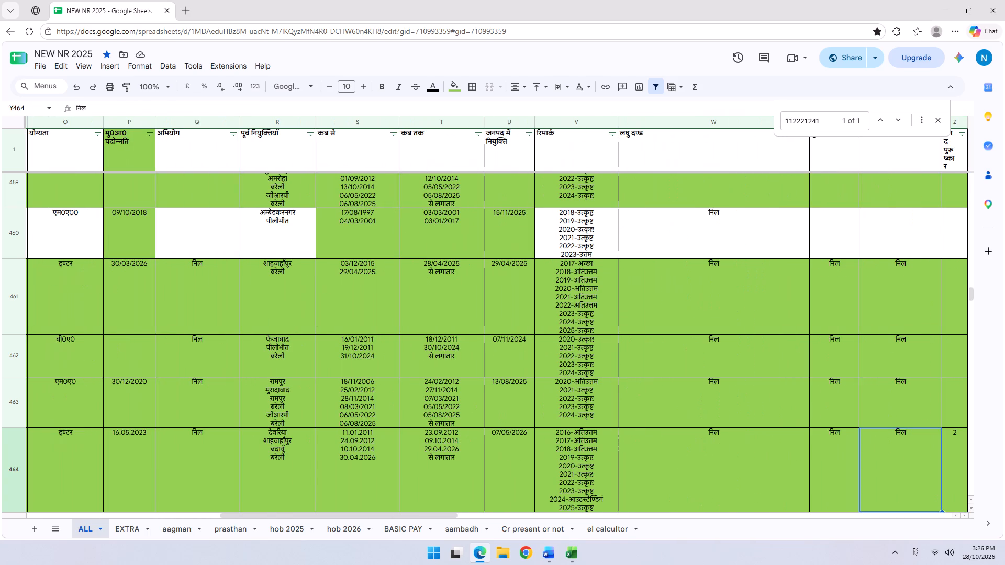
{"action": "key", "text": "shift+Tab"}
{"action": "key", "text": "shift+Tab"}
{"action": "key", "text": "shift+Tab"}
{"action": "key", "text": "shift+Tab"}
{"action": "key", "text": "shift+Tab"}
{"action": "key", "text": "shift+Tab"}
{"action": "key", "text": "Tab"}
{"action": "key", "text": "Tab"}
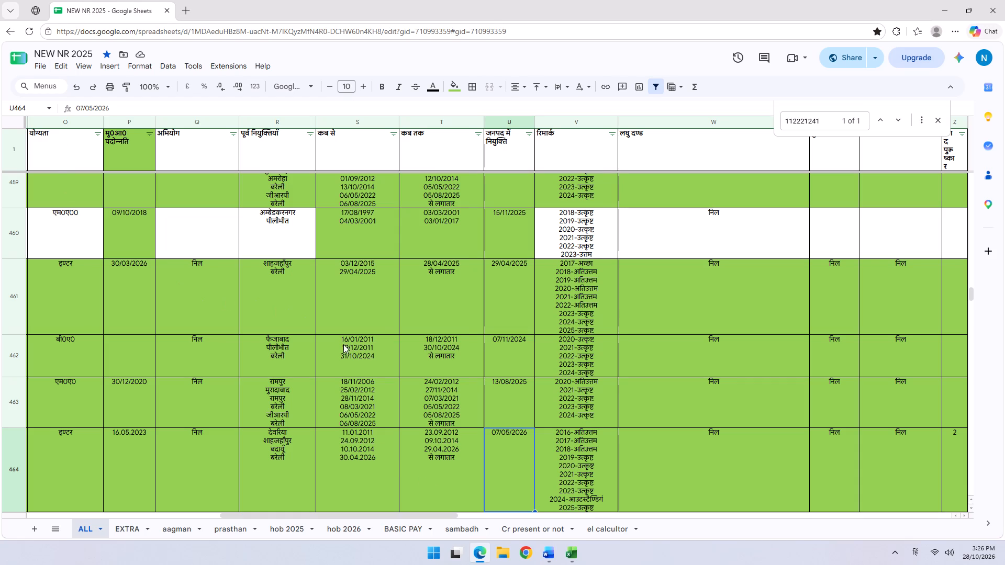
Open the Downloads folder in File Explorer.
{"action": "left_click", "coordinate": [438, 551]}
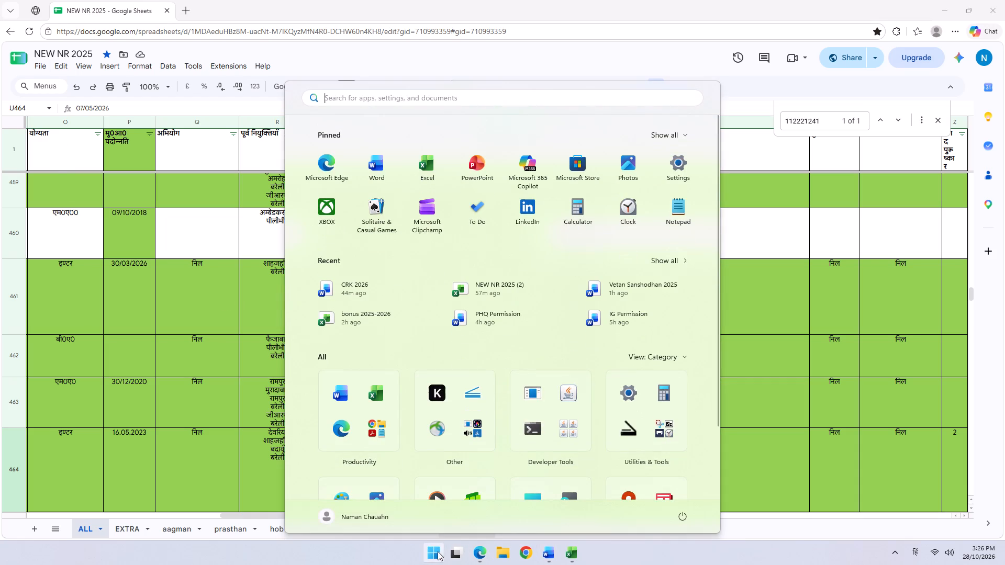
{"action": "left_click", "coordinate": [504, 555]}
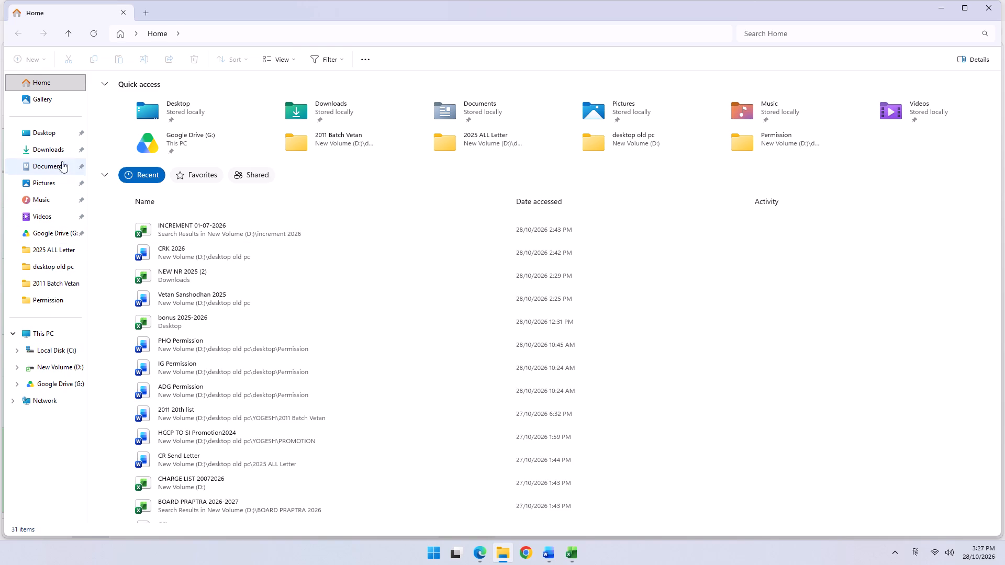
{"action": "left_click", "coordinate": [45, 140]}
{"action": "left_click", "coordinate": [44, 146]}
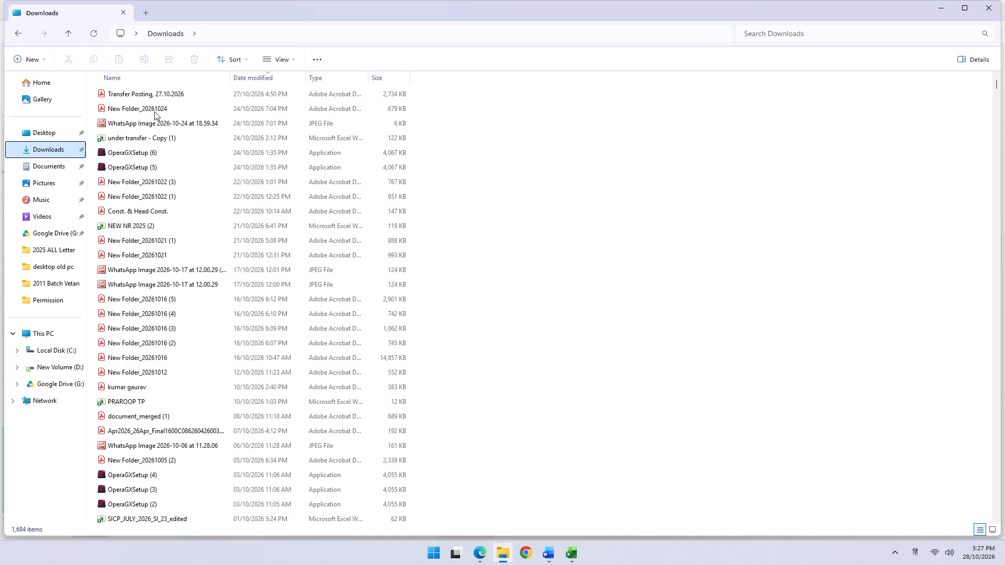
Find the NEW NR 2025 (1) workbook among the downloads and open it in Excel, accepting content recovery and dismissing the repair report.
{"action": "scroll", "coordinate": [156, 259], "scroll_direction": "down", "scroll_amount": 1}
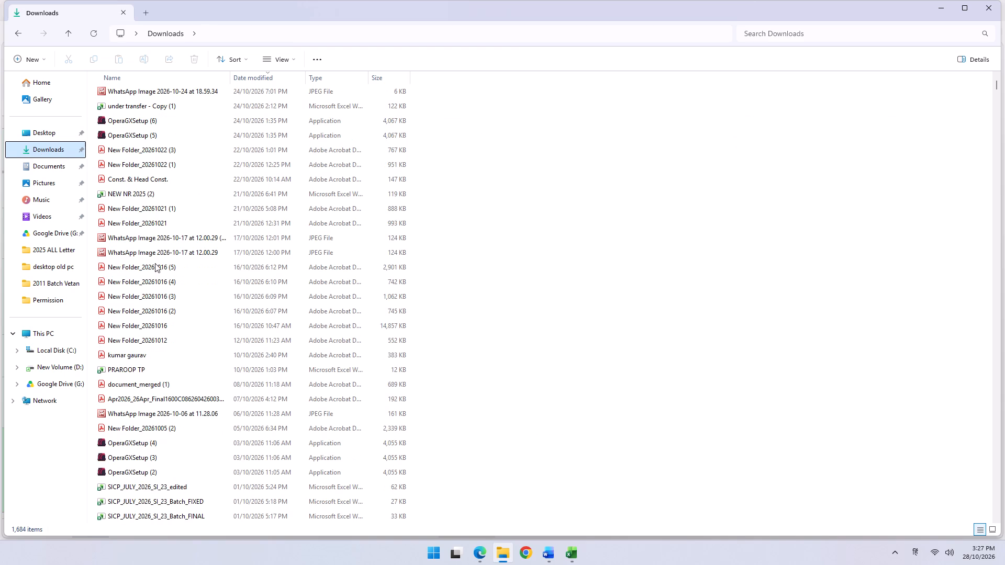
{"action": "scroll", "coordinate": [155, 267], "scroll_direction": "down", "scroll_amount": 2}
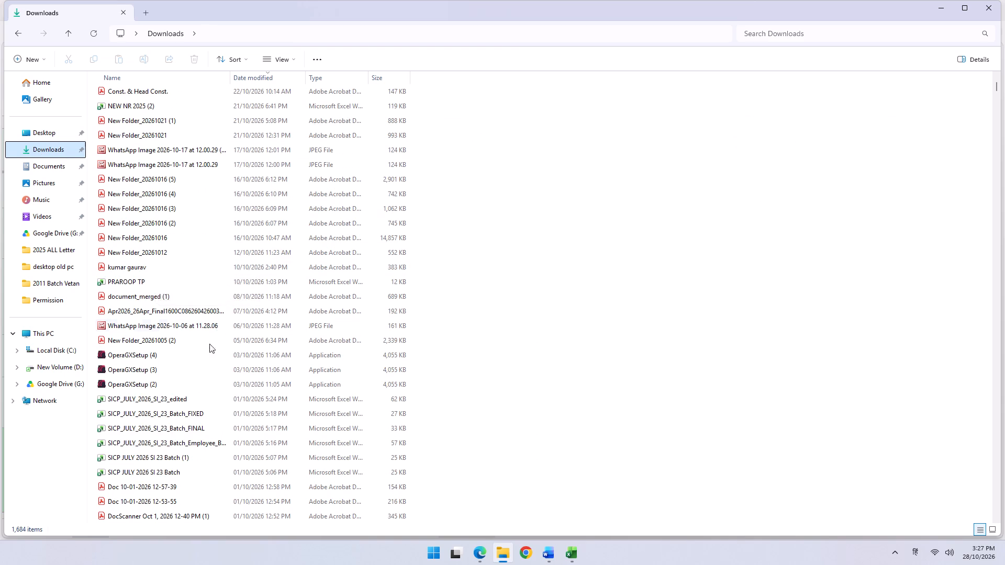
{"action": "scroll", "coordinate": [205, 356], "scroll_direction": "down", "scroll_amount": 9}
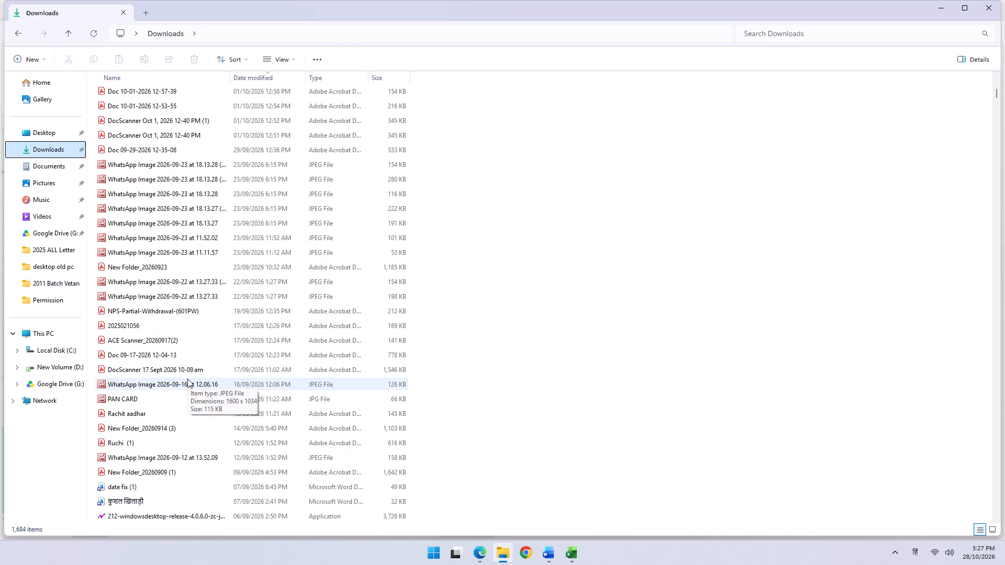
{"action": "scroll", "coordinate": [187, 379], "scroll_direction": "down", "scroll_amount": 6}
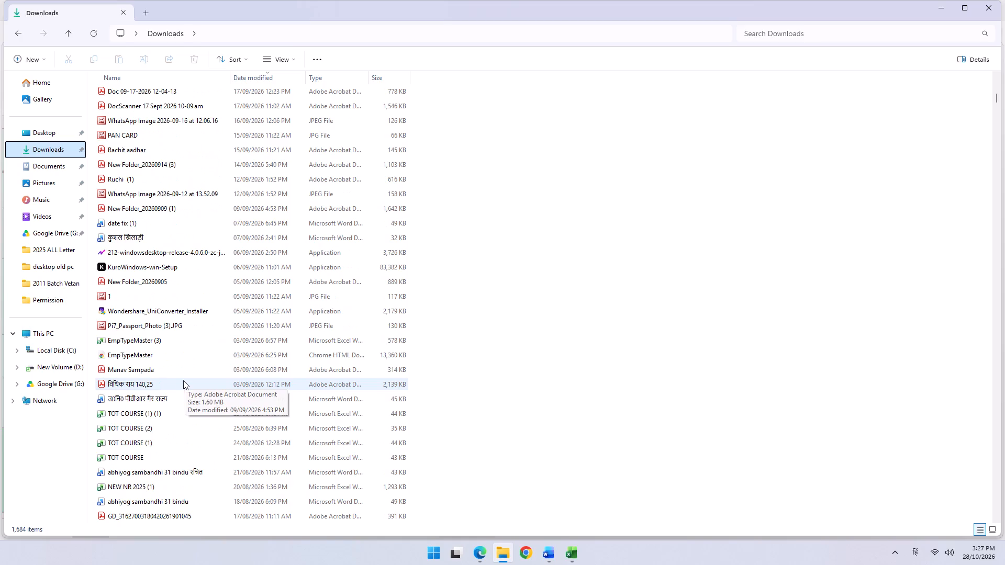
{"action": "scroll", "coordinate": [177, 380], "scroll_direction": "down", "scroll_amount": 1}
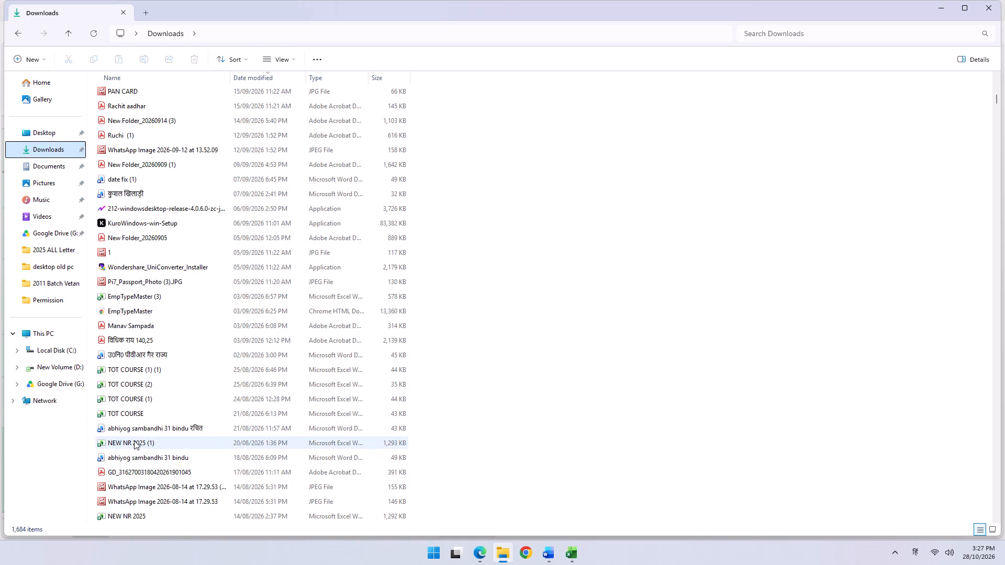
{"action": "double_click", "coordinate": [134, 440]}
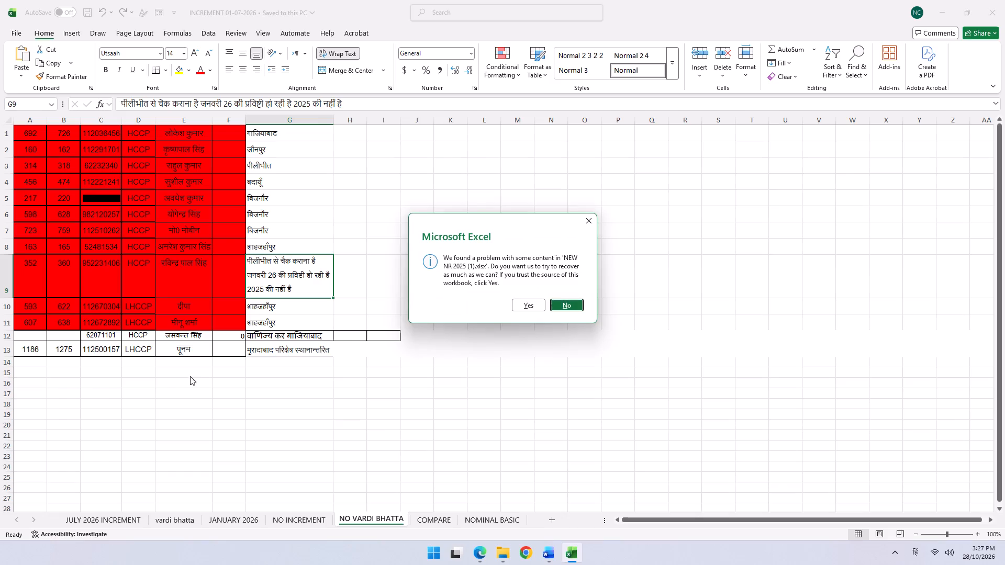
{"action": "left_click", "coordinate": [531, 304]}
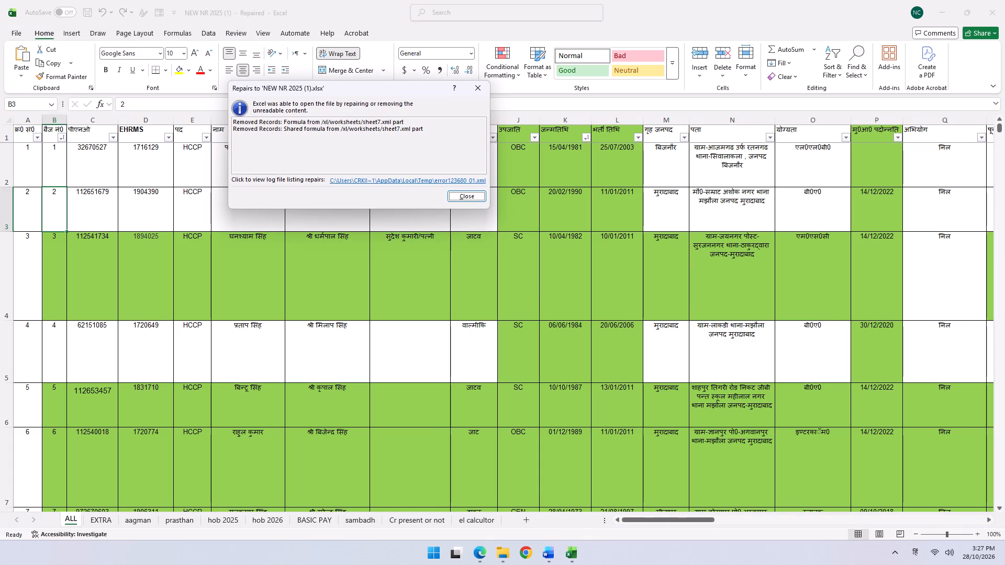
{"action": "left_click", "coordinate": [464, 198]}
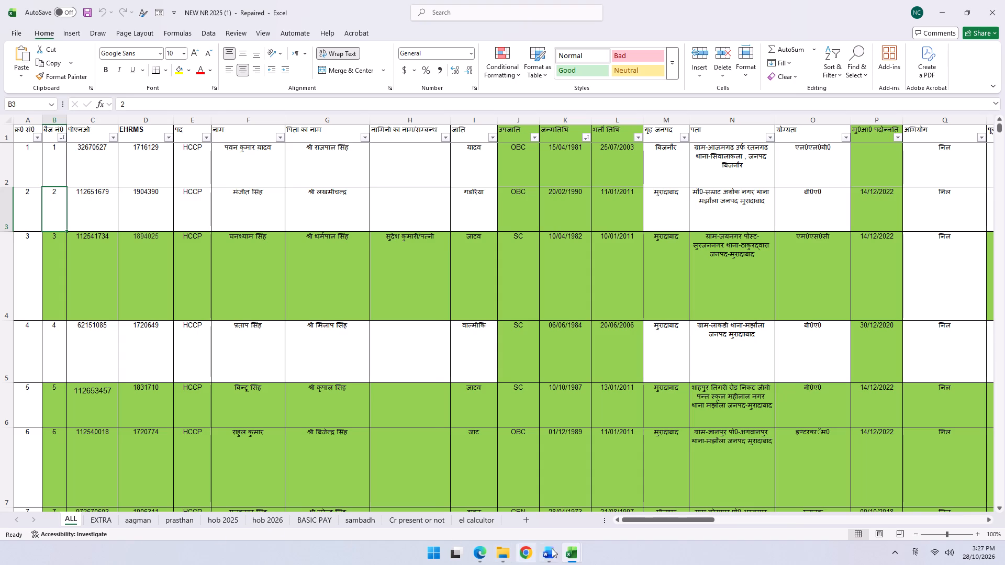
Close the INCREMENT 01-07-2026 workbook and return to the repaired NEW NR 2025 (1) workbook.
{"action": "left_click", "coordinate": [568, 549]}
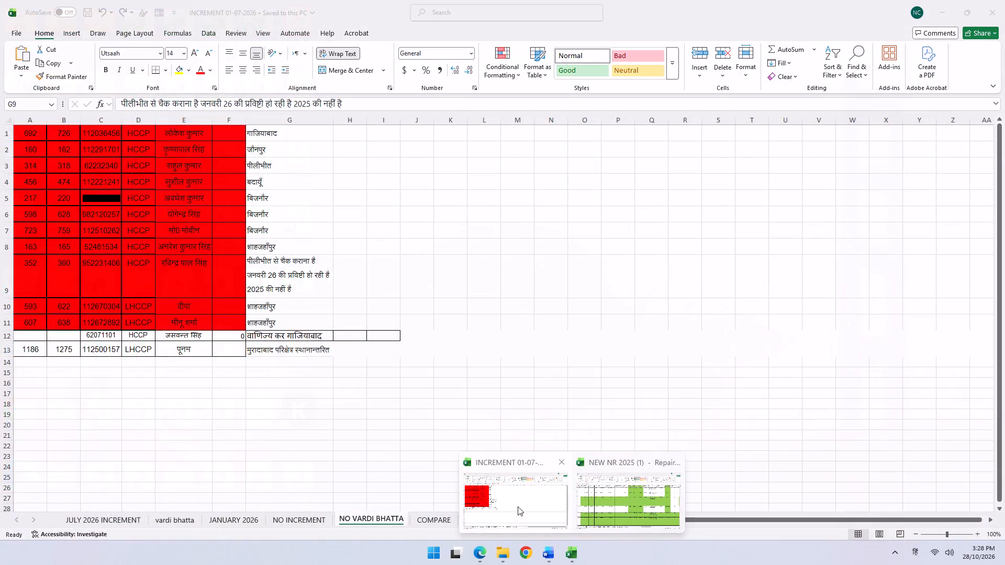
{"action": "left_click", "coordinate": [536, 504]}
{"action": "left_click", "coordinate": [1004, 0]}
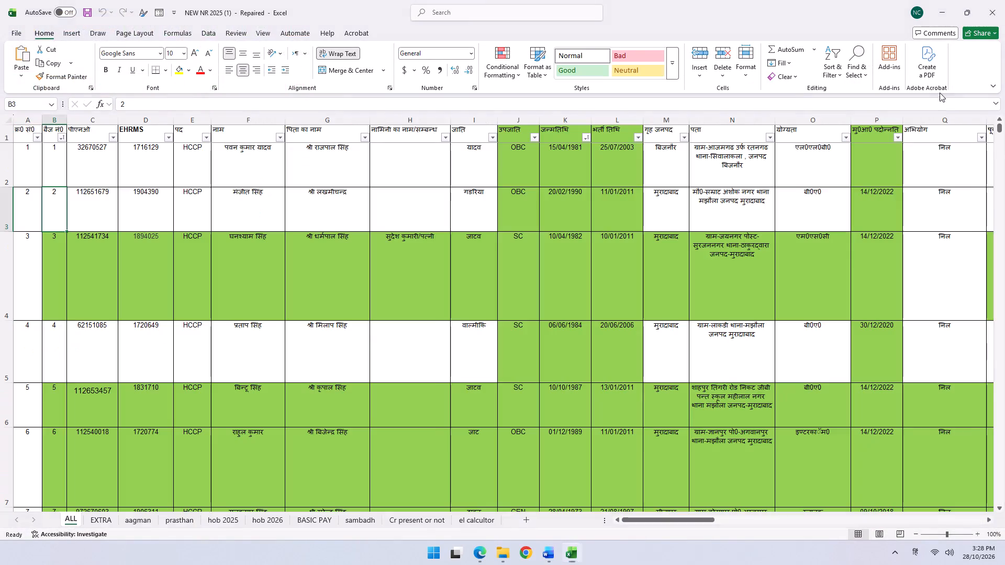
{"action": "left_click", "coordinate": [574, 557]}
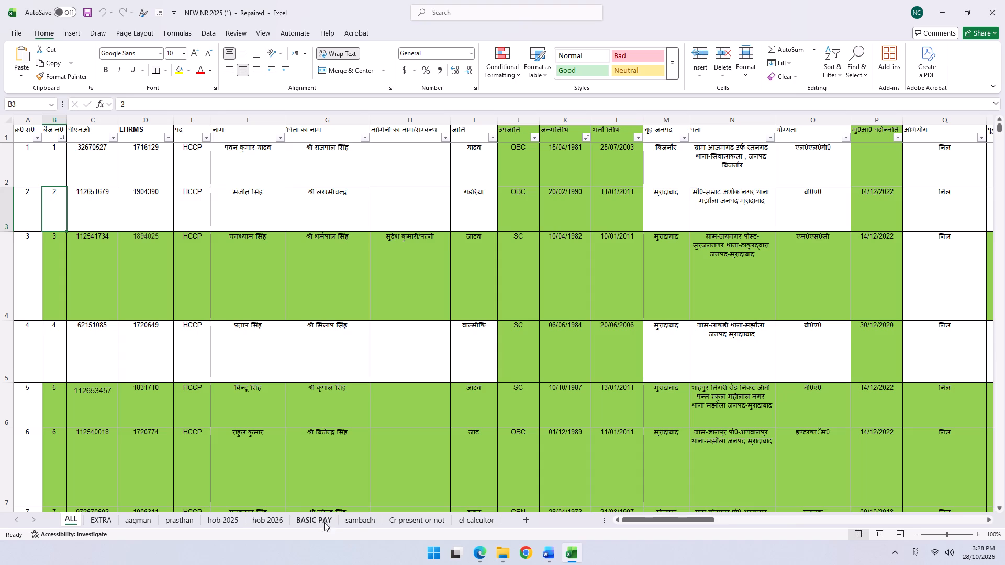
Examine the aagman sheet's transfer order entries from the first rows down to the received character-roll section starting at row 96.
{"action": "left_click", "coordinate": [139, 522]}
{"action": "scroll", "coordinate": [490, 414], "scroll_direction": "up", "scroll_amount": 5}
{"action": "scroll", "coordinate": [490, 414], "scroll_direction": "down", "scroll_amount": 5}
{"action": "left_click", "coordinate": [636, 410]}
{"action": "key", "text": "ctrl+shift+Down"}
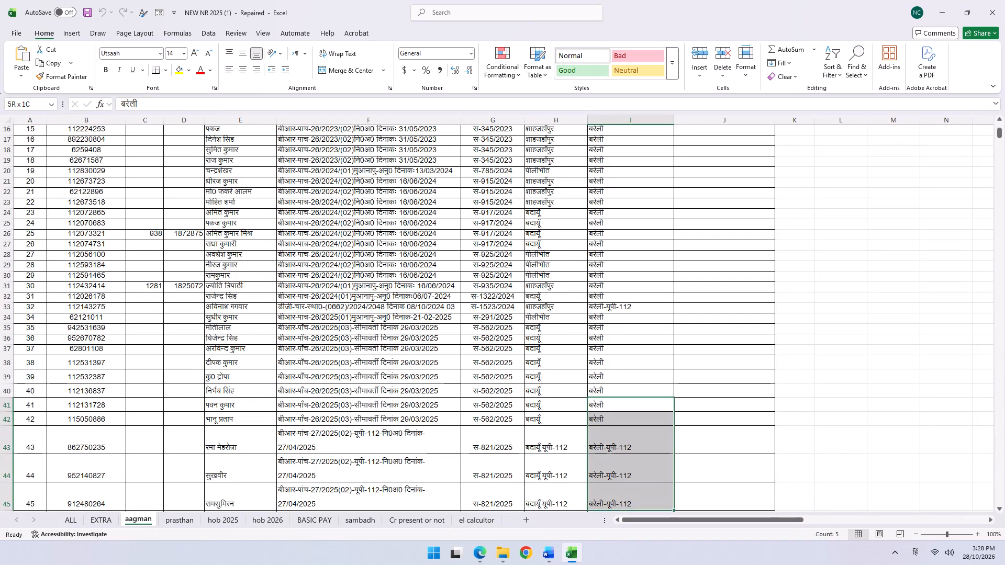
{"action": "scroll", "coordinate": [634, 412], "scroll_direction": "down", "scroll_amount": 2}
{"action": "scroll", "coordinate": [514, 440], "scroll_direction": "down", "scroll_amount": 1}
{"action": "left_click", "coordinate": [450, 447]}
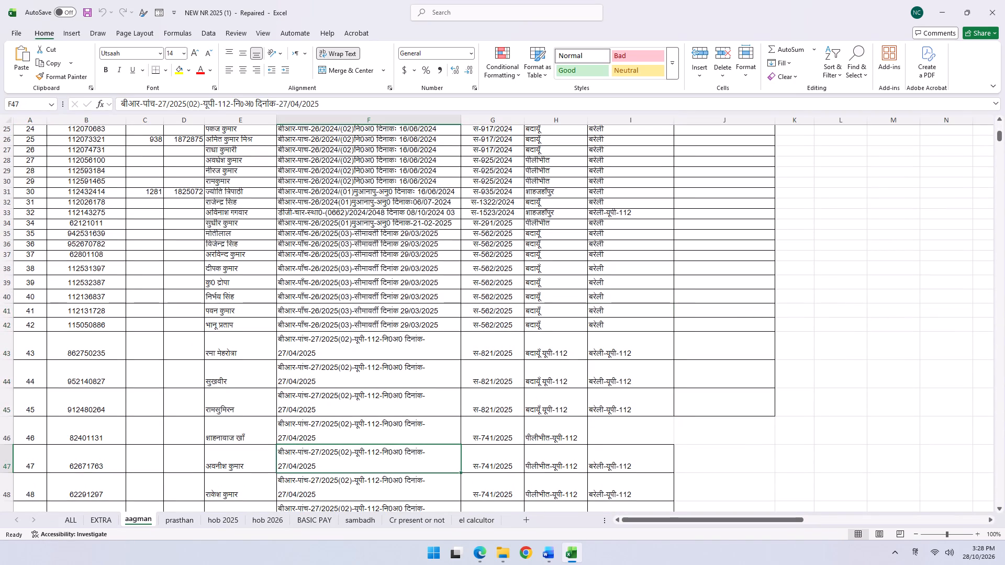
{"action": "scroll", "coordinate": [328, 455], "scroll_direction": "down", "scroll_amount": 2}
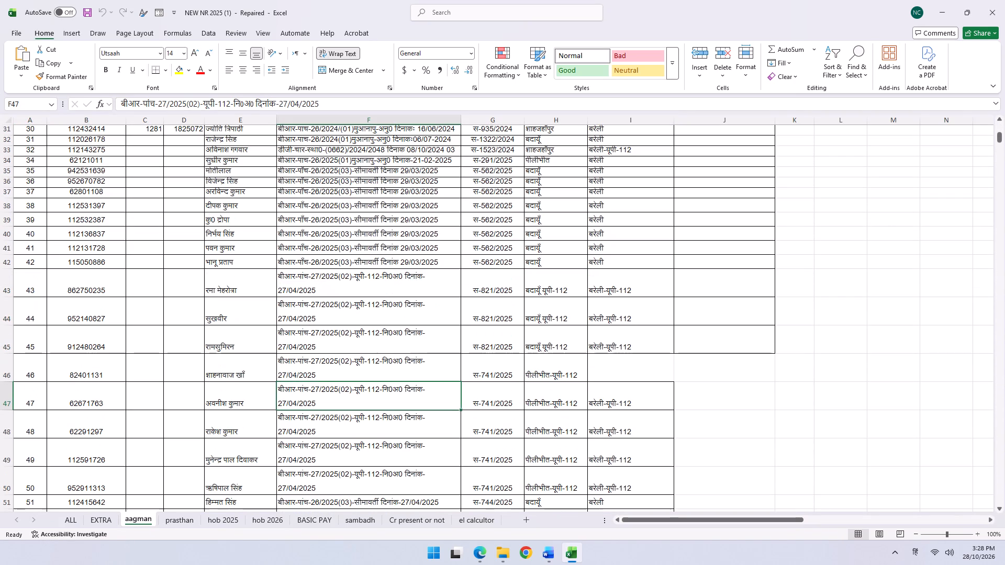
{"action": "scroll", "coordinate": [500, 420], "scroll_direction": "down", "scroll_amount": 7}
{"action": "scroll", "coordinate": [484, 444], "scroll_direction": "up", "scroll_amount": 1}
{"action": "scroll", "coordinate": [481, 446], "scroll_direction": "down", "scroll_amount": 4}
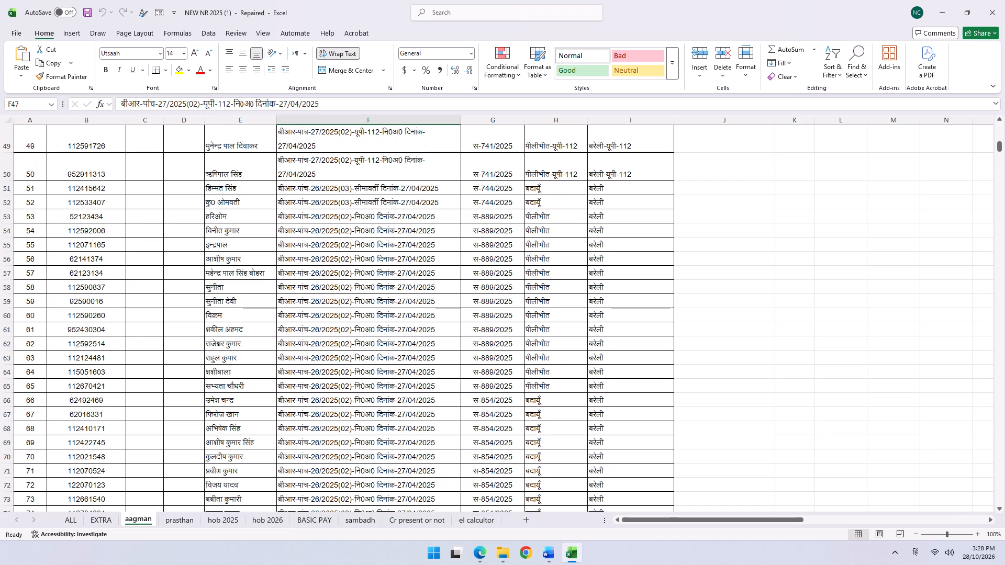
{"action": "scroll", "coordinate": [483, 435], "scroll_direction": "up", "scroll_amount": 16}
{"action": "scroll", "coordinate": [467, 428], "scroll_direction": "down", "scroll_amount": 1}
{"action": "scroll", "coordinate": [467, 428], "scroll_direction": "up", "scroll_amount": 6}
{"action": "scroll", "coordinate": [467, 428], "scroll_direction": "down", "scroll_amount": 1}
{"action": "scroll", "coordinate": [467, 428], "scroll_direction": "up", "scroll_amount": 12}
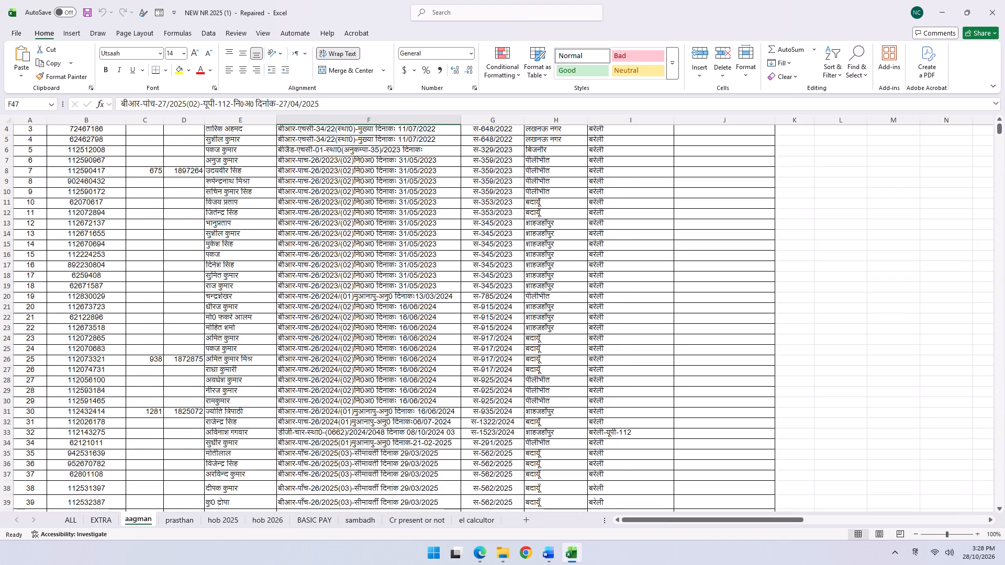
{"action": "scroll", "coordinate": [467, 428], "scroll_direction": "up", "scroll_amount": 1}
{"action": "left_click", "coordinate": [441, 306]}
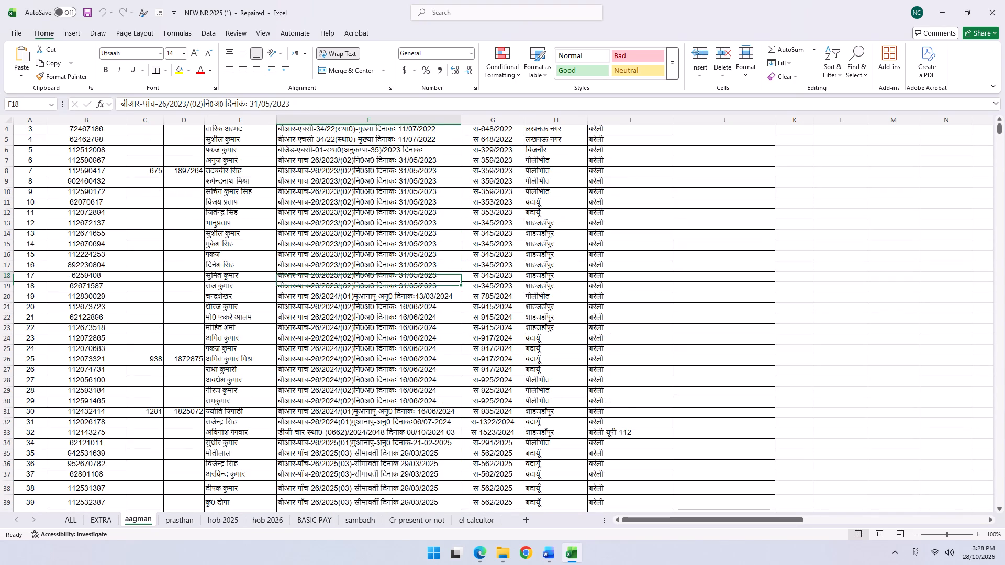
{"action": "key", "text": "ctrl+shift+Down"}
{"action": "scroll", "coordinate": [409, 324], "scroll_direction": "down", "scroll_amount": 3}
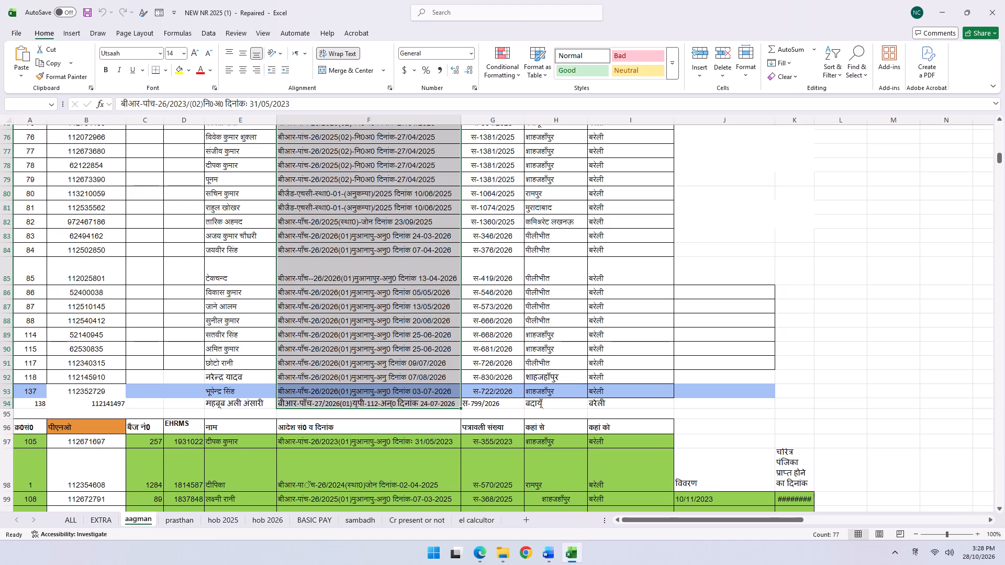
{"action": "scroll", "coordinate": [211, 430], "scroll_direction": "down", "scroll_amount": 2}
{"action": "scroll", "coordinate": [493, 420], "scroll_direction": "down", "scroll_amount": 1}
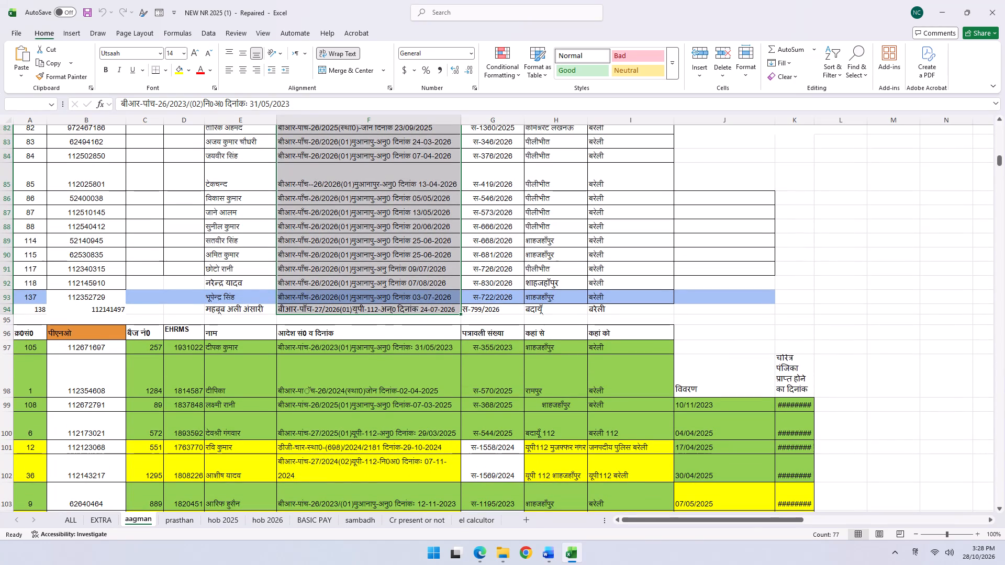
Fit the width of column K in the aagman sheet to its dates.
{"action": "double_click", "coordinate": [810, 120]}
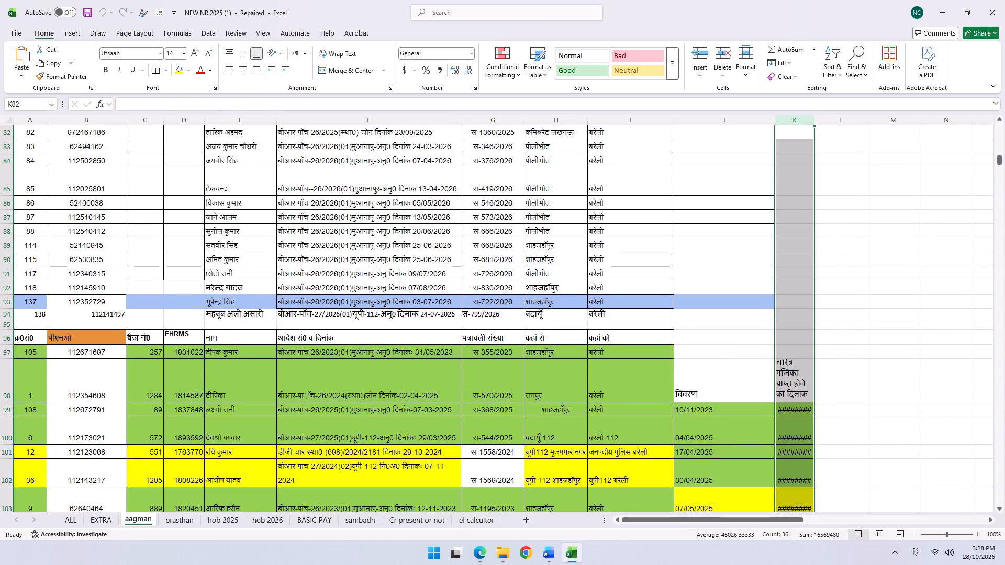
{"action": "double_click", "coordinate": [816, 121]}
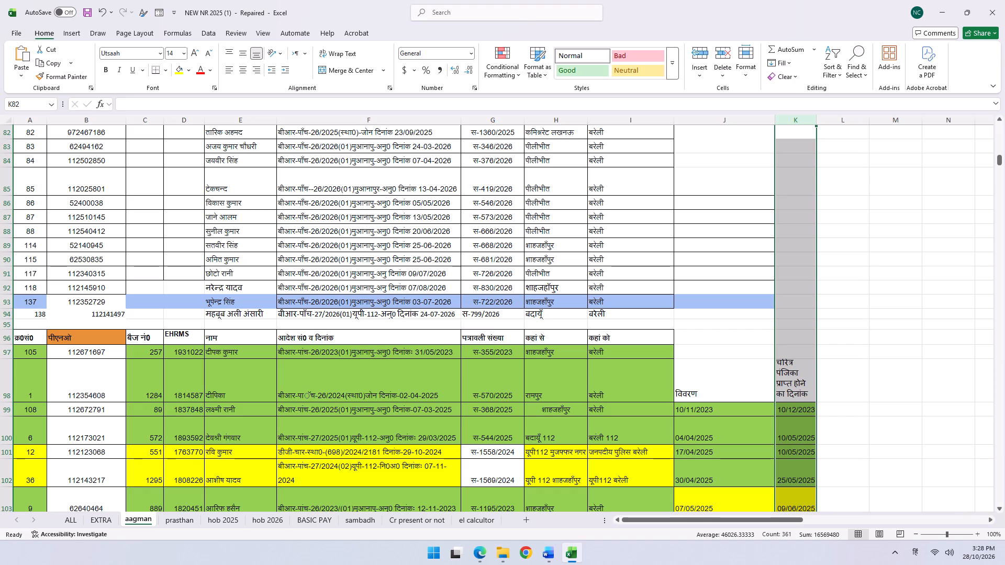
Close the repaired NEW NR 2025 (1) workbook without saving changes.
{"action": "scroll", "coordinate": [241, 310], "scroll_direction": "up", "scroll_amount": 1}
{"action": "left_click", "coordinate": [1004, 1]}
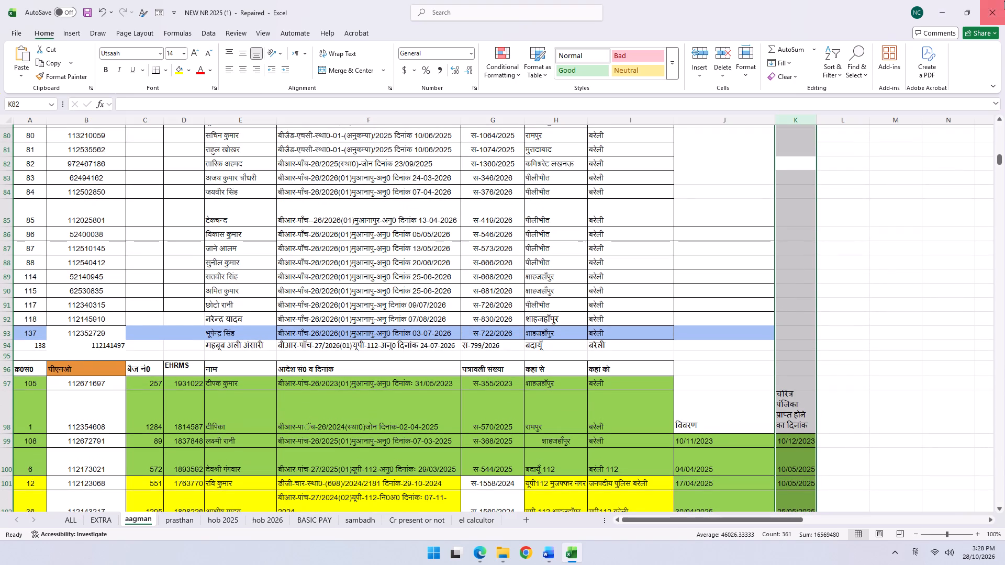
{"action": "left_click", "coordinate": [519, 288]}
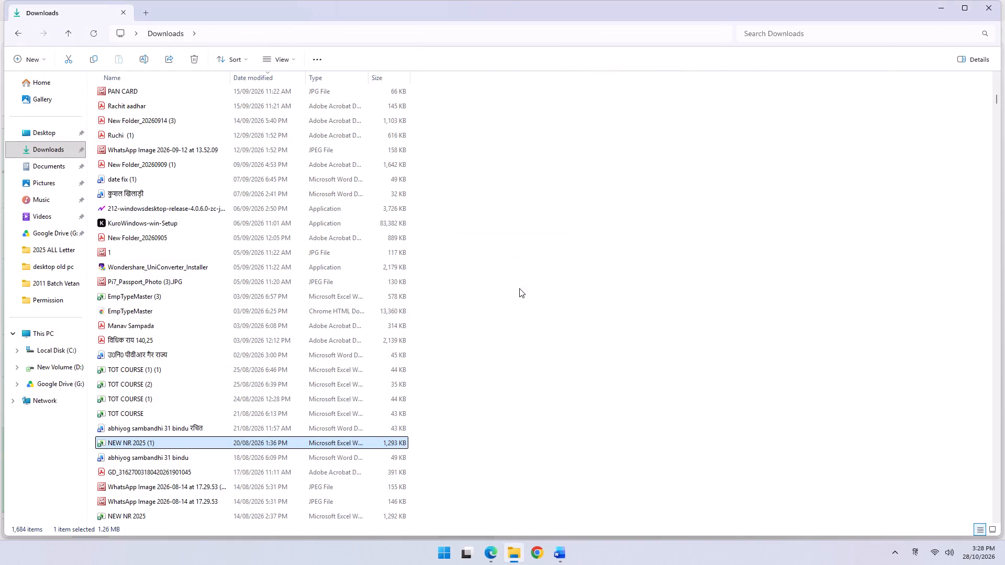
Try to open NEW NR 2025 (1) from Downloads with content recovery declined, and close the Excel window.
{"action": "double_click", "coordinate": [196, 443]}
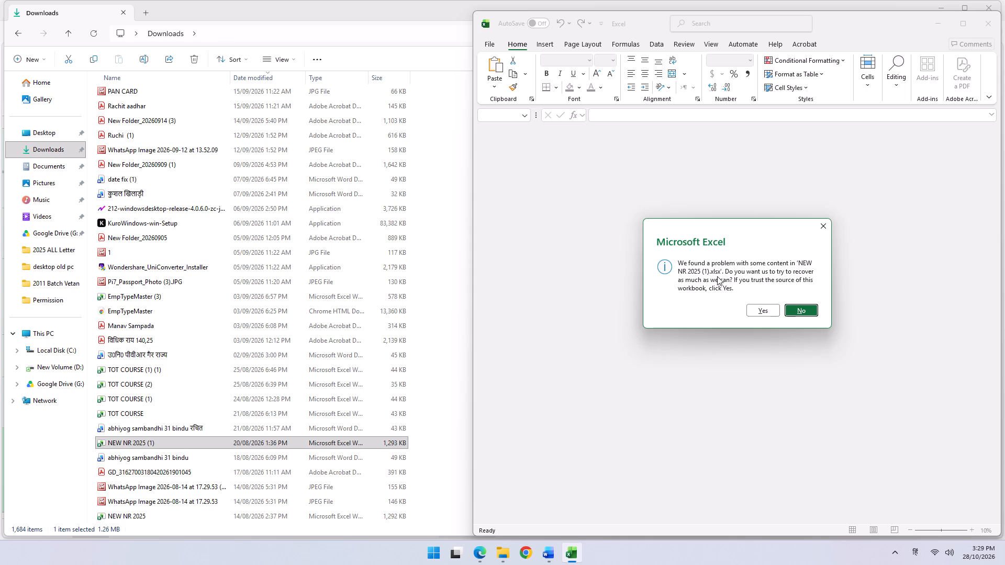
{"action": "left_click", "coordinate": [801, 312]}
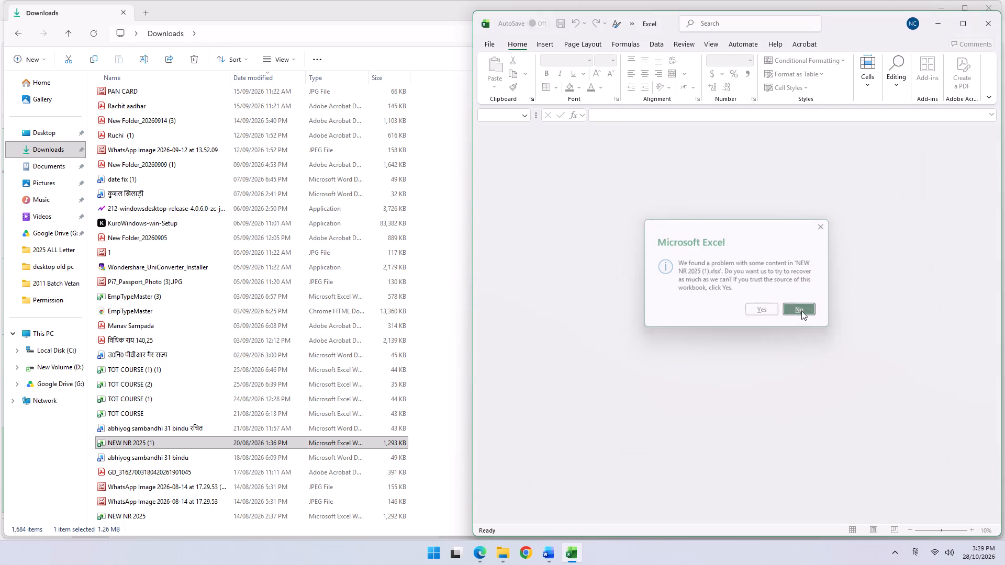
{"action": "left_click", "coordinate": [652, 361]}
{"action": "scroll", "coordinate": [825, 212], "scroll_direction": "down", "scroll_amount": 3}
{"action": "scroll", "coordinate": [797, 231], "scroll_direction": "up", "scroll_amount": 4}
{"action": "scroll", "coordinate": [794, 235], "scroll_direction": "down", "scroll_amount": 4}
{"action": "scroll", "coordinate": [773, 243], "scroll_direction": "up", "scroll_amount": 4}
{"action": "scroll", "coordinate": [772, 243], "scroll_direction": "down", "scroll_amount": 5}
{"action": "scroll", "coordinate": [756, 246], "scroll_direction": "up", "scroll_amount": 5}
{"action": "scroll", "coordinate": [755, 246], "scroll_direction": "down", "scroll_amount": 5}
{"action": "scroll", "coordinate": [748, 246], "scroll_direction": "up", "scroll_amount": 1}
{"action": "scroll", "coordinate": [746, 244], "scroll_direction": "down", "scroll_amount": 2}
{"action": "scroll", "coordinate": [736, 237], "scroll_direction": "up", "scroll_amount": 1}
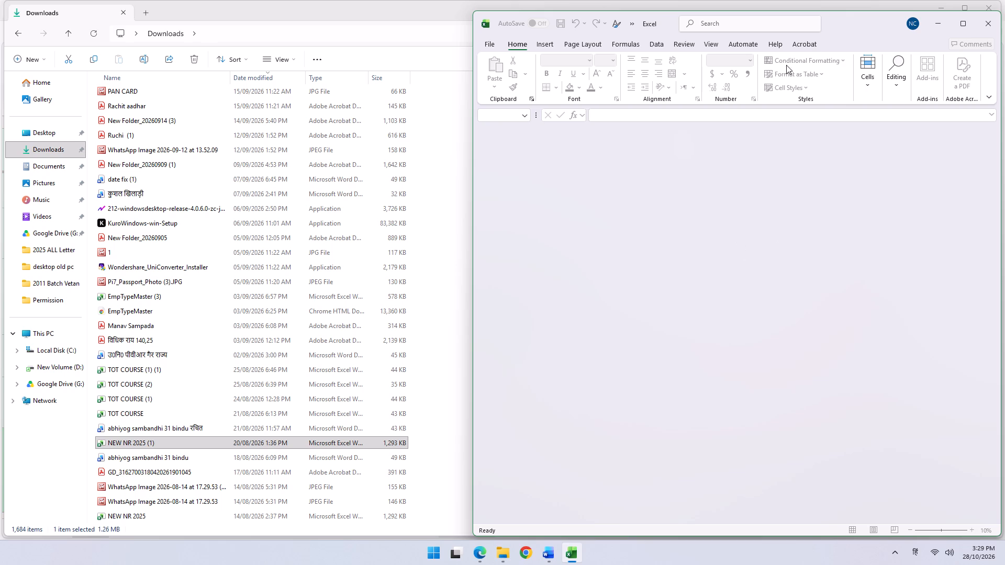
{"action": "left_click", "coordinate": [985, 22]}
Open NEW NR 2025 (1) from Downloads with content recovery accepted, and dismiss the repair report without viewing its log.
{"action": "double_click", "coordinate": [166, 445]}
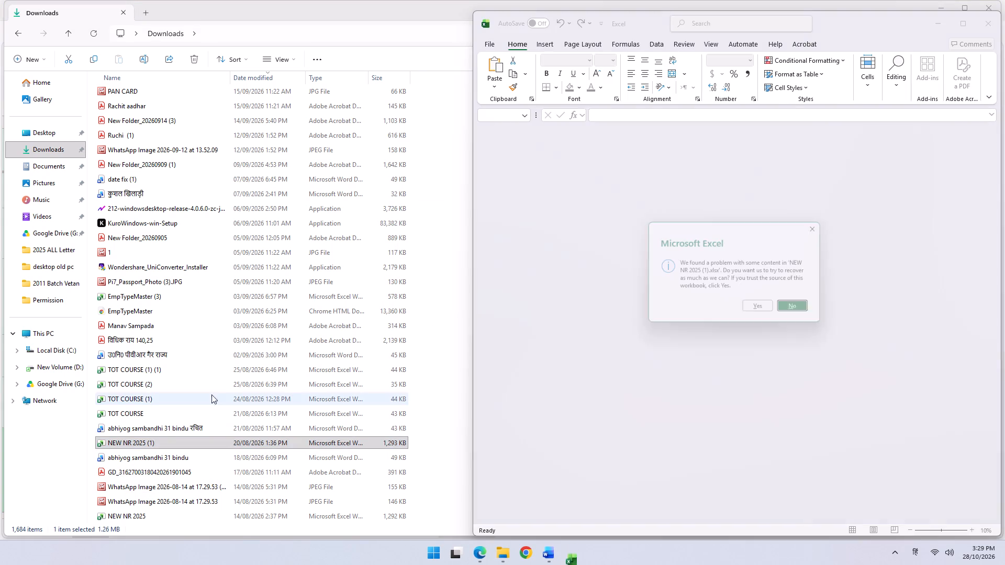
{"action": "left_click", "coordinate": [765, 314]}
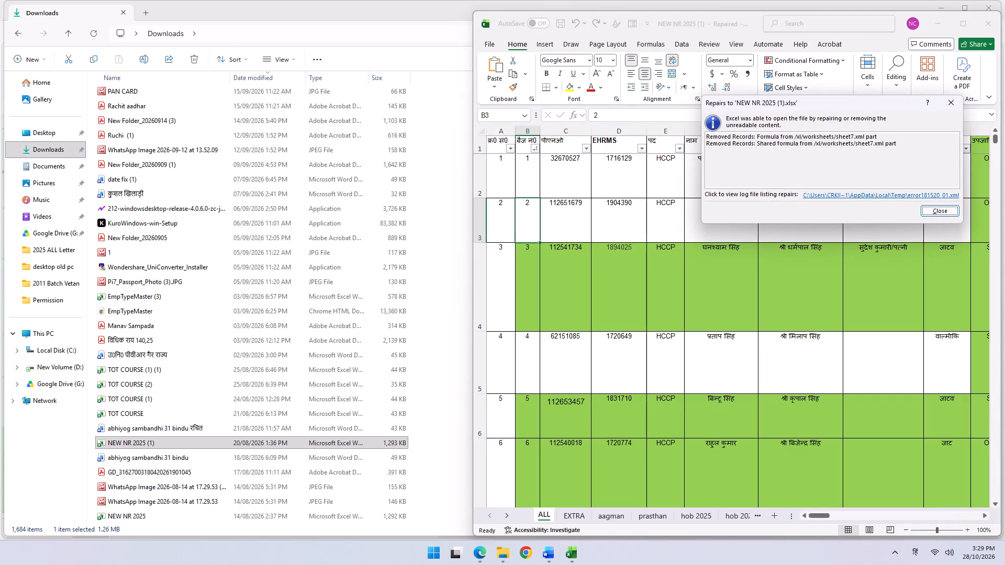
{"action": "left_click", "coordinate": [835, 196]}
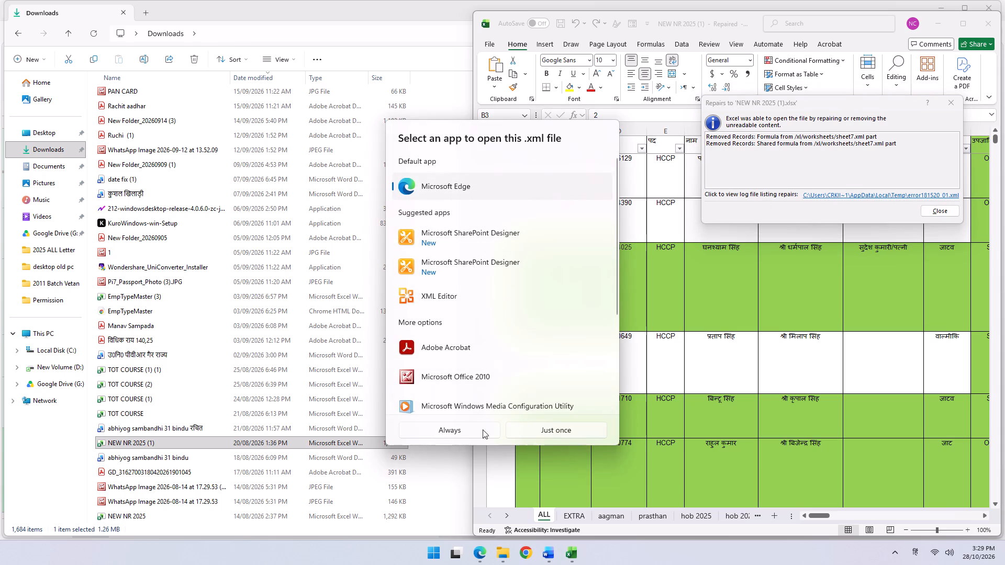
{"action": "key", "text": "Escape"}
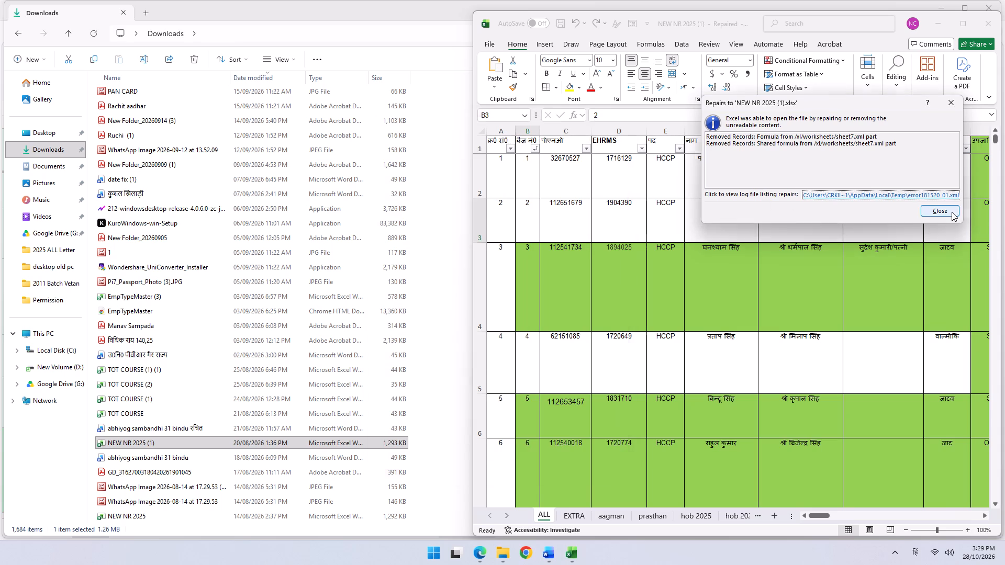
{"action": "left_click", "coordinate": [951, 211]}
Show the aagman sheet of the repaired workbook in a maximized window.
{"action": "left_click", "coordinate": [603, 515]}
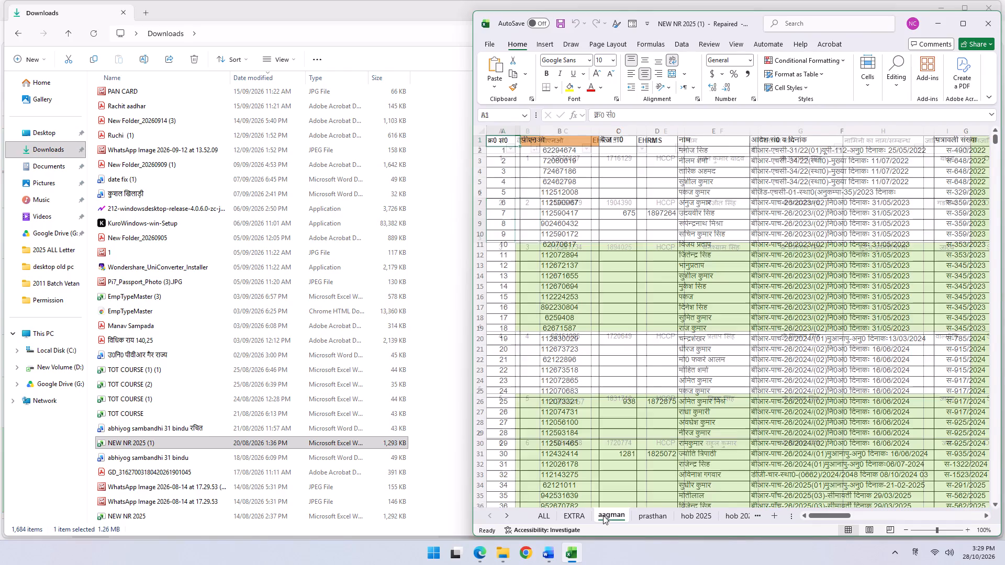
{"action": "left_click", "coordinate": [954, 28]}
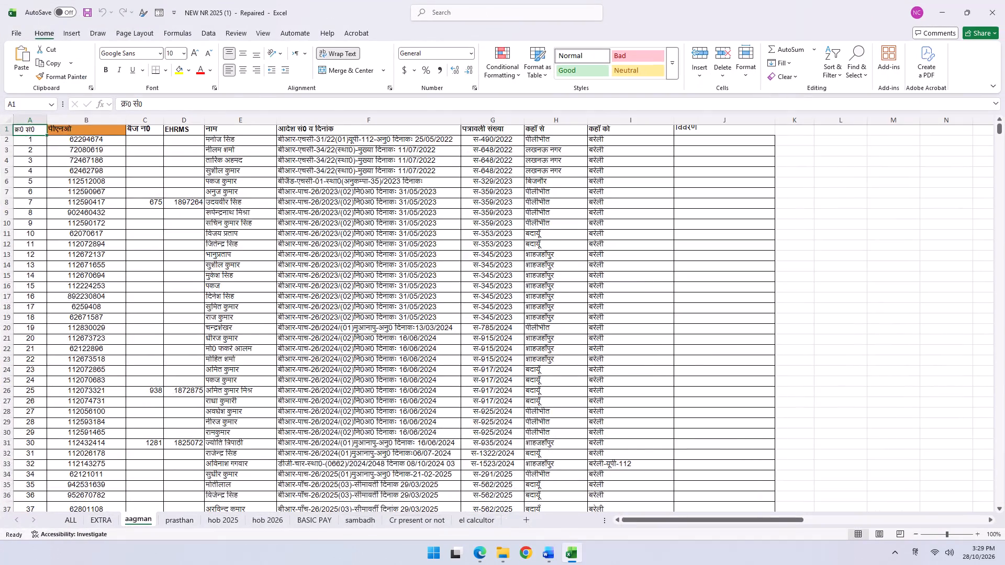
Delete the blank cells I46:J46 on the aagman sheet, shifting the cells below up.
{"action": "scroll", "coordinate": [610, 376], "scroll_direction": "down", "scroll_amount": 6}
{"action": "scroll", "coordinate": [569, 433], "scroll_direction": "down", "scroll_amount": 4}
{"action": "scroll", "coordinate": [568, 433], "scroll_direction": "up", "scroll_amount": 1}
{"action": "scroll", "coordinate": [568, 433], "scroll_direction": "down", "scroll_amount": 3}
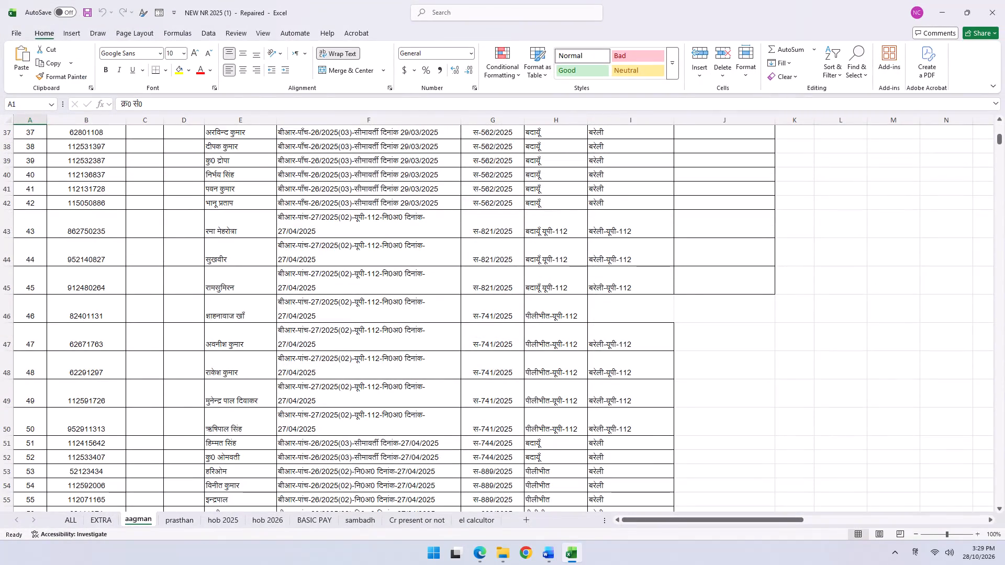
{"action": "left_click_drag", "start_coordinate": [602, 304], "coordinate": [739, 308]}
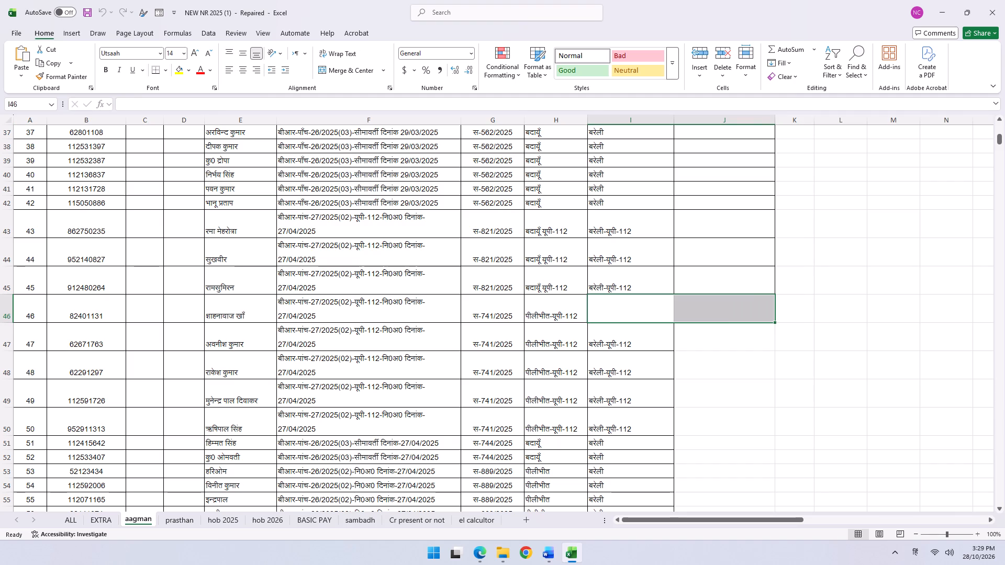
{"action": "key", "text": "ctrl+minus"}
{"action": "key", "text": "Down"}
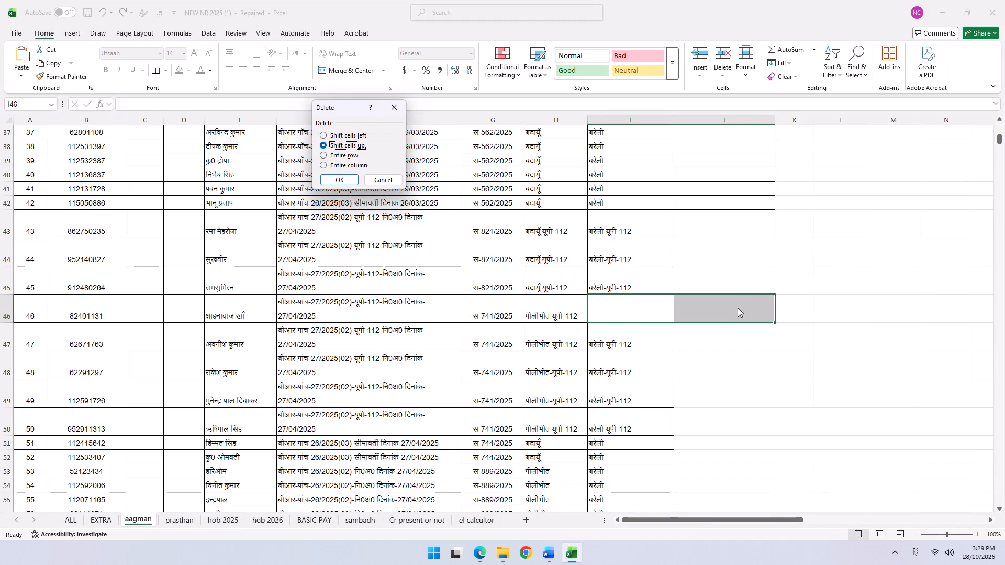
{"action": "key", "text": "Return"}
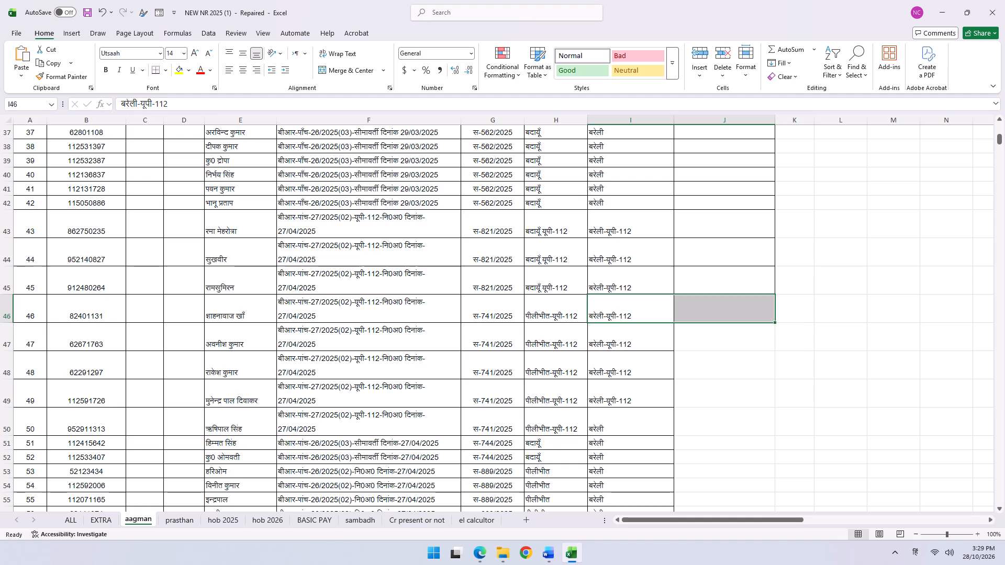
Examine the remaining aagman entries from row 49 down to the second, green-shaded table below the main list.
{"action": "scroll", "coordinate": [588, 402], "scroll_direction": "down", "scroll_amount": 8}
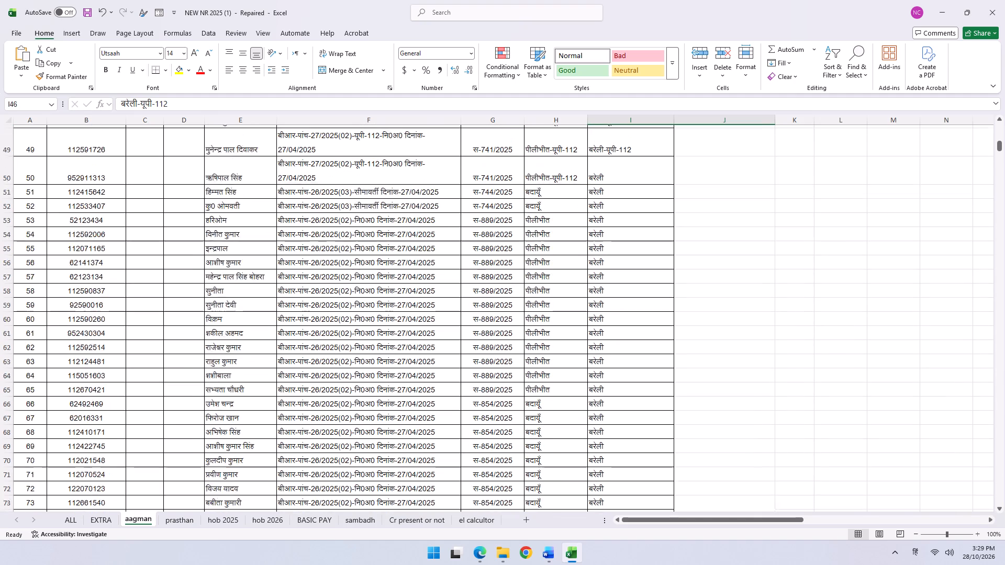
{"action": "scroll", "coordinate": [576, 410], "scroll_direction": "down", "scroll_amount": 12}
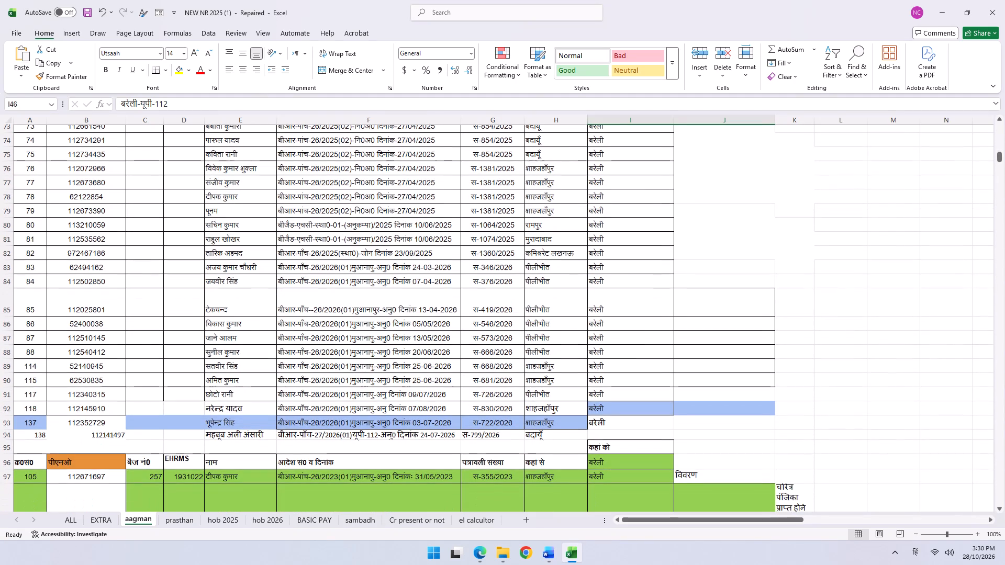
{"action": "scroll", "coordinate": [634, 442], "scroll_direction": "up", "scroll_amount": 1}
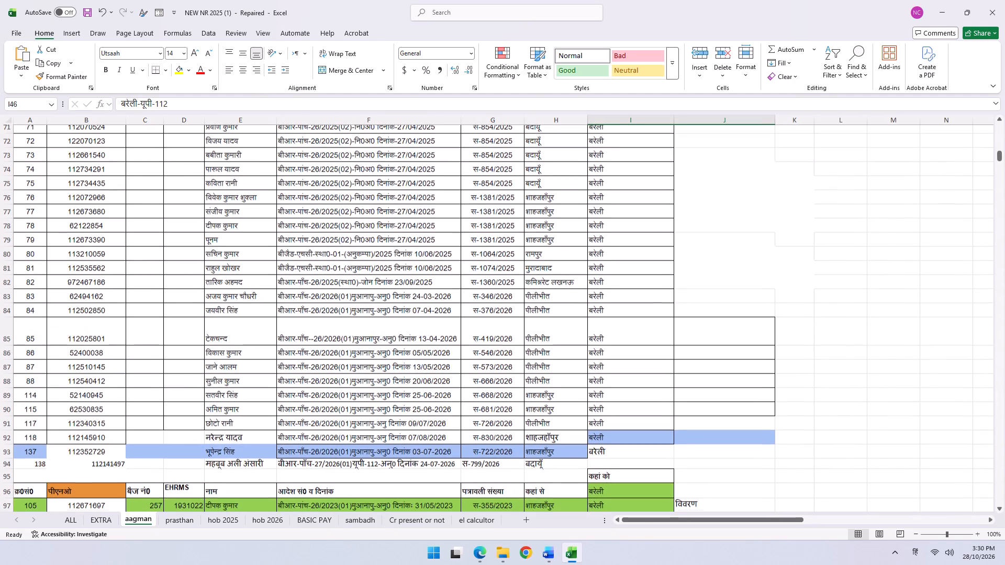
{"action": "scroll", "coordinate": [634, 442], "scroll_direction": "down", "scroll_amount": 2}
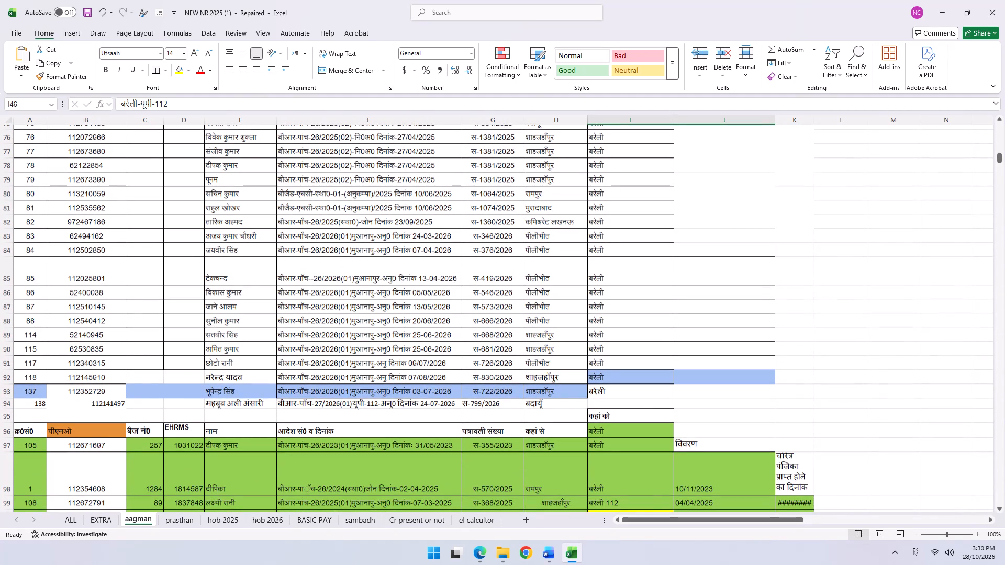
{"action": "scroll", "coordinate": [643, 445], "scroll_direction": "down", "scroll_amount": 2}
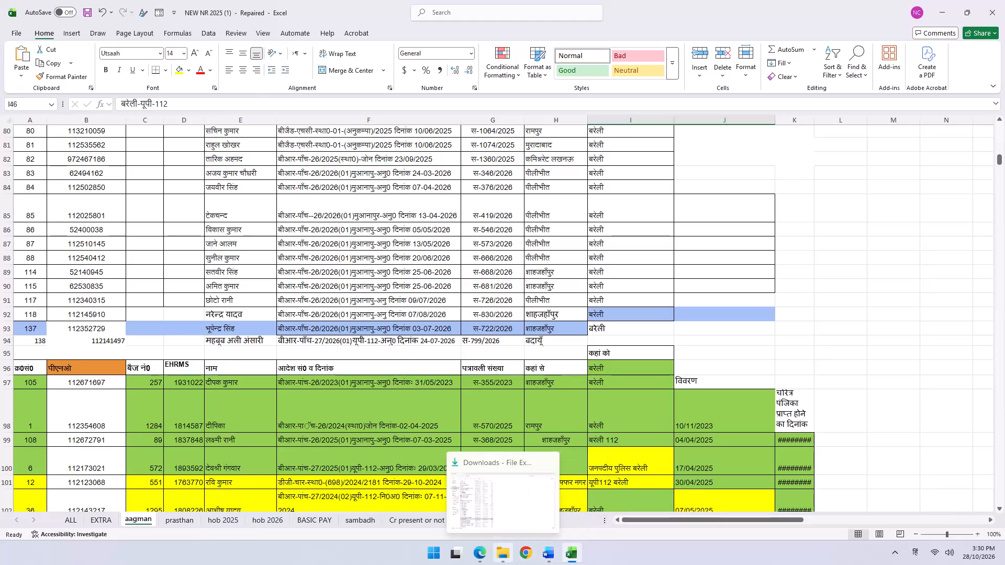
Search the ALL sheet for सुरजीत and examine the second and third matching records across to their current-posting column.
{"action": "left_click", "coordinate": [73, 523]}
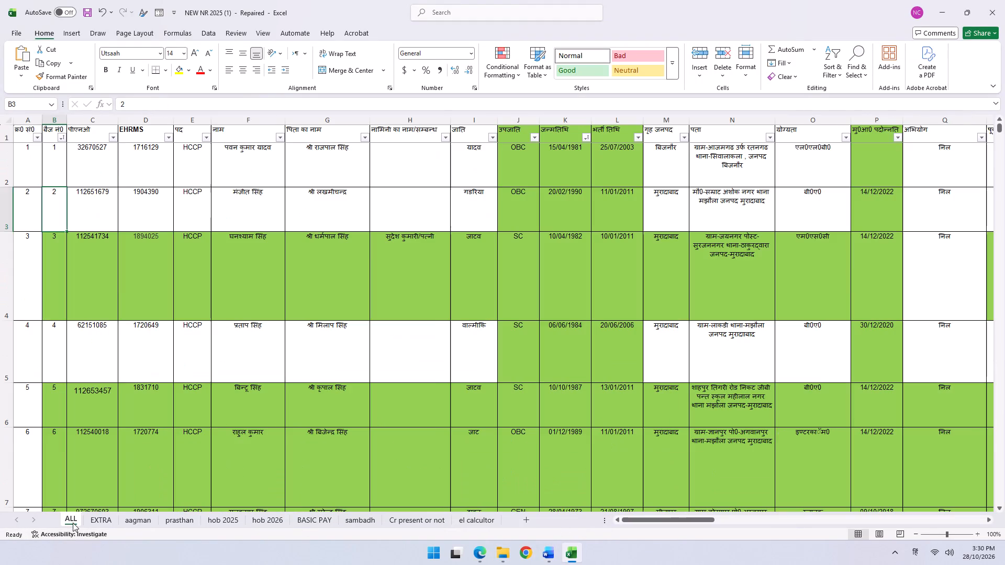
{"action": "left_click", "coordinate": [124, 375]}
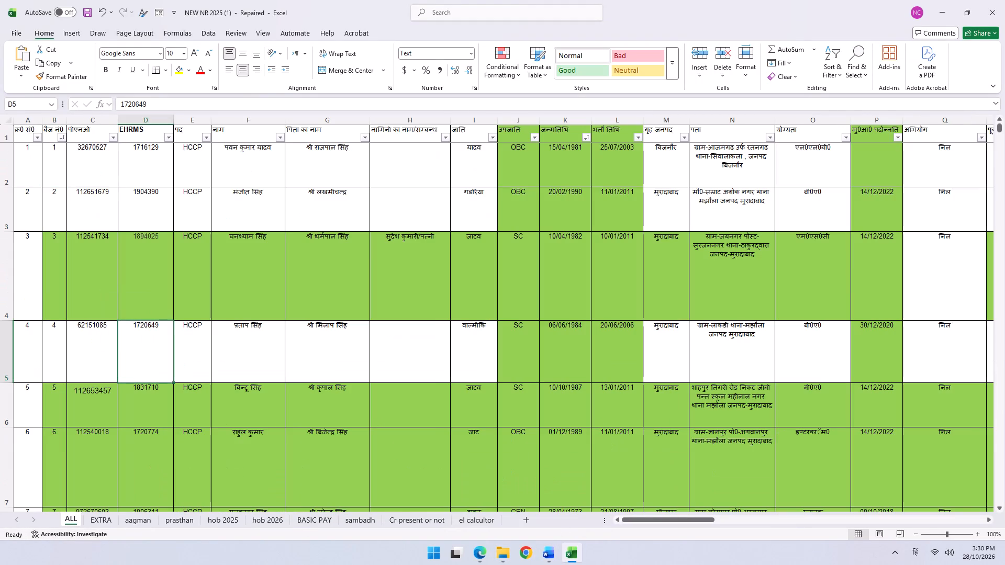
{"action": "key", "text": "ctrl+f"}
{"action": "type", "text": "सुरजीत"}
{"action": "key", "text": "Return"}
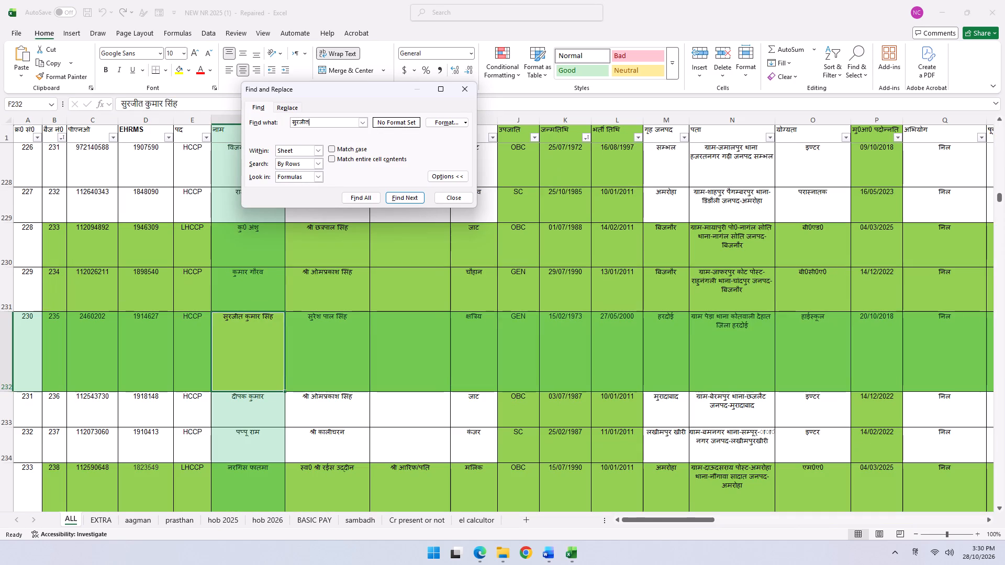
{"action": "key", "text": "Return"}
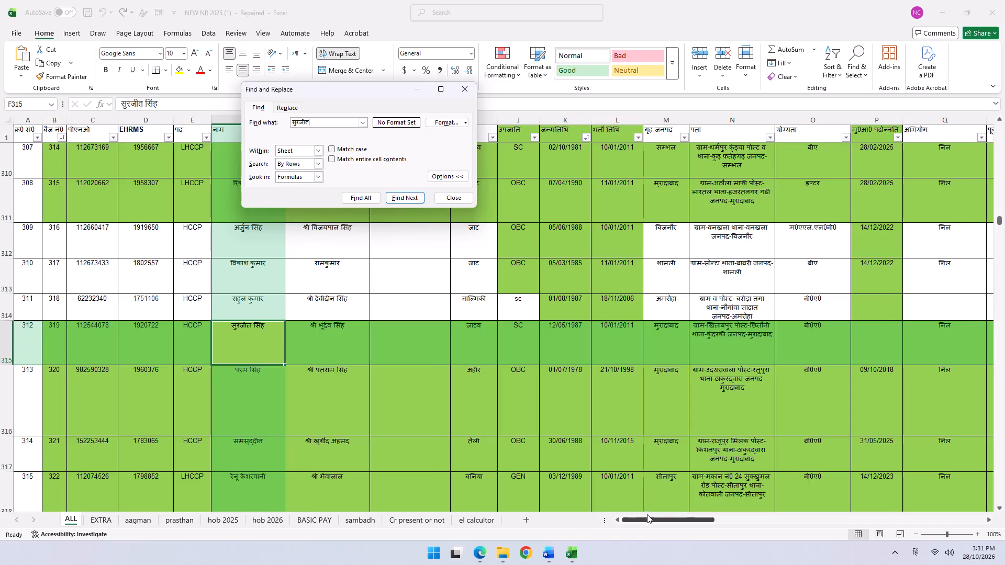
{"action": "left_click_drag", "start_coordinate": [647, 518], "coordinate": [699, 519]}
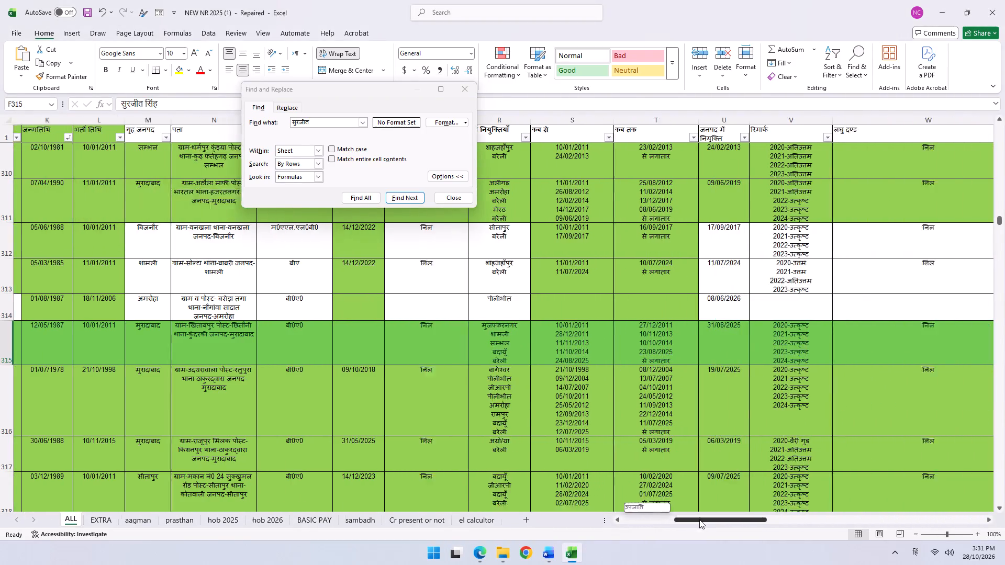
{"action": "left_click_drag", "start_coordinate": [699, 519], "coordinate": [760, 524]}
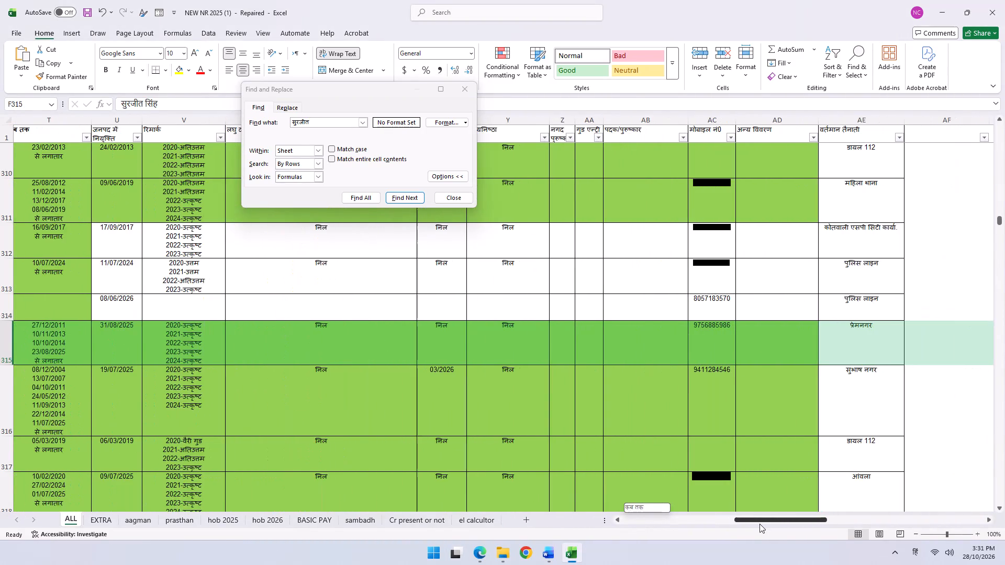
{"action": "left_click_drag", "start_coordinate": [760, 524], "coordinate": [609, 527]}
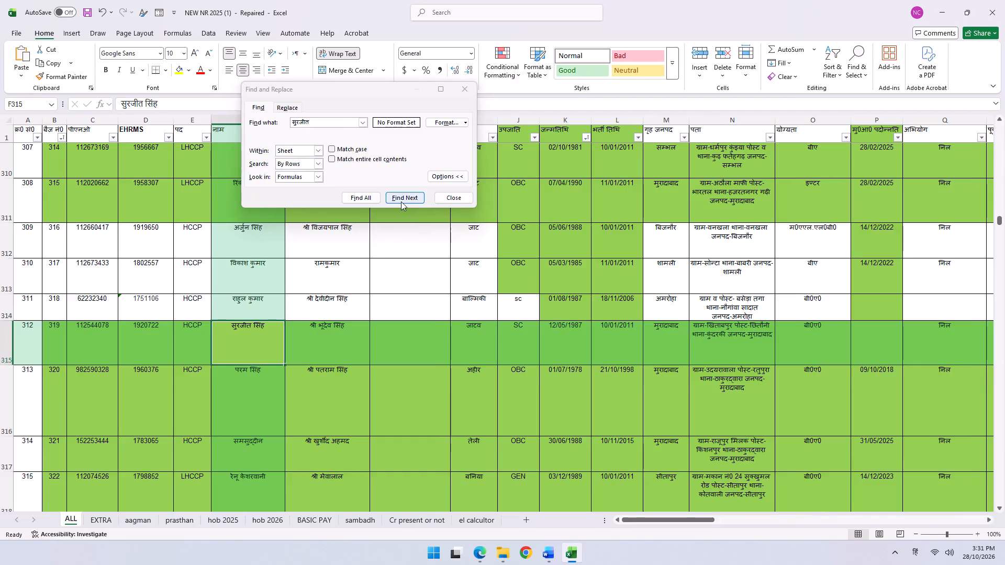
{"action": "left_click", "coordinate": [401, 200]}
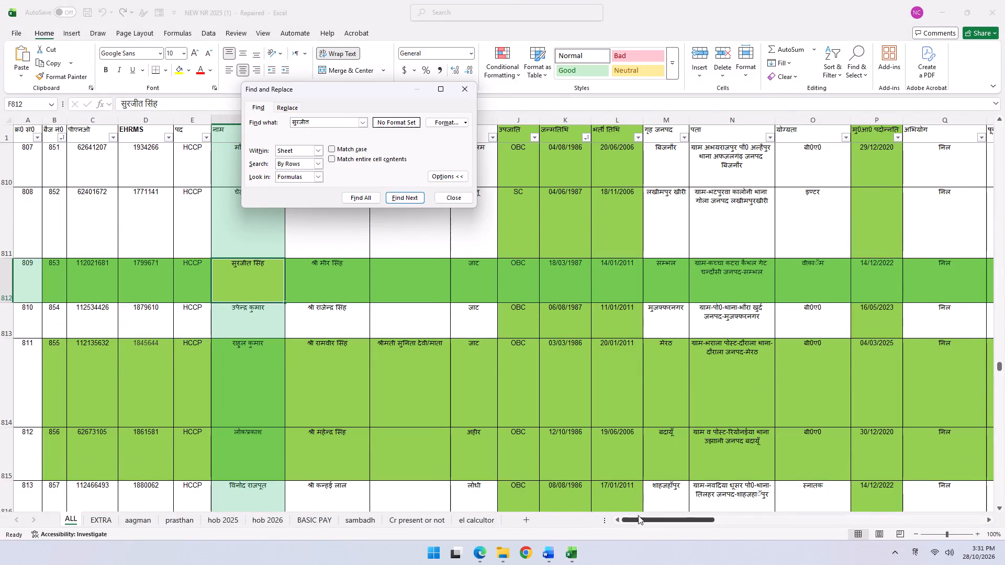
{"action": "left_click_drag", "start_coordinate": [648, 520], "coordinate": [767, 517]}
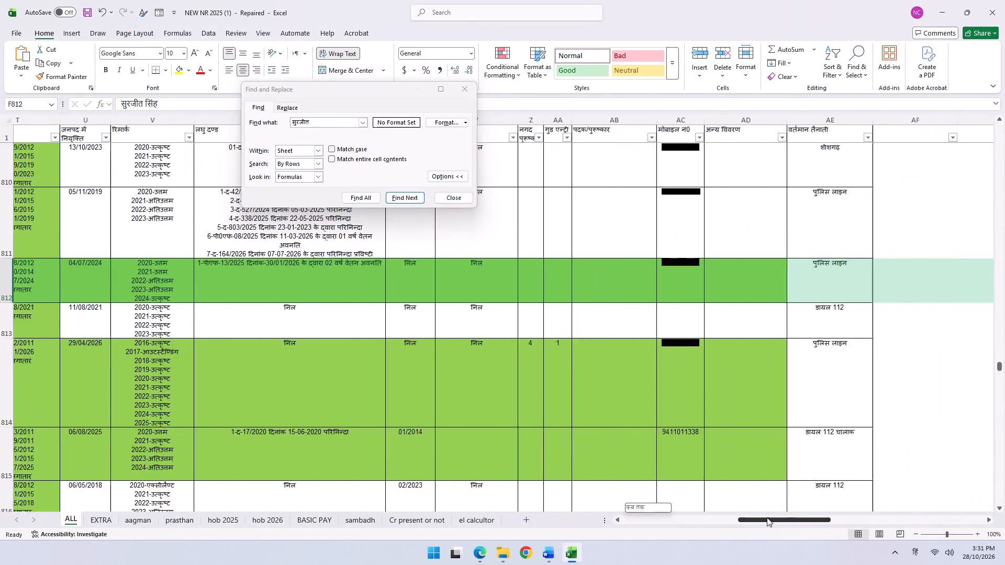
{"action": "left_click_drag", "start_coordinate": [767, 517], "coordinate": [519, 507]}
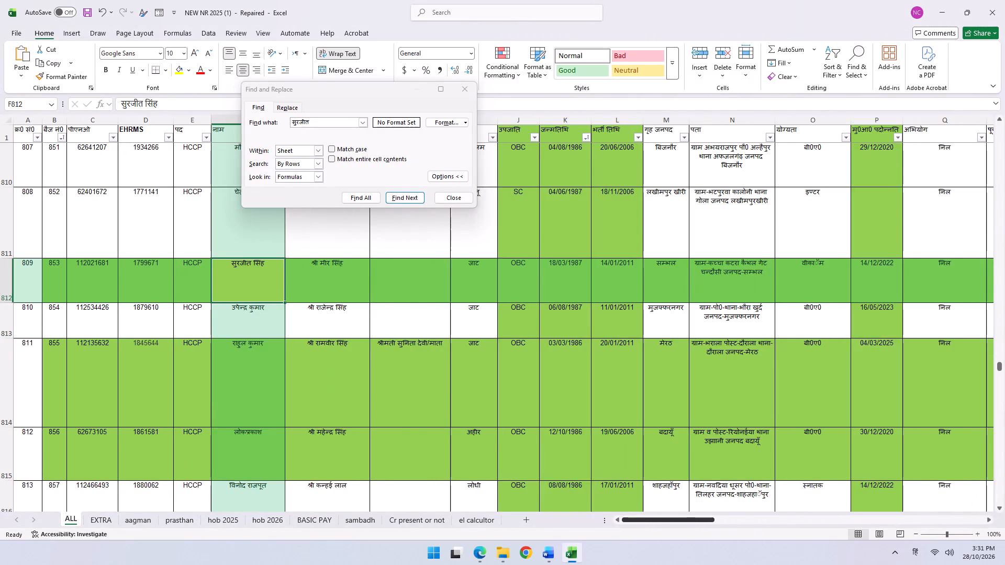
Go through the remaining सुरजीत matches on the ALL sheet until the search returns to the first one.
{"action": "left_click", "coordinate": [414, 233]}
{"action": "left_click", "coordinate": [409, 169]}
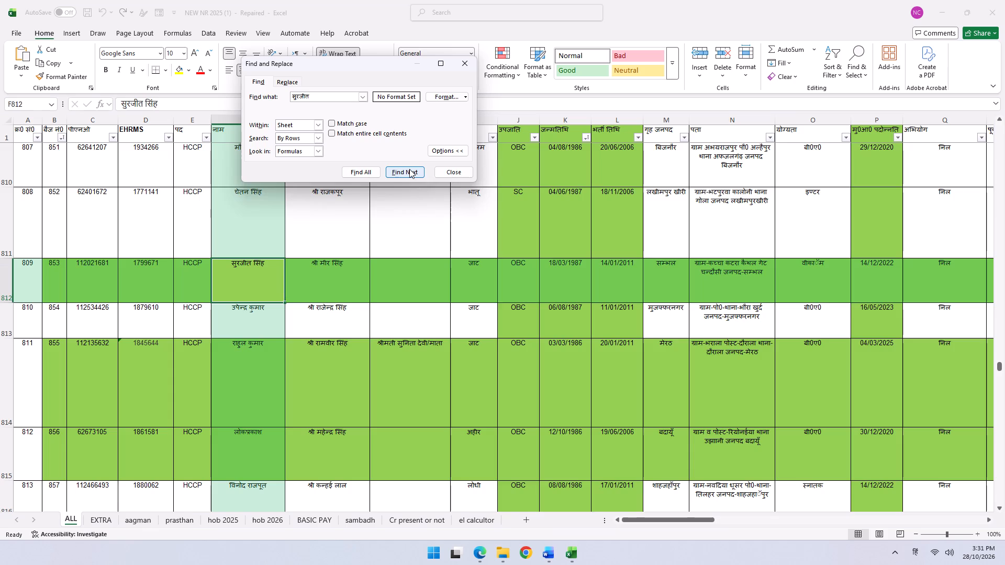
{"action": "left_click", "coordinate": [409, 169]}
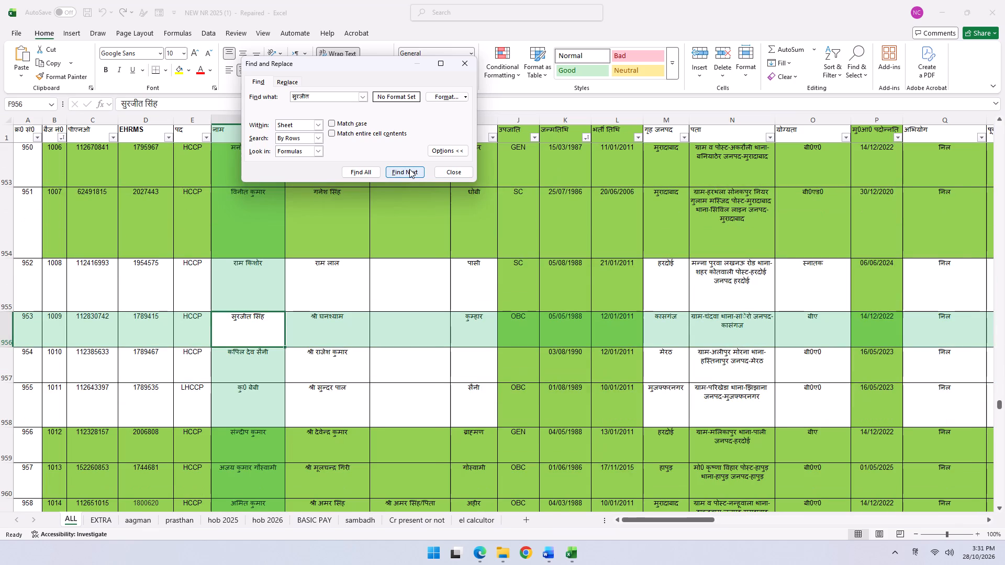
{"action": "left_click", "coordinate": [409, 169]}
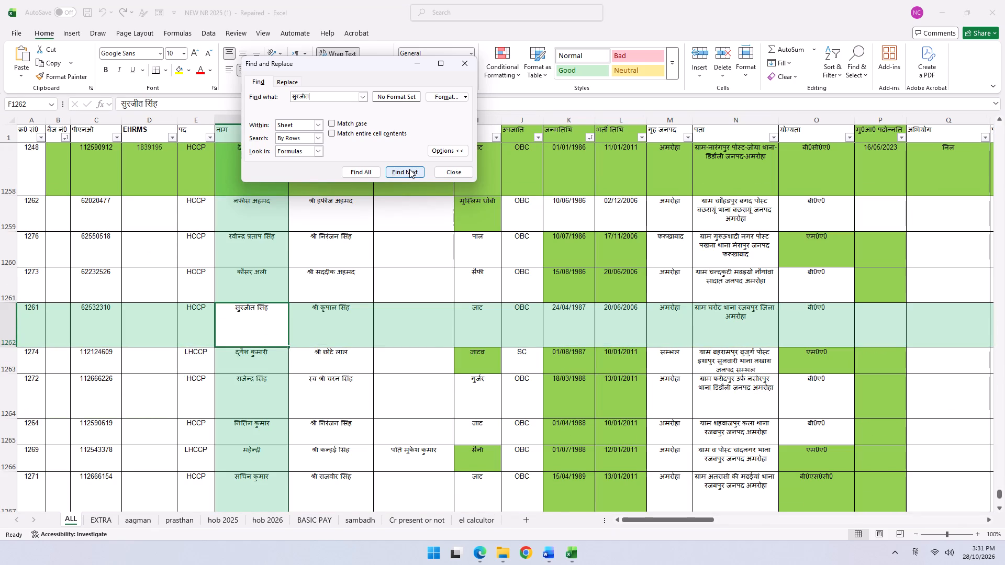
{"action": "left_click", "coordinate": [409, 169]}
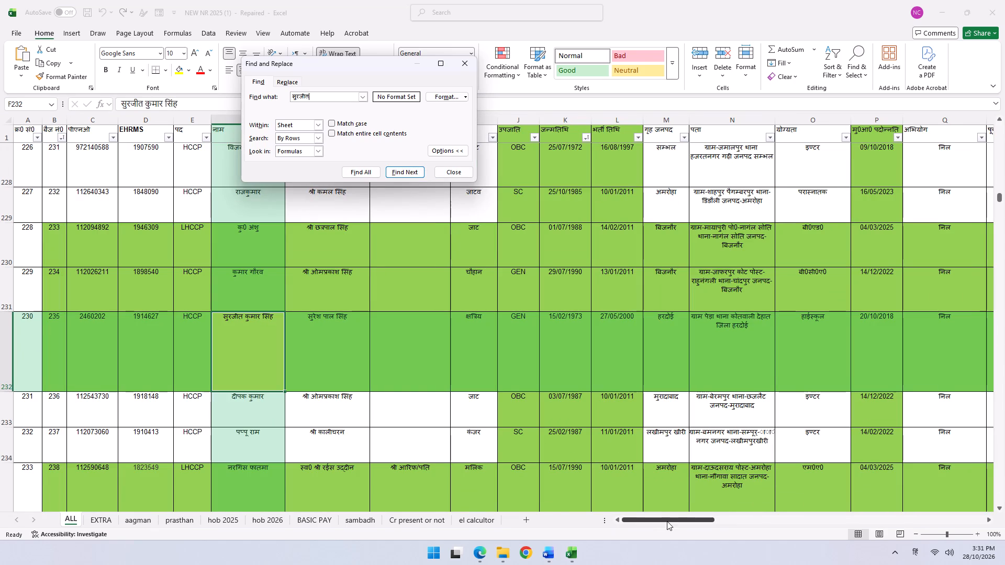
{"action": "left_click_drag", "start_coordinate": [667, 521], "coordinate": [660, 519]}
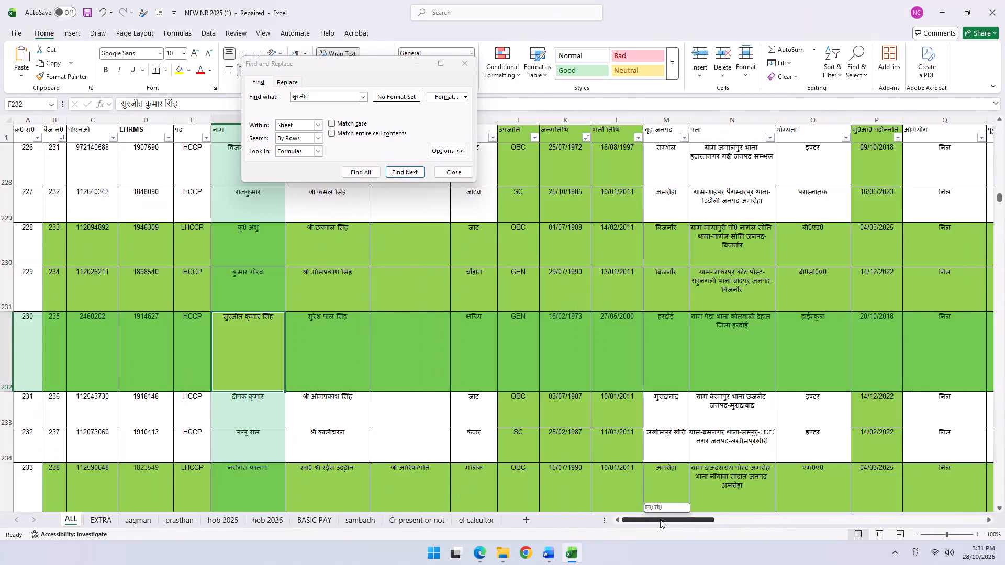
{"action": "left_click_drag", "start_coordinate": [660, 519], "coordinate": [571, 508]}
Recheck the सुरजीत matches in rows 315, 812 and 956, examining the service details of rows 315 and 956.
{"action": "left_click", "coordinate": [419, 177]}
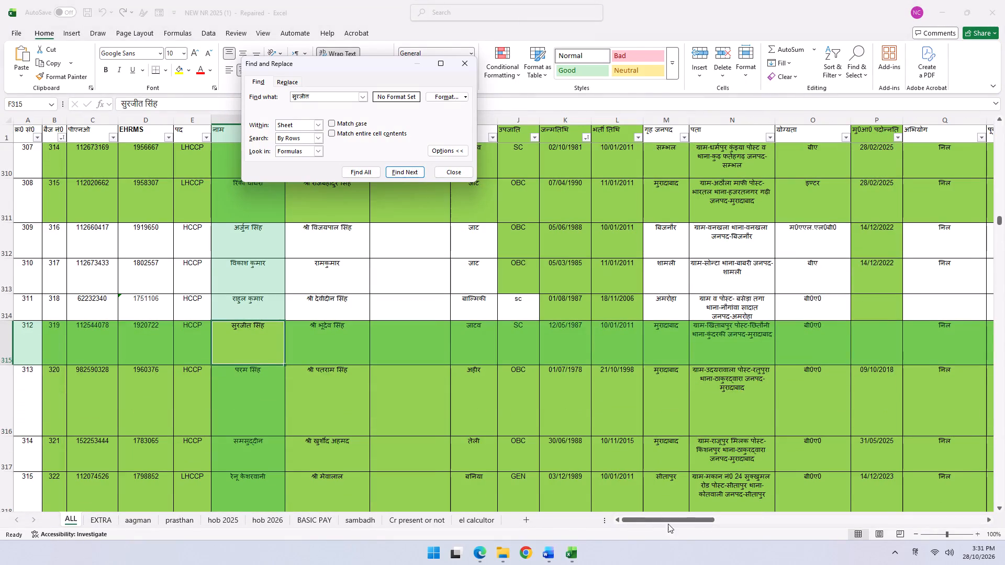
{"action": "left_click_drag", "start_coordinate": [666, 518], "coordinate": [788, 523]}
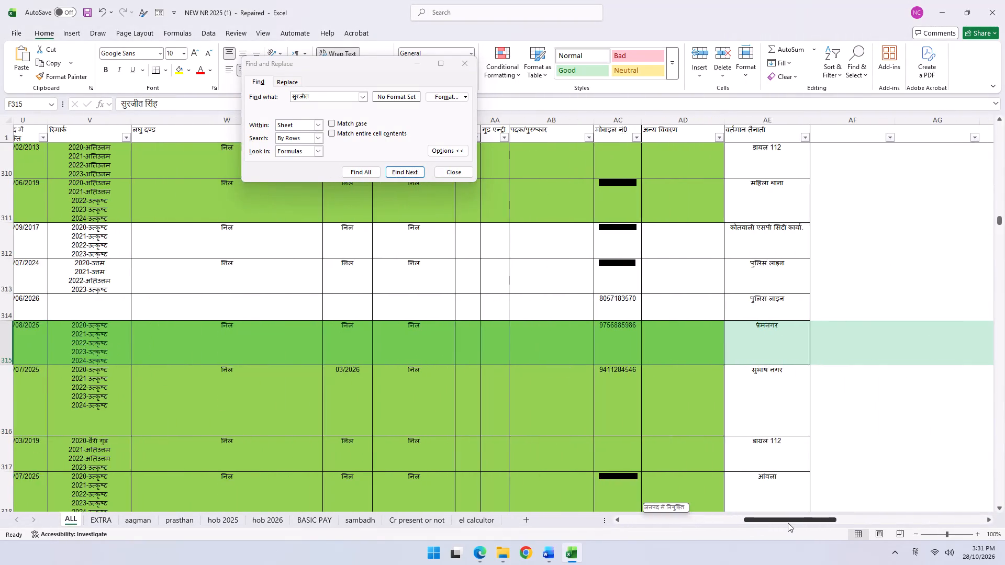
{"action": "left_click_drag", "start_coordinate": [788, 523], "coordinate": [641, 511]}
{"action": "left_click", "coordinate": [412, 173]}
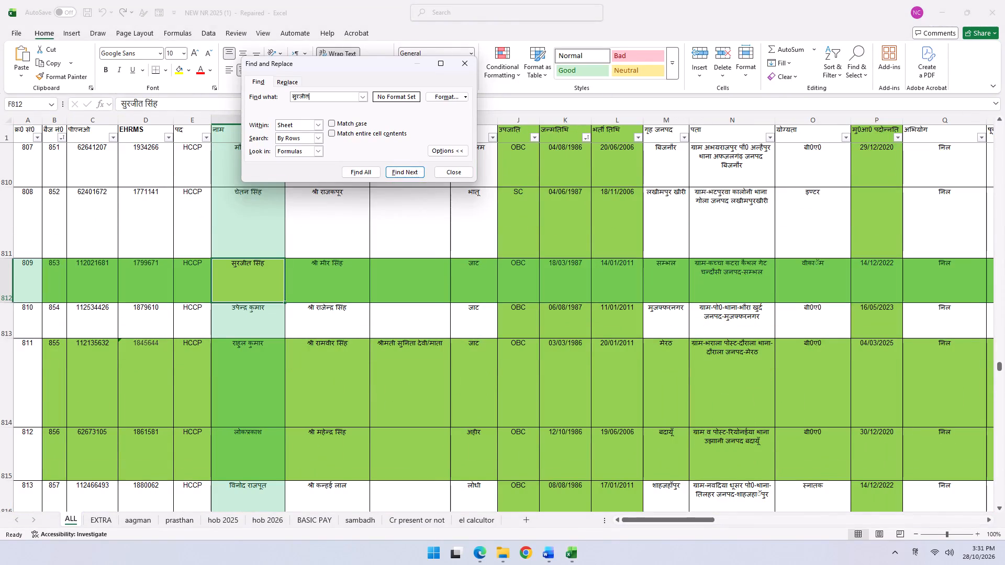
{"action": "left_click", "coordinate": [404, 172]}
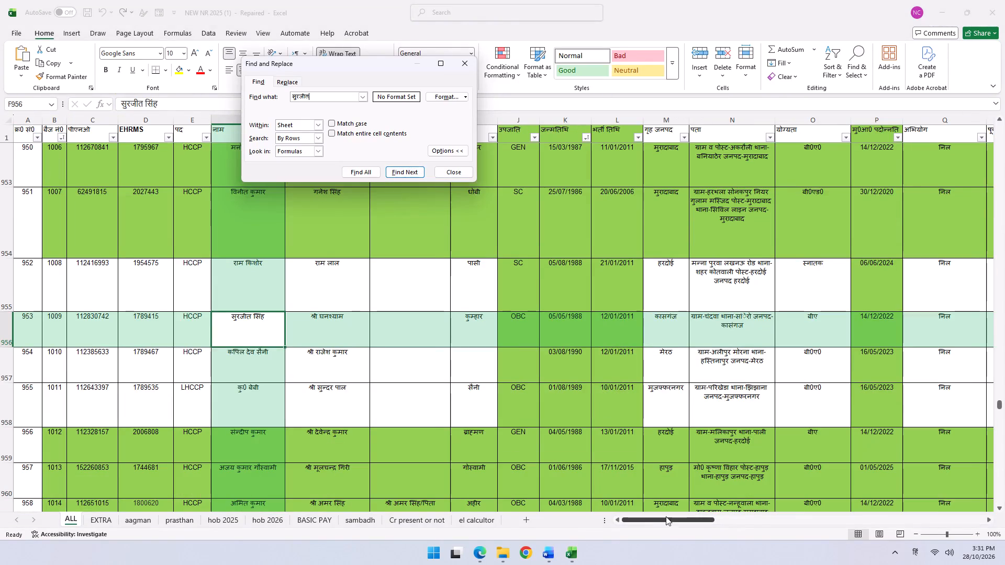
{"action": "left_click_drag", "start_coordinate": [656, 519], "coordinate": [743, 521]}
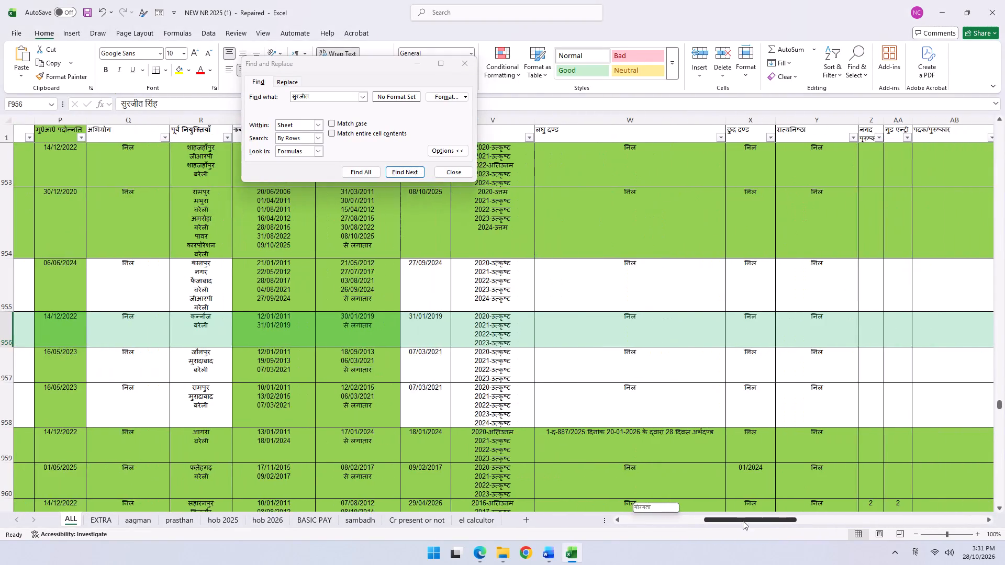
{"action": "left_click_drag", "start_coordinate": [743, 521], "coordinate": [623, 523]}
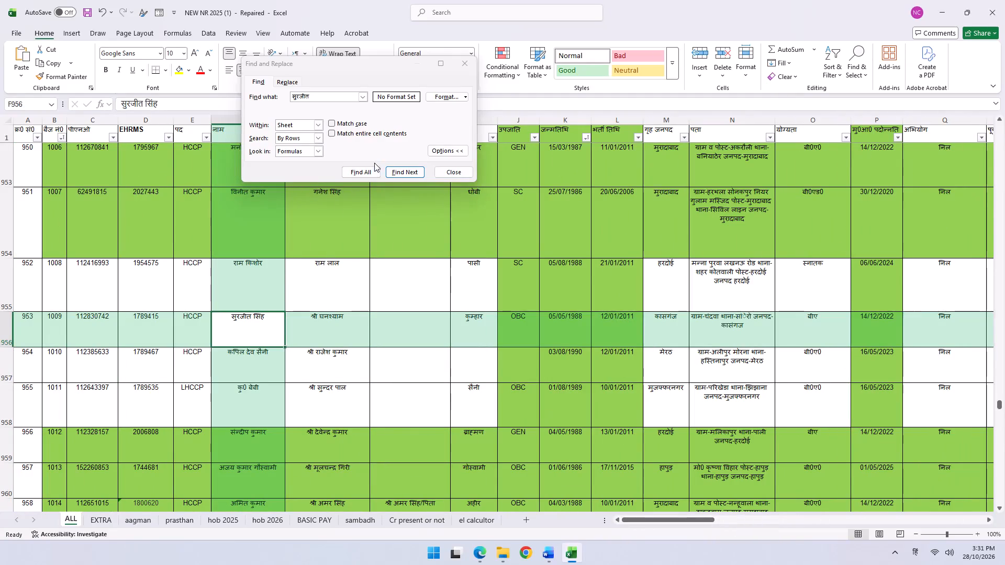
Find the सुरजीत match in row 1262 and examine its posting, अन्य विवरण and वर्तमान तैनाती columns.
{"action": "left_click", "coordinate": [387, 167]}
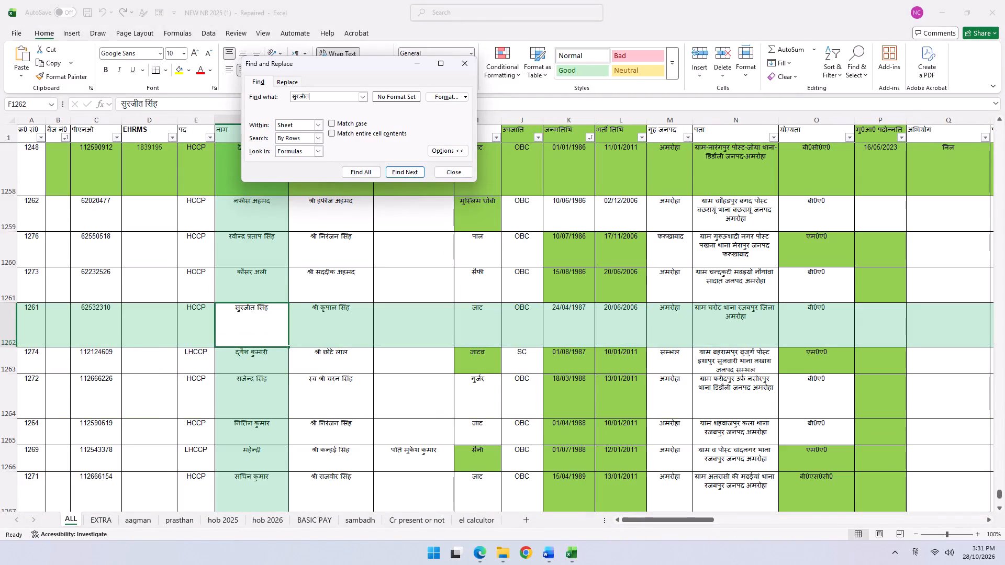
{"action": "left_click_drag", "start_coordinate": [637, 517], "coordinate": [721, 523]}
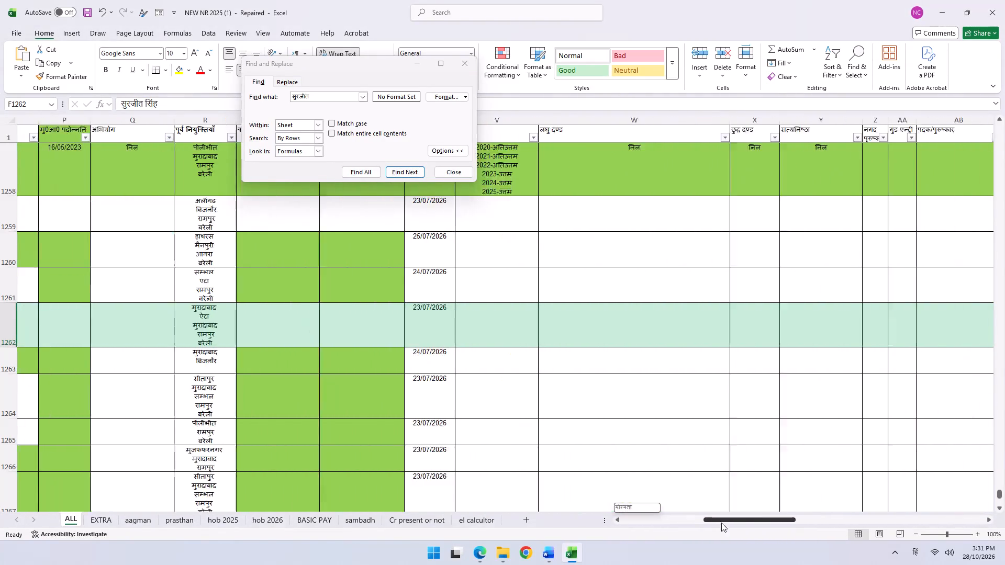
{"action": "left_click_drag", "start_coordinate": [721, 523], "coordinate": [747, 523]}
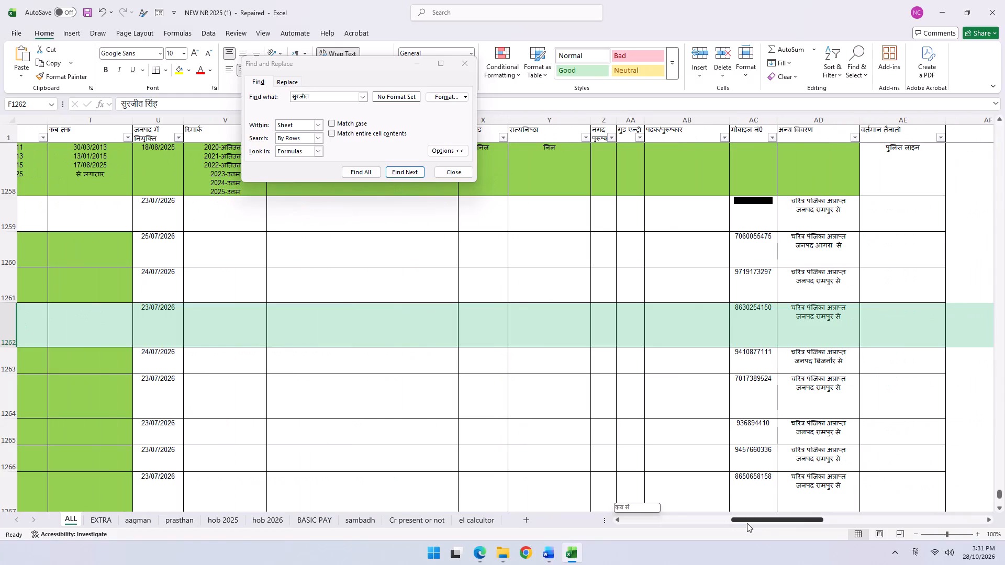
{"action": "left_click_drag", "start_coordinate": [747, 523], "coordinate": [746, 523]}
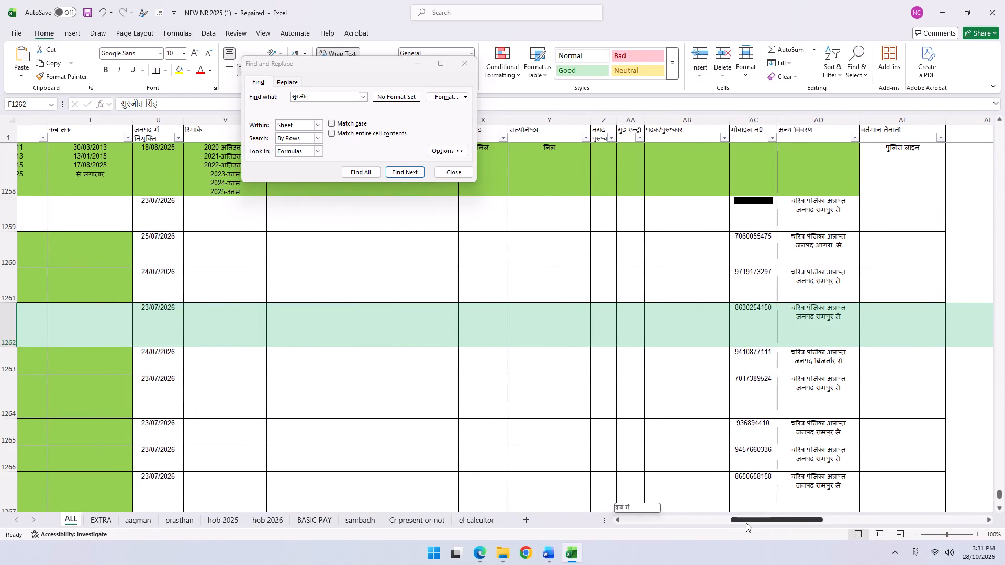
{"action": "left_click_drag", "start_coordinate": [746, 523], "coordinate": [608, 520]}
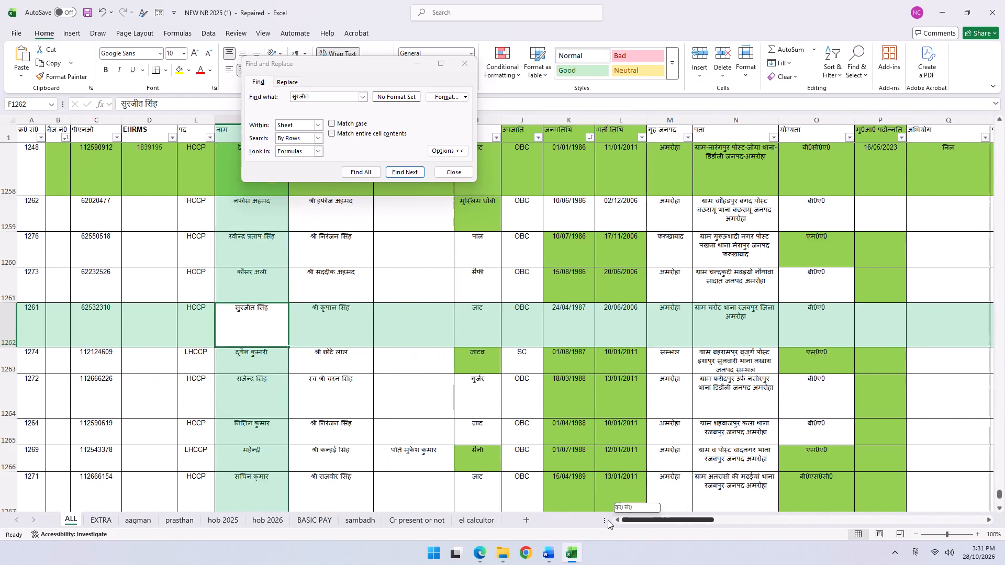
Undo the last change on the aagman sheet and check the कहां को column from row 58 down to row 94.
{"action": "left_click_drag", "start_coordinate": [608, 520], "coordinate": [596, 518]}
{"action": "left_click", "coordinate": [452, 170]}
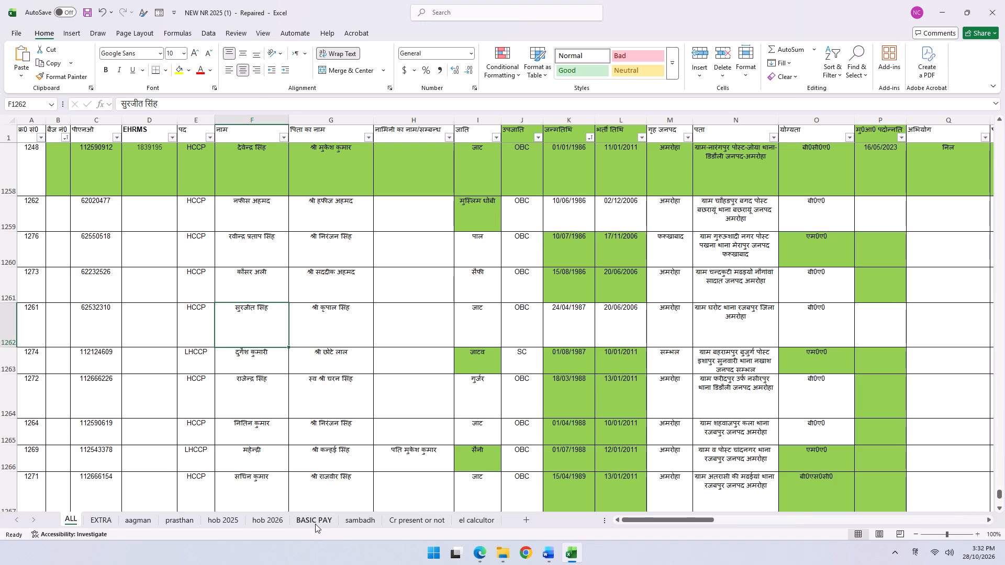
{"action": "left_click", "coordinate": [138, 522]}
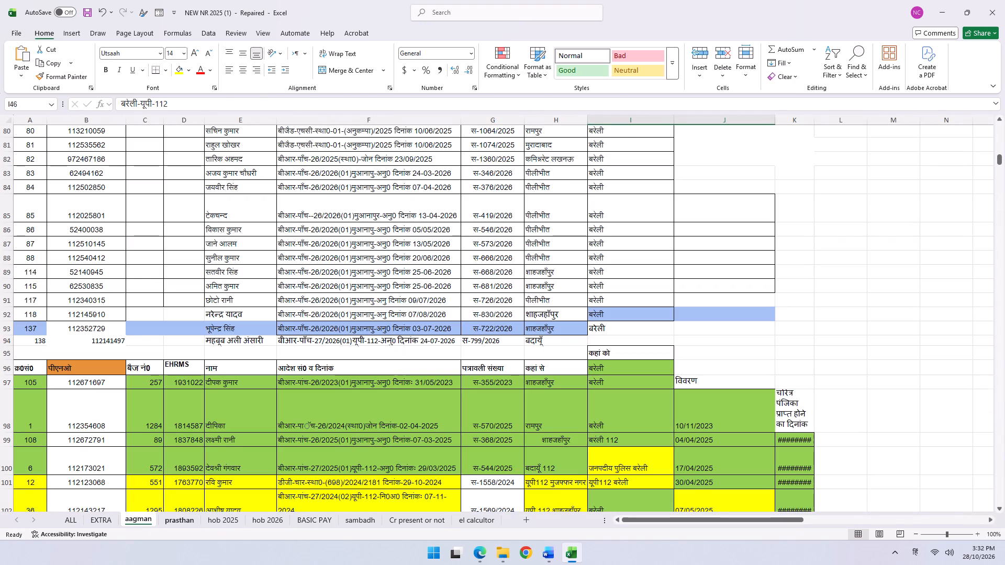
{"action": "key", "text": "ctrl+z"}
{"action": "scroll", "coordinate": [656, 326], "scroll_direction": "down", "scroll_amount": 7}
{"action": "left_click", "coordinate": [656, 341]}
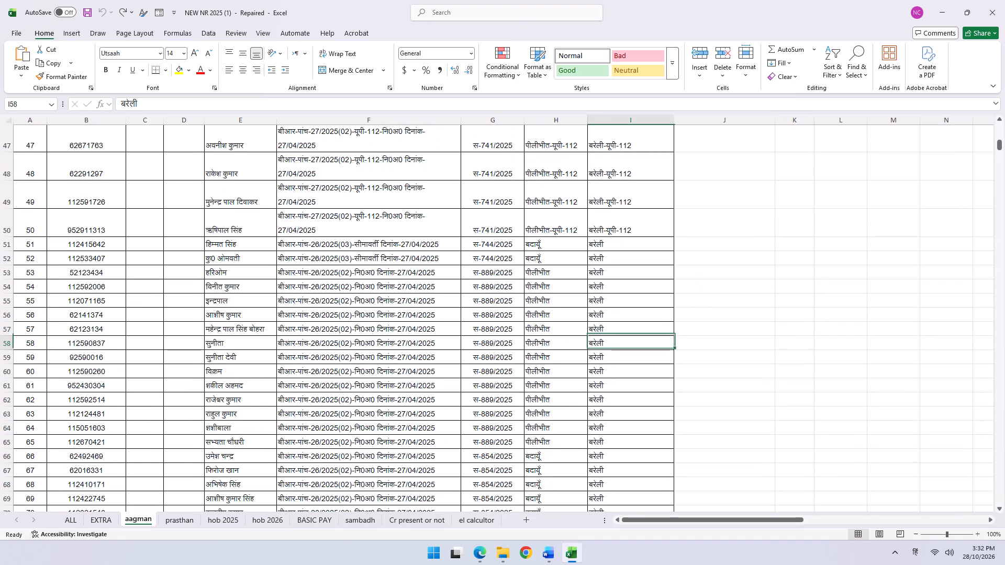
{"action": "key", "text": "ctrl+shift+Down"}
{"action": "scroll", "coordinate": [707, 371], "scroll_direction": "down", "scroll_amount": 3}
{"action": "scroll", "coordinate": [659, 388], "scroll_direction": "down", "scroll_amount": 2}
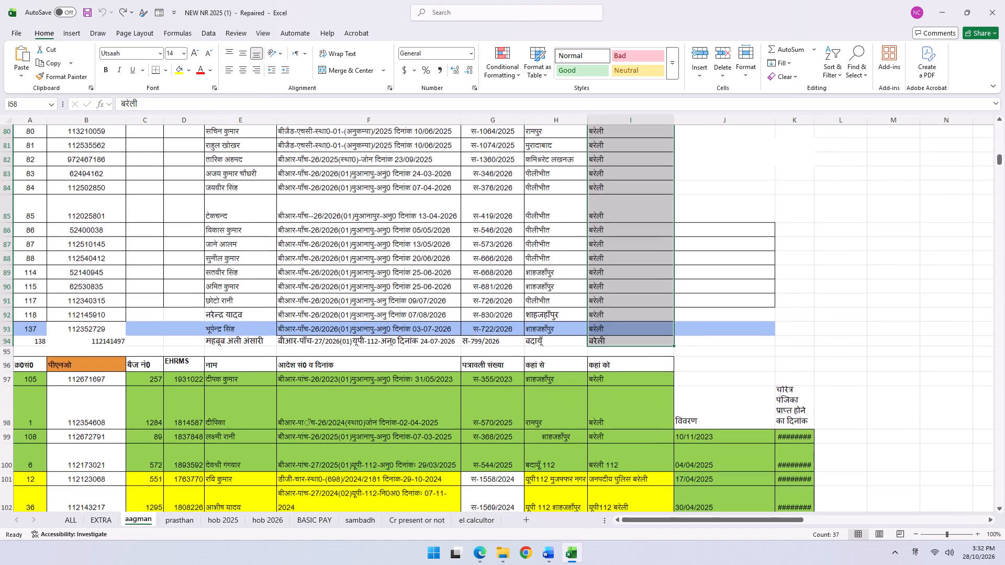
{"action": "scroll", "coordinate": [640, 393], "scroll_direction": "down", "scroll_amount": 2}
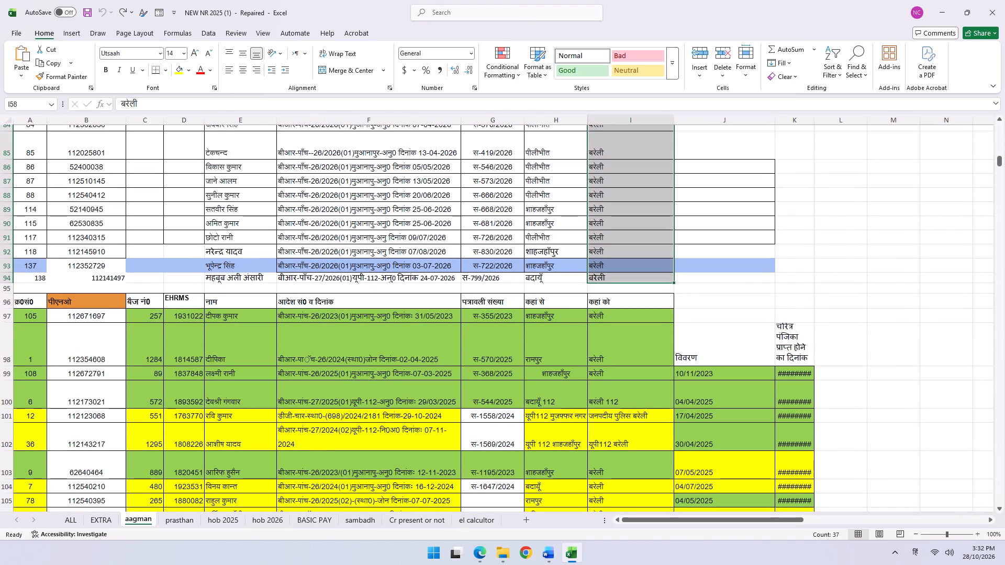
Widen column K on the aagman sheet to fit its full character-roll receipt dates, checking the rows below.
{"action": "double_click", "coordinate": [817, 119]}
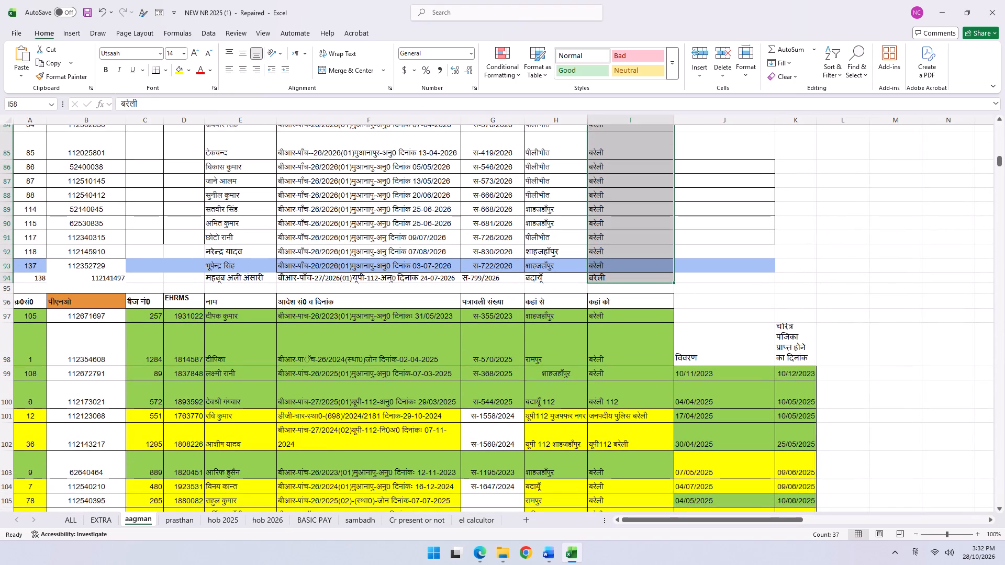
{"action": "scroll", "coordinate": [689, 379], "scroll_direction": "down", "scroll_amount": 13}
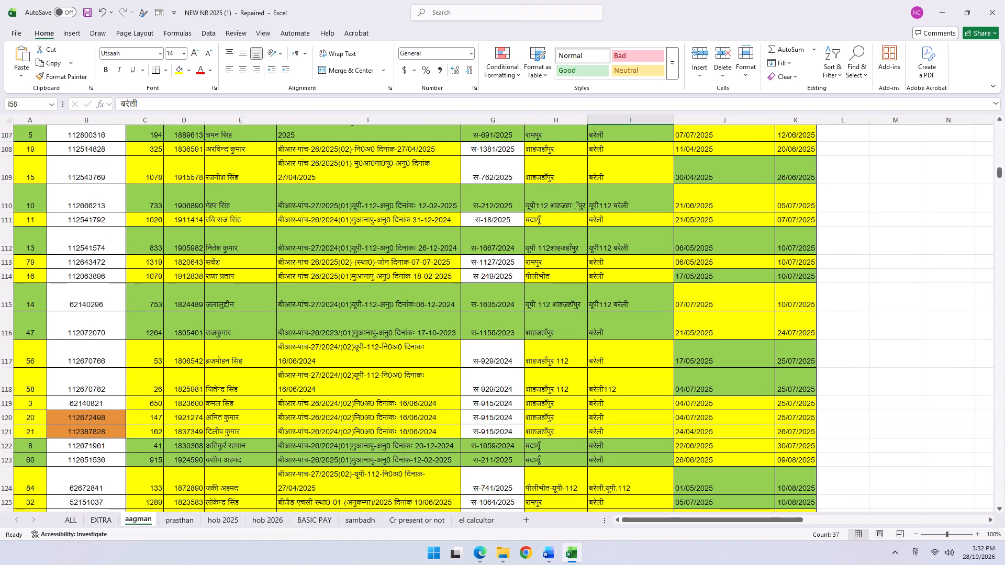
{"action": "scroll", "coordinate": [192, 420], "scroll_direction": "down", "scroll_amount": 4}
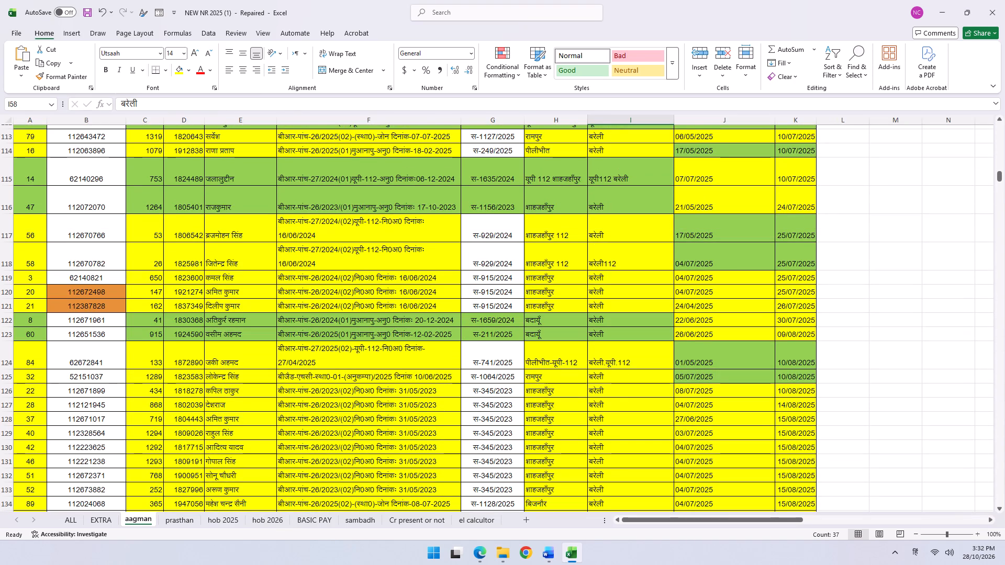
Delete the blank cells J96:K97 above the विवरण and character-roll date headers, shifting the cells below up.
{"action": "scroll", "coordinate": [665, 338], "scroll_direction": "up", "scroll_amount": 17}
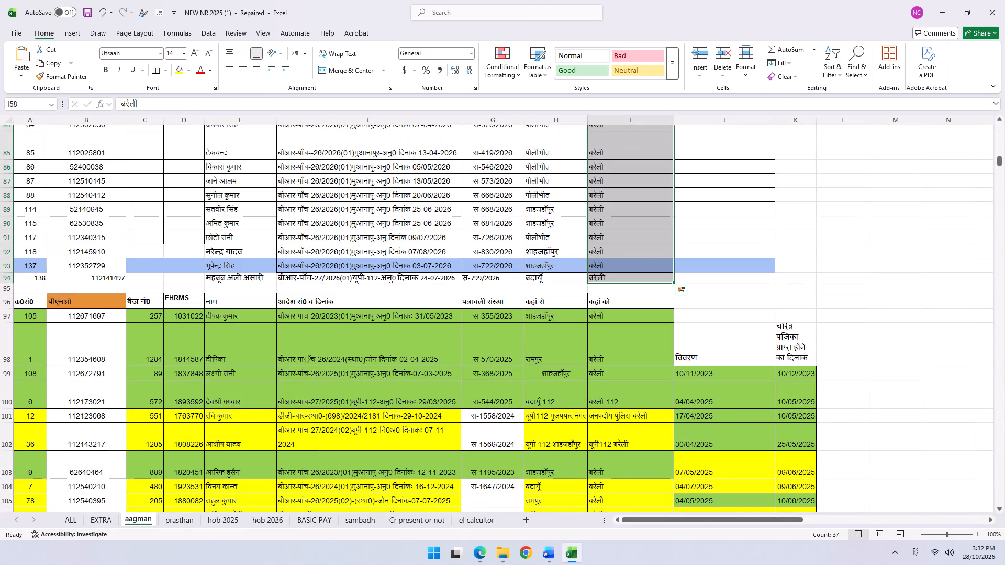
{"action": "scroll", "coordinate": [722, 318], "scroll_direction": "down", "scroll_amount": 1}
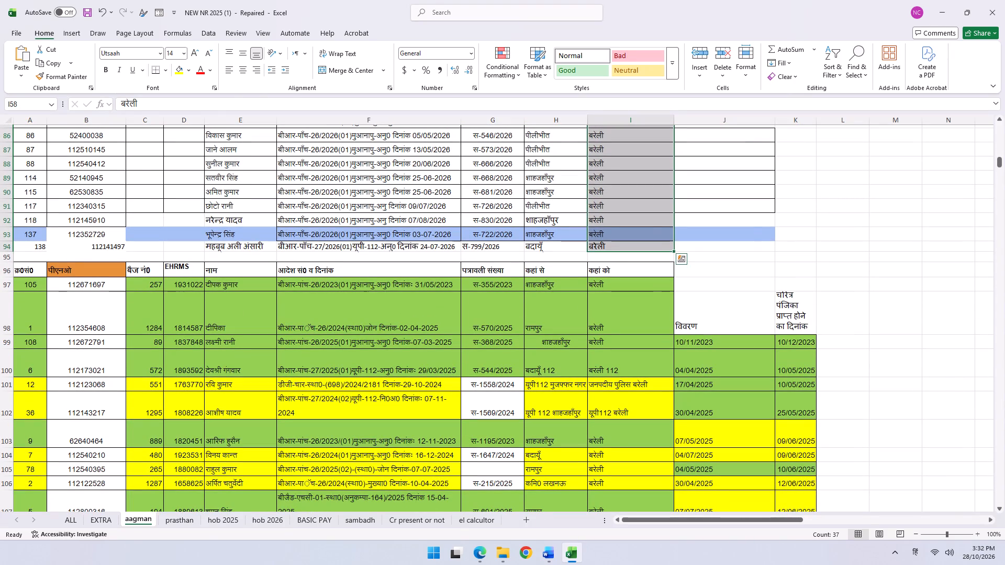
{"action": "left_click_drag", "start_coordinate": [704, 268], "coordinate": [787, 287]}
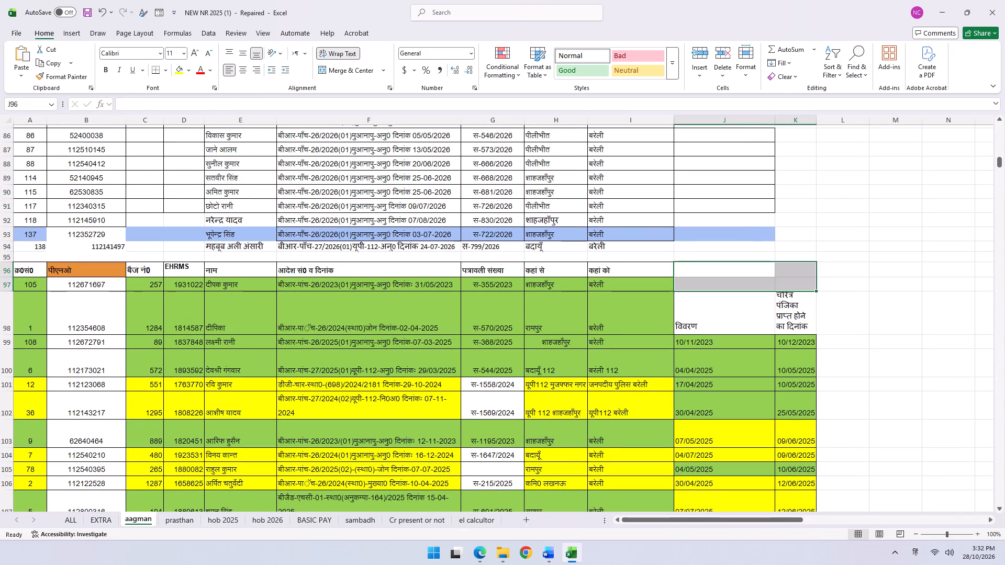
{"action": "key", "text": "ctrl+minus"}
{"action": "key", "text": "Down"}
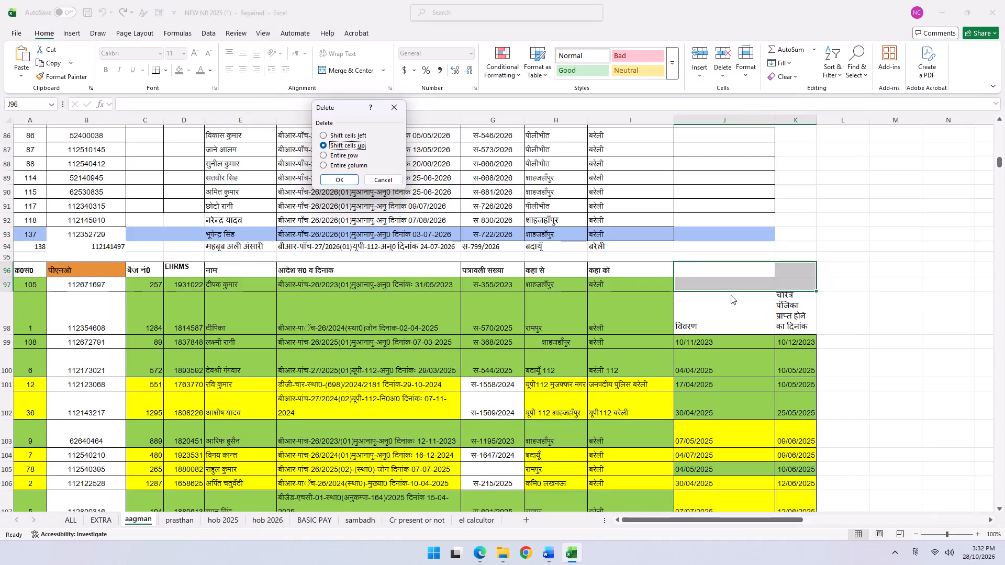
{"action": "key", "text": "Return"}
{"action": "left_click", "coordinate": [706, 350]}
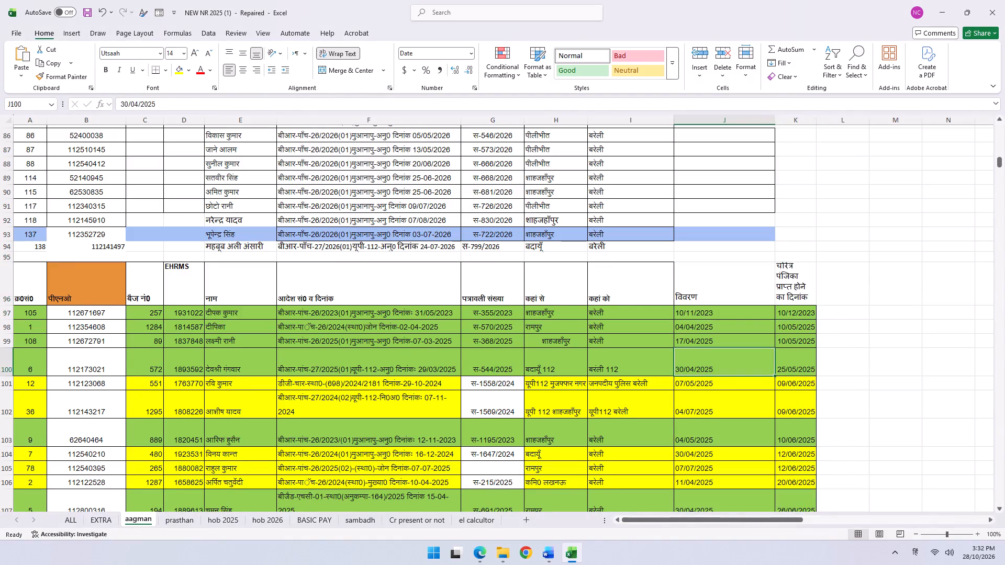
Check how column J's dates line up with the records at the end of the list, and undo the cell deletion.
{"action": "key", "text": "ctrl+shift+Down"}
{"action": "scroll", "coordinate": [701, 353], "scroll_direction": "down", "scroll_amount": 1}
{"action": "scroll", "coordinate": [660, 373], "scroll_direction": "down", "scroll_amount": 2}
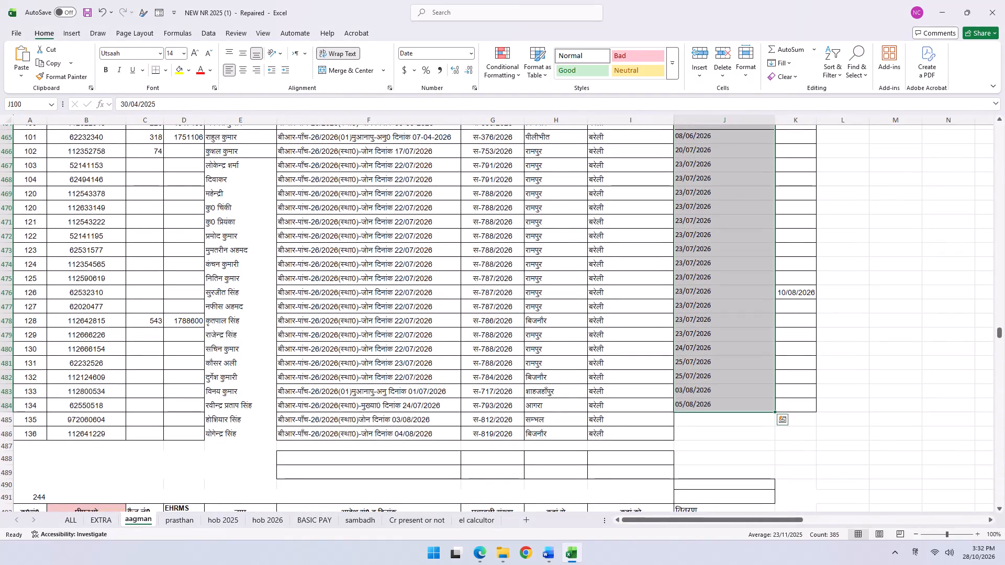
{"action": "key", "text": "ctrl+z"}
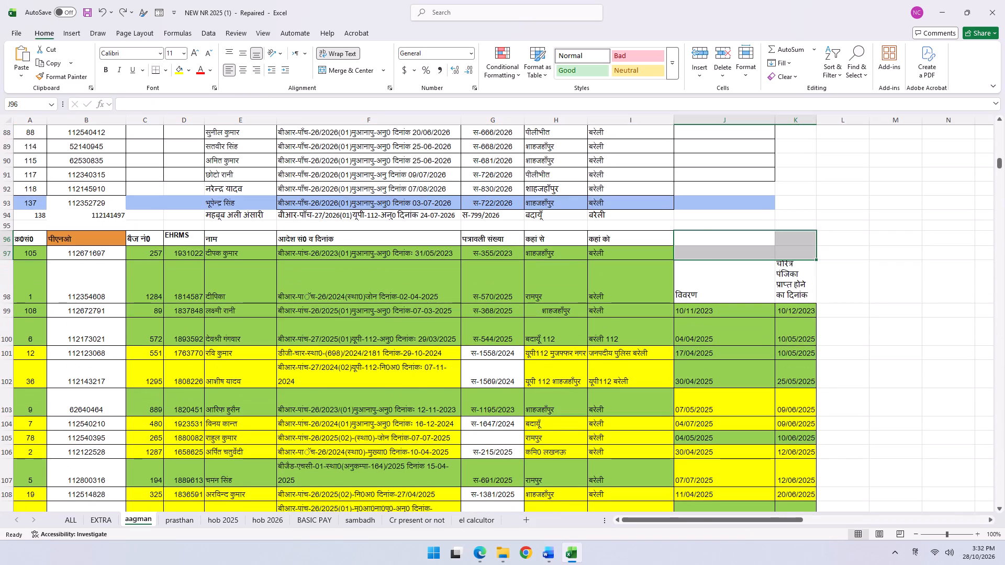
Examine how the dates in columns J and K line up with the aagman records from row 96 down to row 486.
{"action": "scroll", "coordinate": [699, 372], "scroll_direction": "down", "scroll_amount": 12}
{"action": "scroll", "coordinate": [688, 372], "scroll_direction": "down", "scroll_amount": 9}
{"action": "scroll", "coordinate": [686, 372], "scroll_direction": "up", "scroll_amount": 1}
{"action": "scroll", "coordinate": [686, 372], "scroll_direction": "down", "scroll_amount": 4}
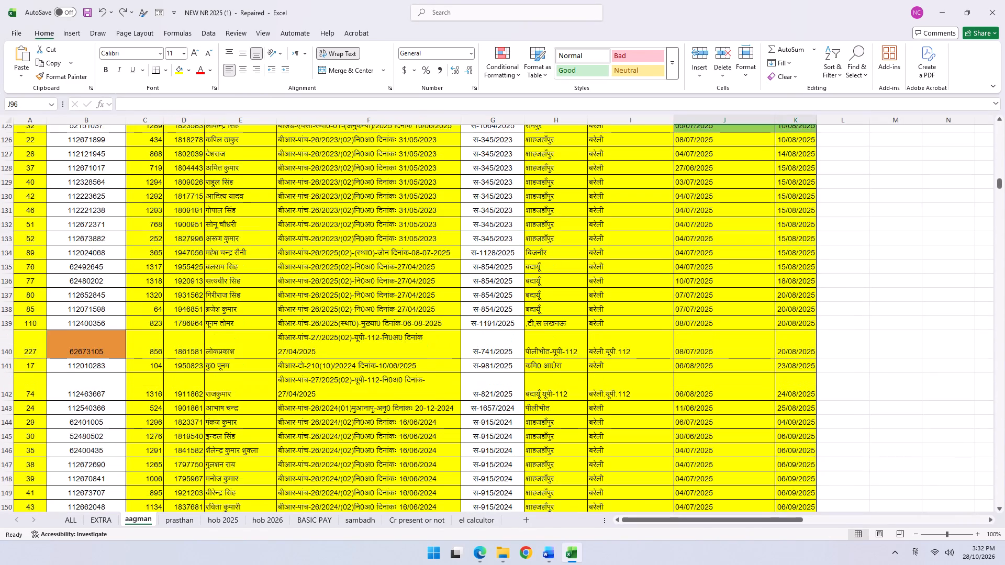
{"action": "scroll", "coordinate": [685, 374], "scroll_direction": "down", "scroll_amount": 14}
{"action": "scroll", "coordinate": [681, 374], "scroll_direction": "up", "scroll_amount": 1}
{"action": "scroll", "coordinate": [681, 374], "scroll_direction": "down", "scroll_amount": 19}
{"action": "scroll", "coordinate": [676, 372], "scroll_direction": "up", "scroll_amount": 1}
{"action": "scroll", "coordinate": [676, 372], "scroll_direction": "down", "scroll_amount": 4}
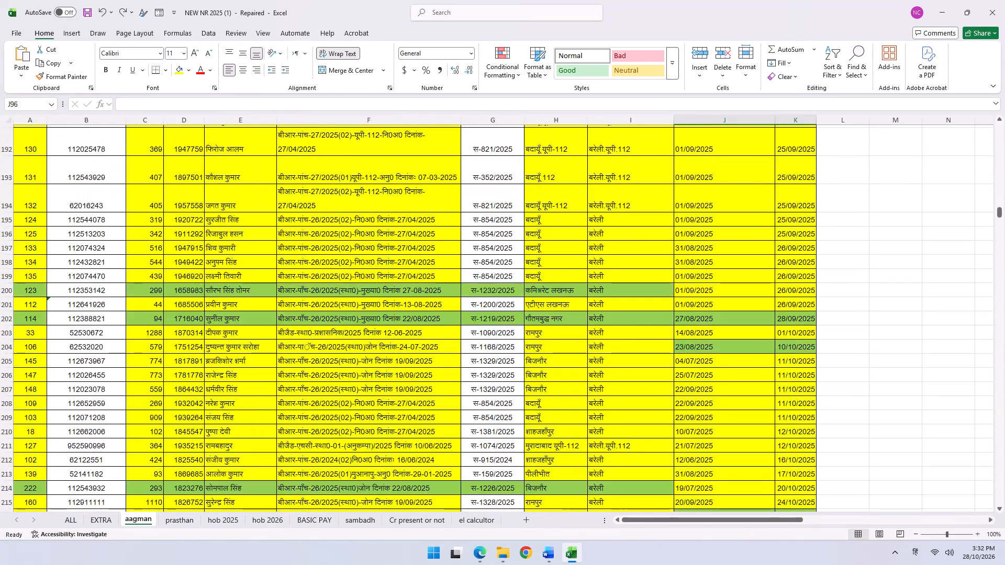
{"action": "scroll", "coordinate": [676, 372], "scroll_direction": "down", "scroll_amount": 20}
{"action": "scroll", "coordinate": [676, 372], "scroll_direction": "down", "scroll_amount": 12}
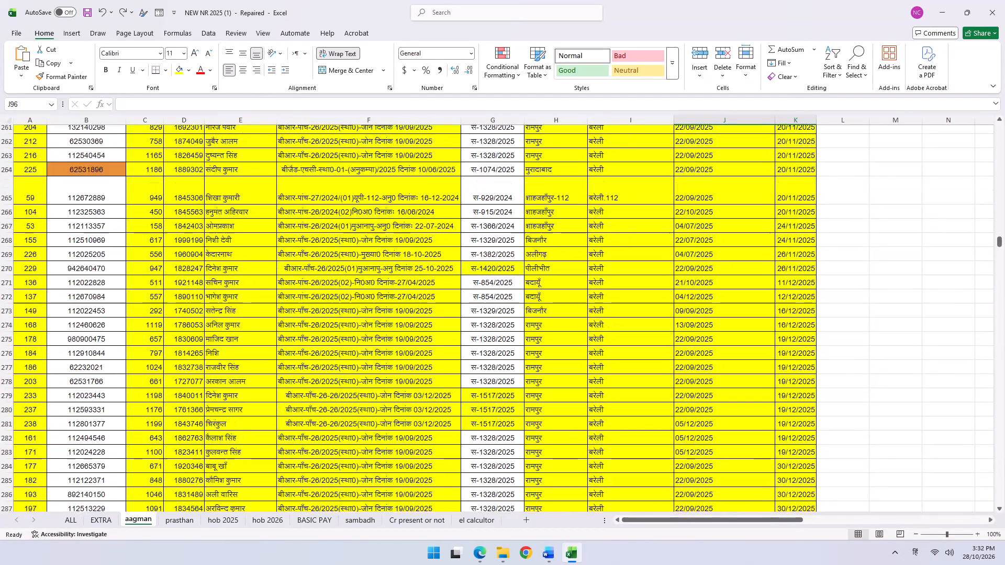
{"action": "scroll", "coordinate": [675, 372], "scroll_direction": "down", "scroll_amount": 17}
{"action": "scroll", "coordinate": [675, 372], "scroll_direction": "up", "scroll_amount": 1}
{"action": "scroll", "coordinate": [675, 372], "scroll_direction": "down", "scroll_amount": 18}
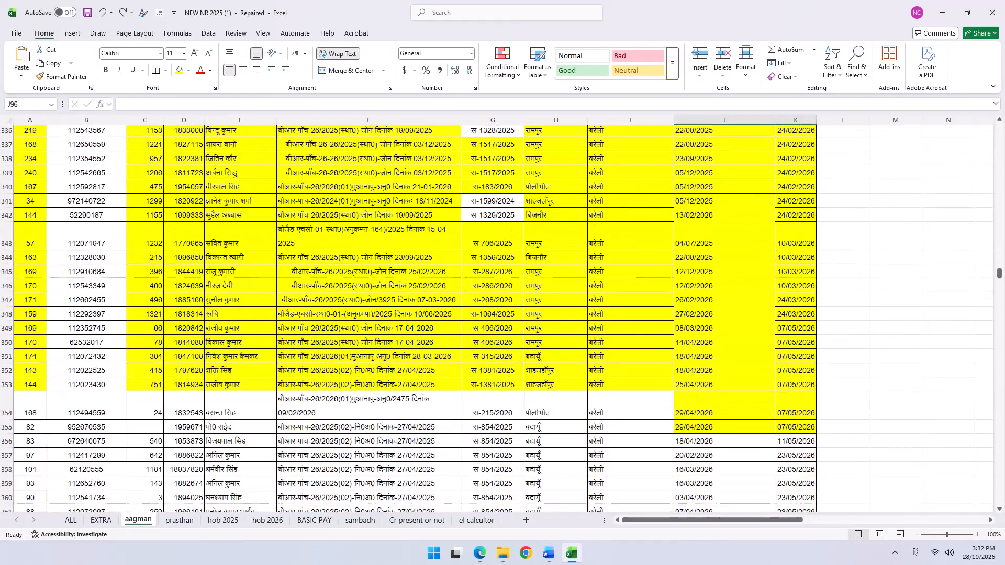
{"action": "scroll", "coordinate": [674, 372], "scroll_direction": "down", "scroll_amount": 6}
{"action": "scroll", "coordinate": [674, 372], "scroll_direction": "up", "scroll_amount": 2}
{"action": "scroll", "coordinate": [674, 372], "scroll_direction": "down", "scroll_amount": 5}
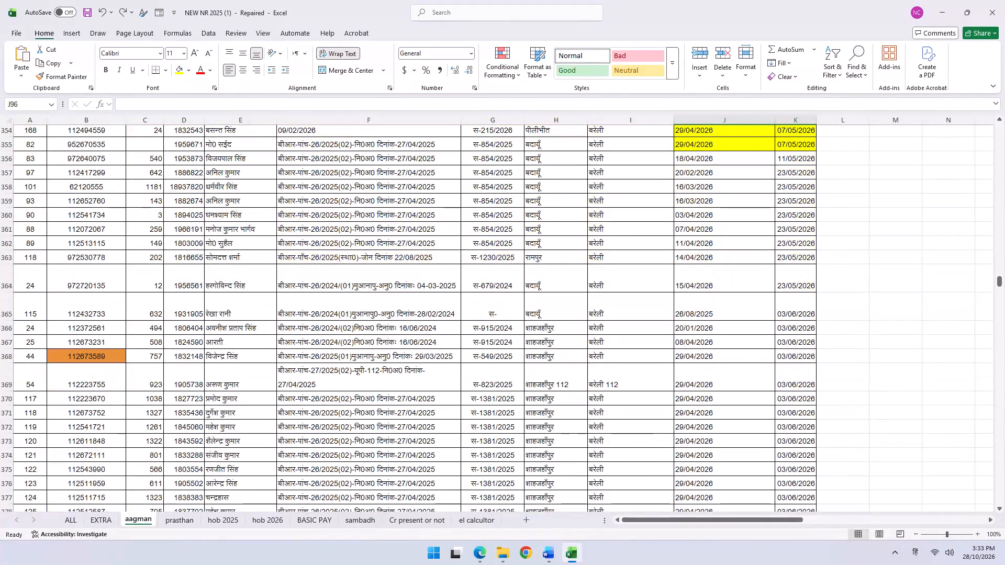
{"action": "scroll", "coordinate": [674, 372], "scroll_direction": "down", "scroll_amount": 19}
{"action": "scroll", "coordinate": [674, 372], "scroll_direction": "down", "scroll_amount": 13}
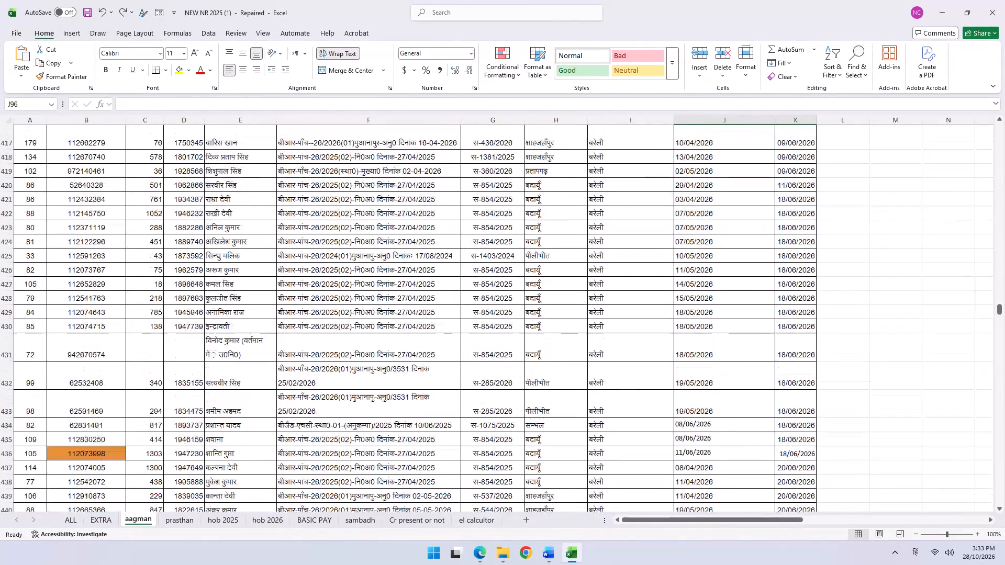
{"action": "scroll", "coordinate": [674, 372], "scroll_direction": "down", "scroll_amount": 19}
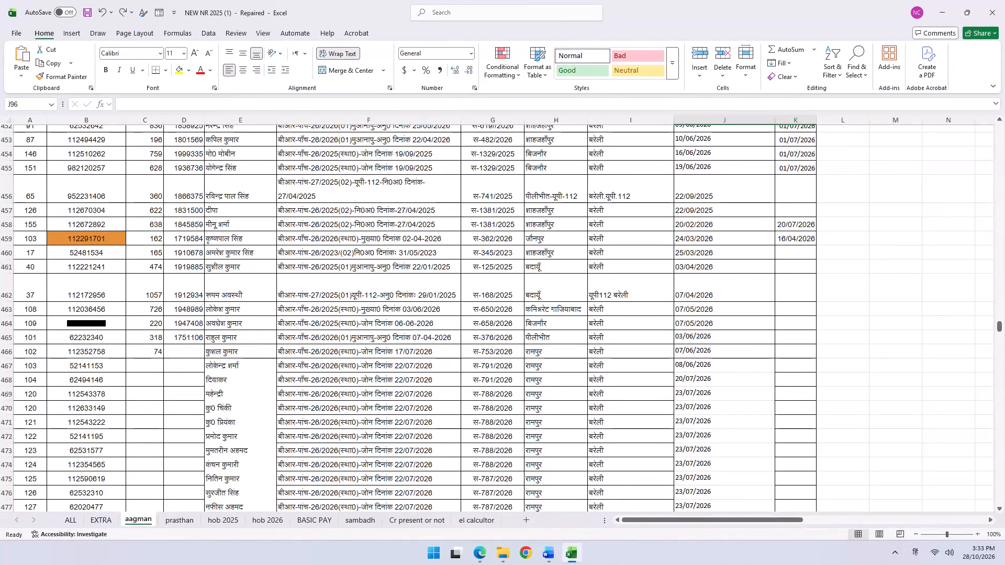
{"action": "scroll", "coordinate": [674, 372], "scroll_direction": "down", "scroll_amount": 7}
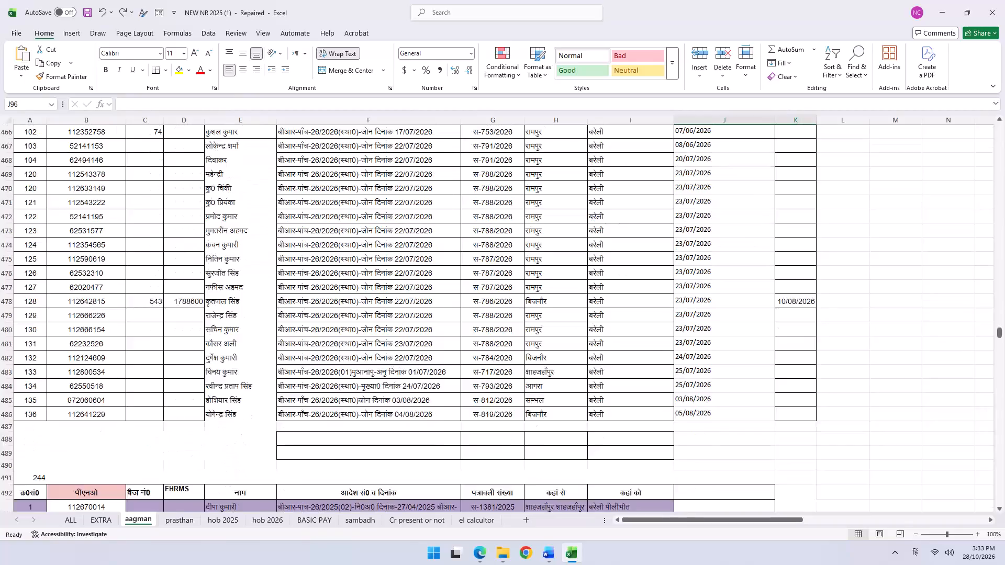
{"action": "scroll", "coordinate": [674, 372], "scroll_direction": "down", "scroll_amount": 4}
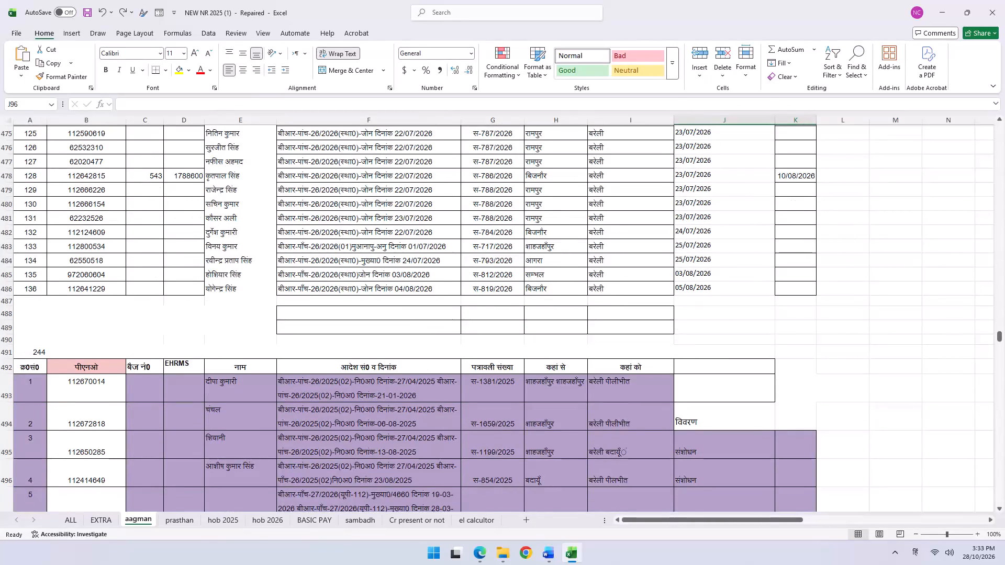
Review the aagman records and their date columns back up from row 486 to the header in row 96.
{"action": "scroll", "coordinate": [711, 364], "scroll_direction": "up", "scroll_amount": 12}
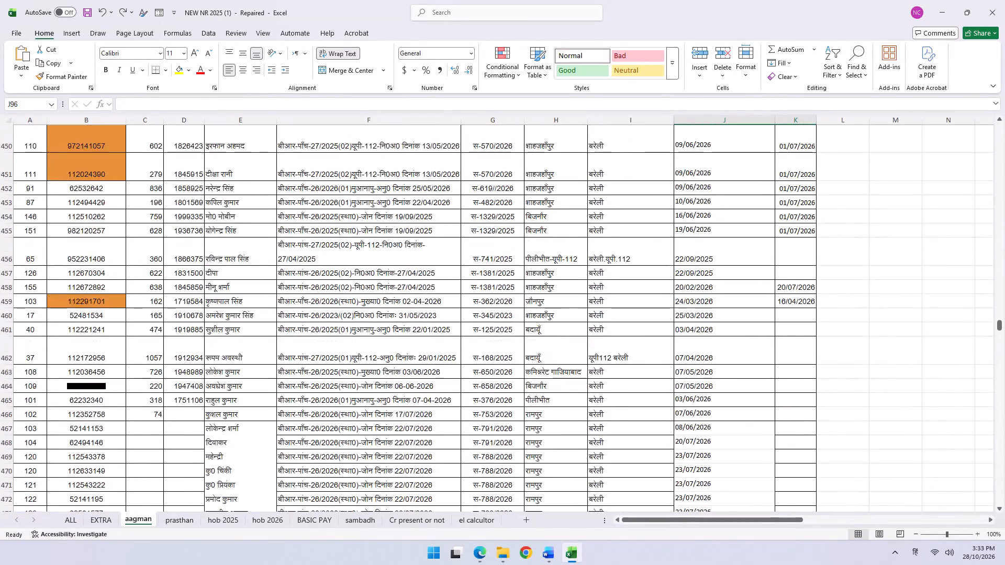
{"action": "scroll", "coordinate": [711, 364], "scroll_direction": "up", "scroll_amount": 20}
{"action": "scroll", "coordinate": [711, 364], "scroll_direction": "up", "scroll_amount": 10}
{"action": "scroll", "coordinate": [713, 363], "scroll_direction": "down", "scroll_amount": 1}
{"action": "scroll", "coordinate": [713, 363], "scroll_direction": "up", "scroll_amount": 5}
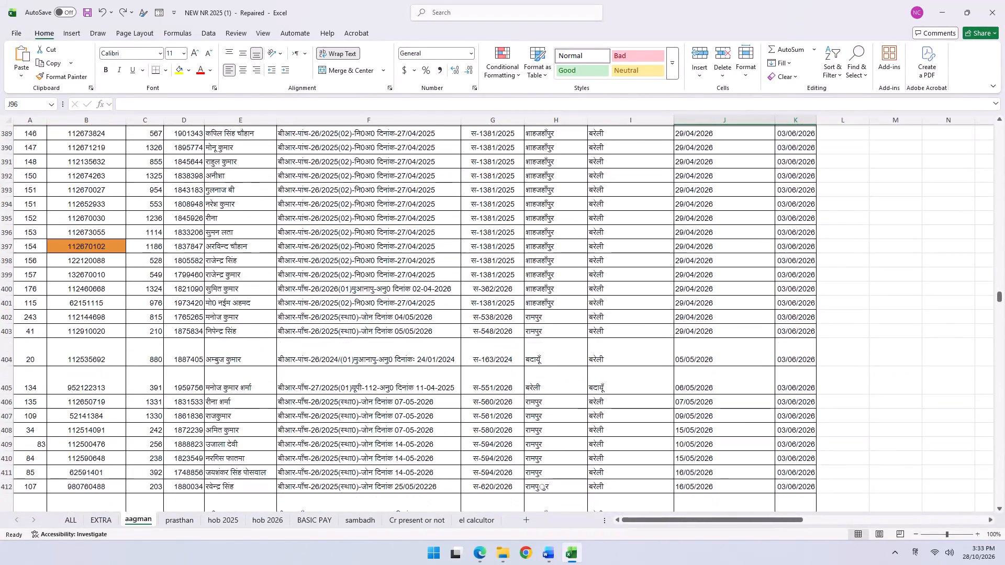
{"action": "scroll", "coordinate": [713, 363], "scroll_direction": "up", "scroll_amount": 9}
{"action": "scroll", "coordinate": [712, 363], "scroll_direction": "down", "scroll_amount": 1}
{"action": "scroll", "coordinate": [712, 363], "scroll_direction": "up", "scroll_amount": 20}
{"action": "scroll", "coordinate": [712, 363], "scroll_direction": "up", "scroll_amount": 11}
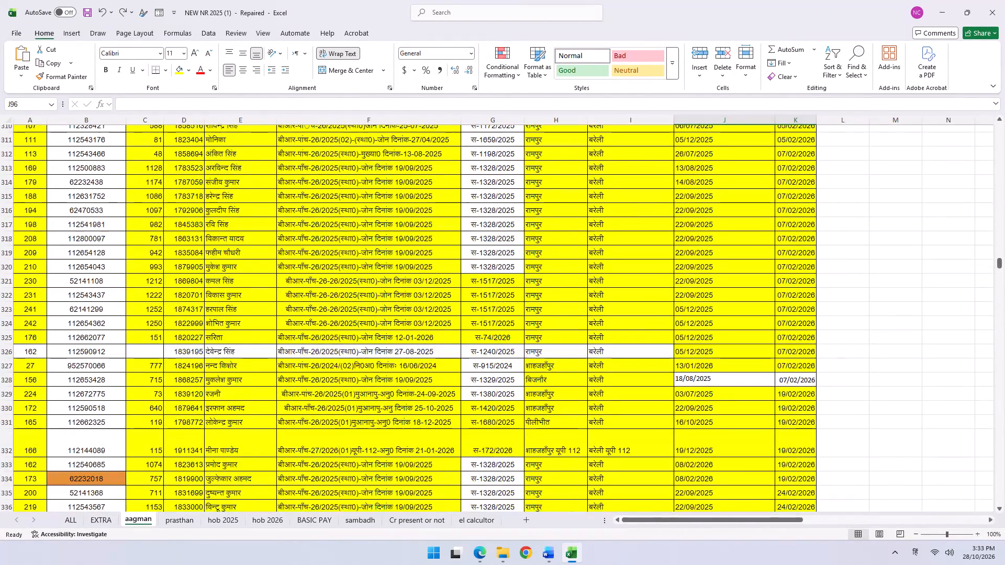
{"action": "scroll", "coordinate": [712, 363], "scroll_direction": "up", "scroll_amount": 12}
{"action": "scroll", "coordinate": [709, 363], "scroll_direction": "down", "scroll_amount": 1}
{"action": "scroll", "coordinate": [709, 363], "scroll_direction": "up", "scroll_amount": 7}
{"action": "scroll", "coordinate": [708, 363], "scroll_direction": "down", "scroll_amount": 1}
{"action": "scroll", "coordinate": [708, 363], "scroll_direction": "up", "scroll_amount": 5}
{"action": "scroll", "coordinate": [701, 360], "scroll_direction": "down", "scroll_amount": 1}
{"action": "scroll", "coordinate": [701, 360], "scroll_direction": "up", "scroll_amount": 18}
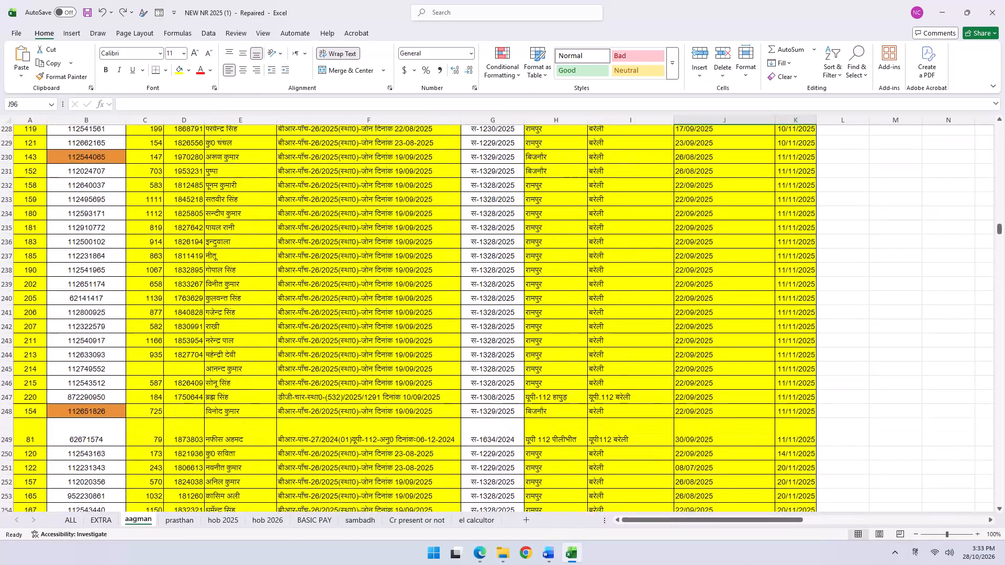
{"action": "scroll", "coordinate": [701, 360], "scroll_direction": "up", "scroll_amount": 2}
{"action": "scroll", "coordinate": [701, 360], "scroll_direction": "down", "scroll_amount": 1}
{"action": "scroll", "coordinate": [700, 360], "scroll_direction": "up", "scroll_amount": 14}
{"action": "scroll", "coordinate": [694, 361], "scroll_direction": "up", "scroll_amount": 14}
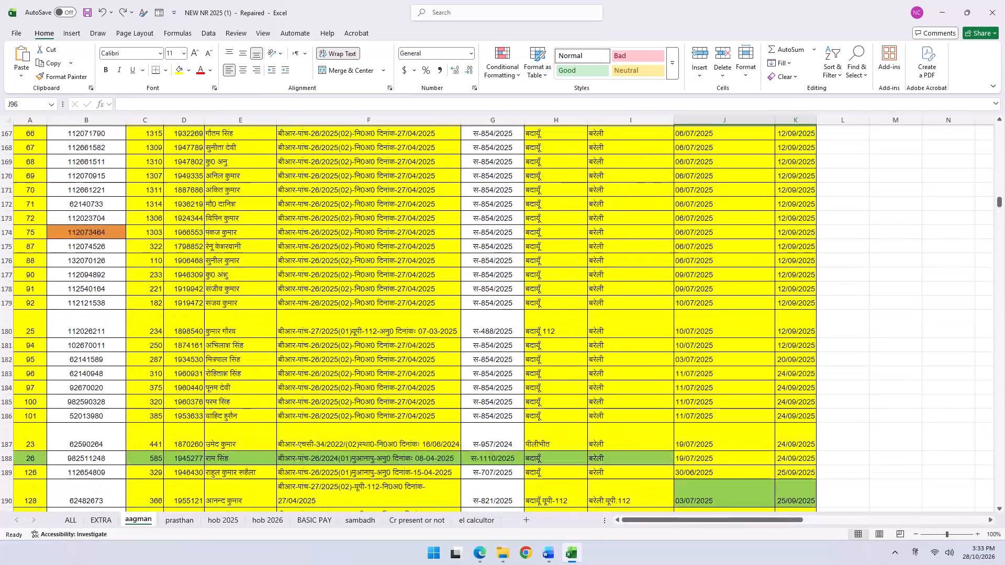
{"action": "scroll", "coordinate": [694, 361], "scroll_direction": "up", "scroll_amount": 2}
{"action": "scroll", "coordinate": [694, 361], "scroll_direction": "down", "scroll_amount": 1}
{"action": "scroll", "coordinate": [694, 361], "scroll_direction": "up", "scroll_amount": 20}
{"action": "scroll", "coordinate": [694, 361], "scroll_direction": "up", "scroll_amount": 12}
{"action": "scroll", "coordinate": [694, 361], "scroll_direction": "down", "scroll_amount": 1}
{"action": "scroll", "coordinate": [694, 361], "scroll_direction": "up", "scroll_amount": 5}
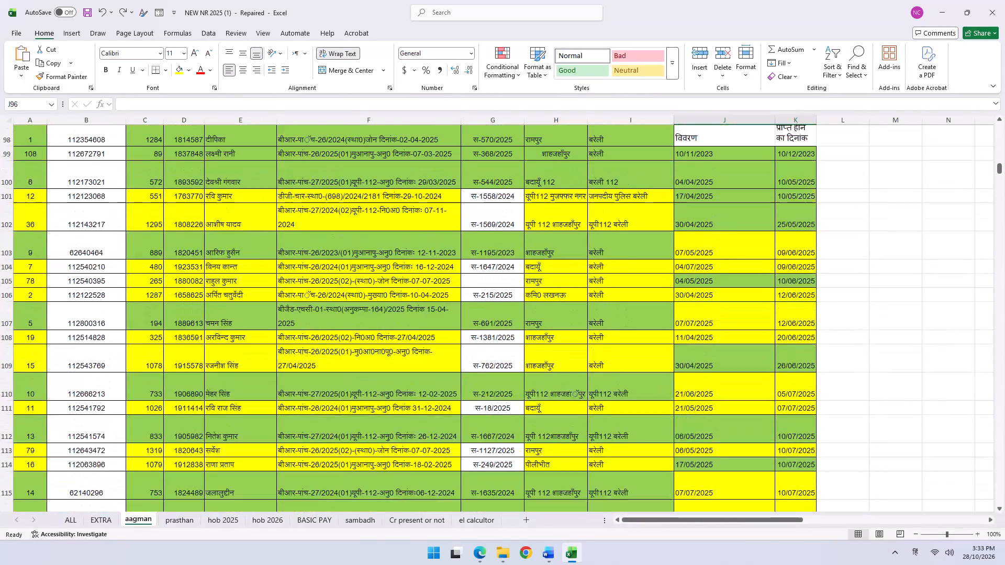
{"action": "scroll", "coordinate": [694, 361], "scroll_direction": "up", "scroll_amount": 4}
{"action": "scroll", "coordinate": [694, 361], "scroll_direction": "down", "scroll_amount": 1}
{"action": "scroll", "coordinate": [694, 361], "scroll_direction": "up", "scroll_amount": 14}
{"action": "scroll", "coordinate": [679, 371], "scroll_direction": "down", "scroll_amount": 6}
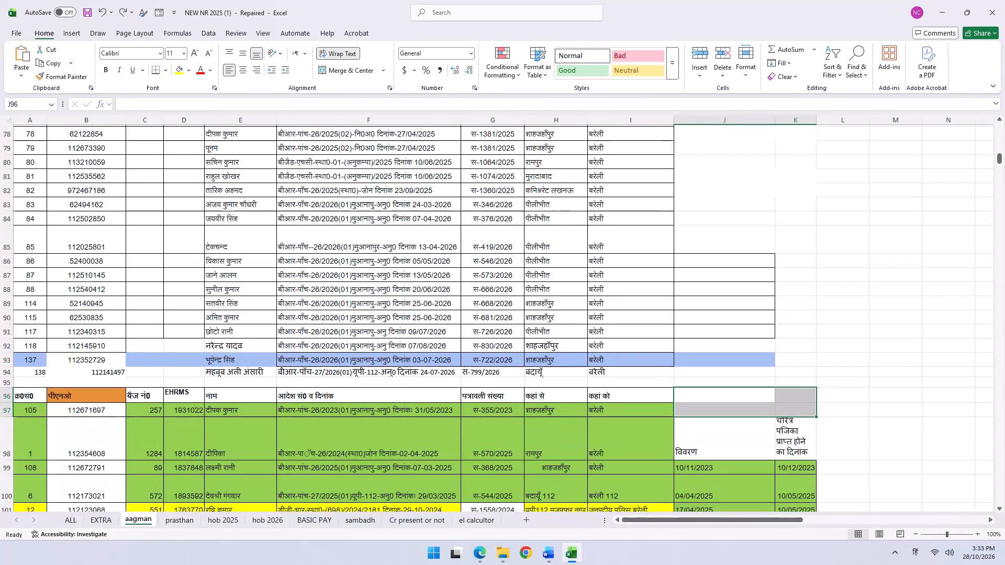
Insert two rows of blank cells above the क्र0सं0-to-कहां को headers at A96:I96, shifting the cells below down.
{"action": "scroll", "coordinate": [659, 417], "scroll_direction": "down", "scroll_amount": 2}
{"action": "left_click", "coordinate": [696, 332]}
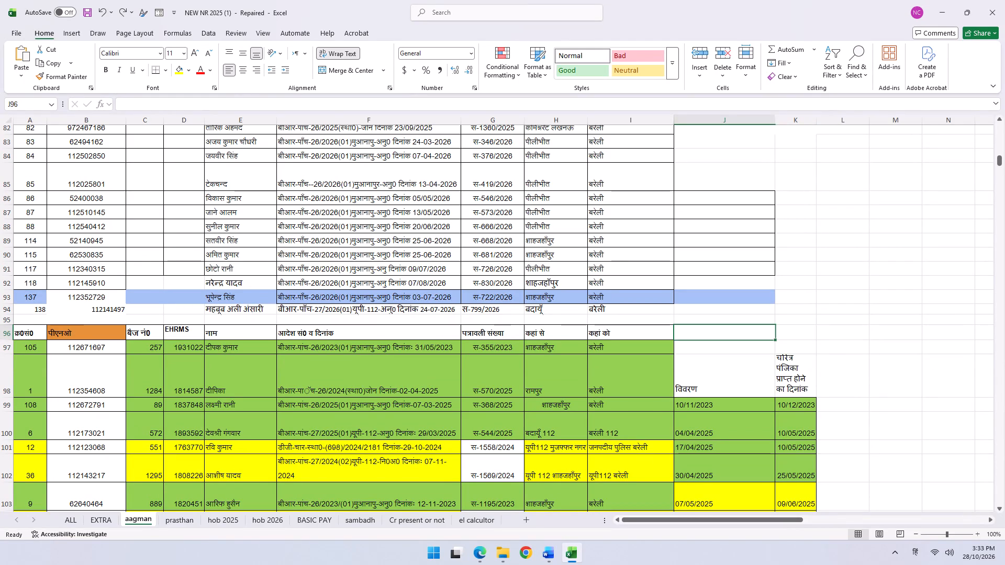
{"action": "left_click_drag", "start_coordinate": [699, 335], "coordinate": [804, 337]}
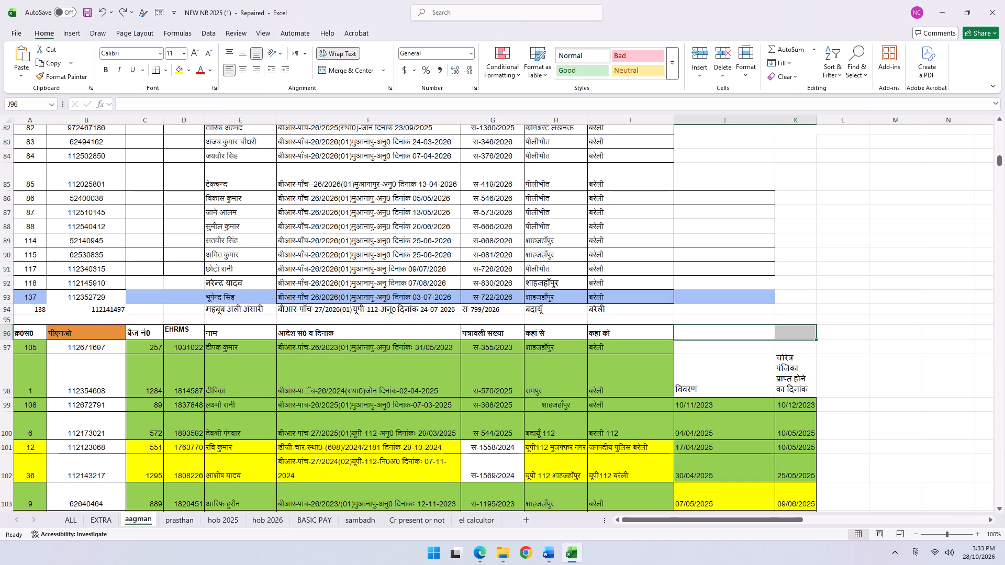
{"action": "left_click", "coordinate": [422, 340]}
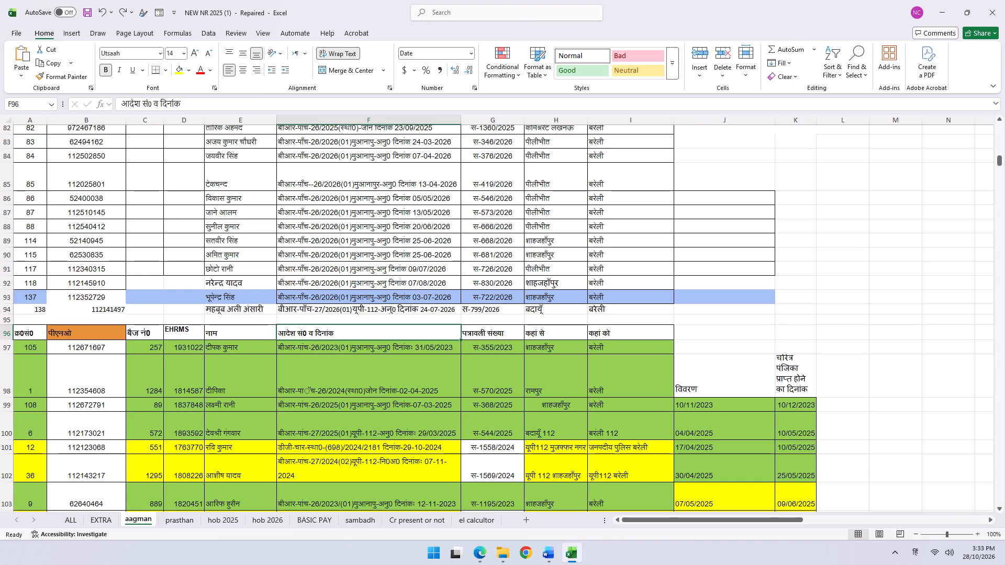
{"action": "left_click_drag", "start_coordinate": [26, 334], "coordinate": [647, 336]}
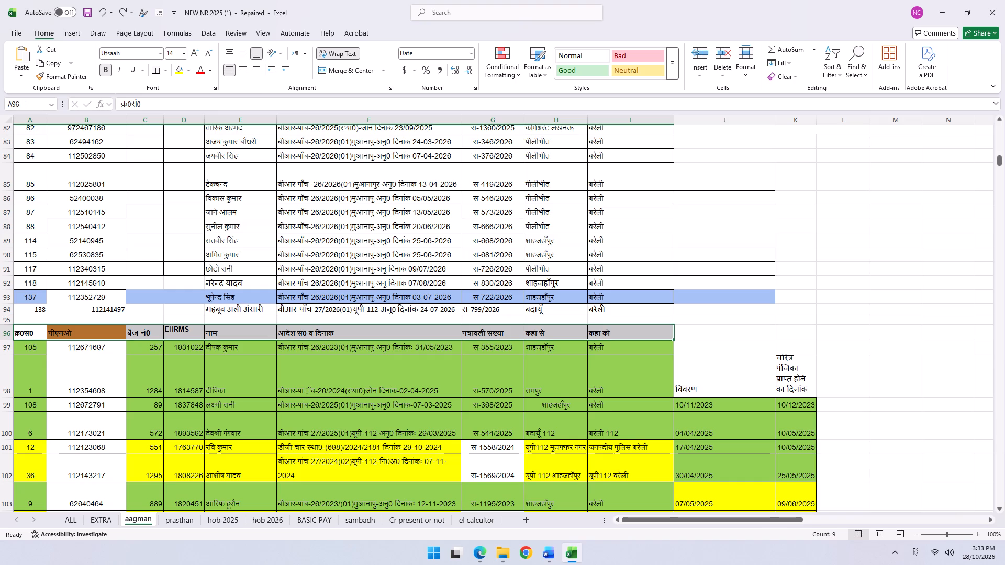
{"action": "key", "text": "ctrl+plus"}
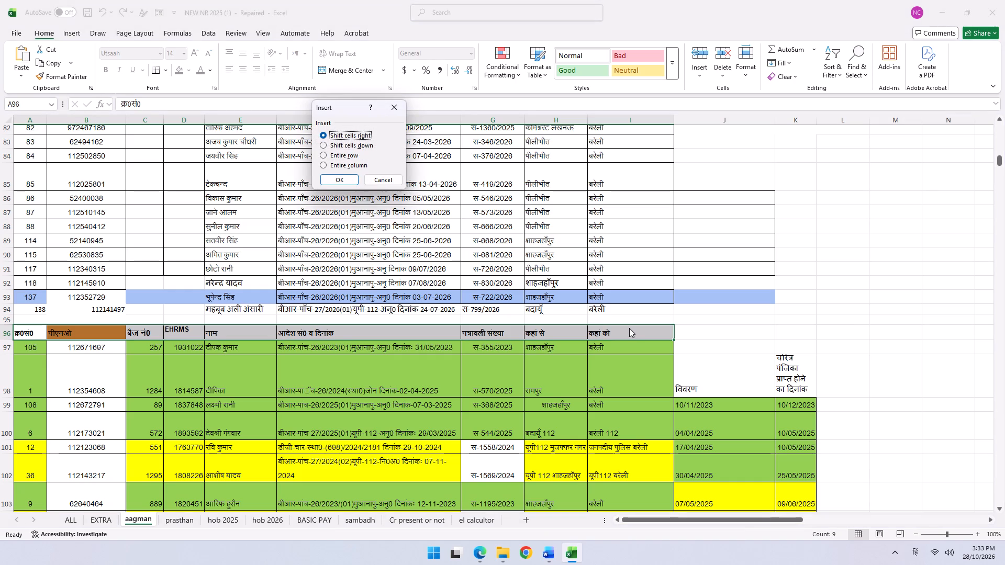
{"action": "key", "text": "Down"}
{"action": "key", "text": "Return"}
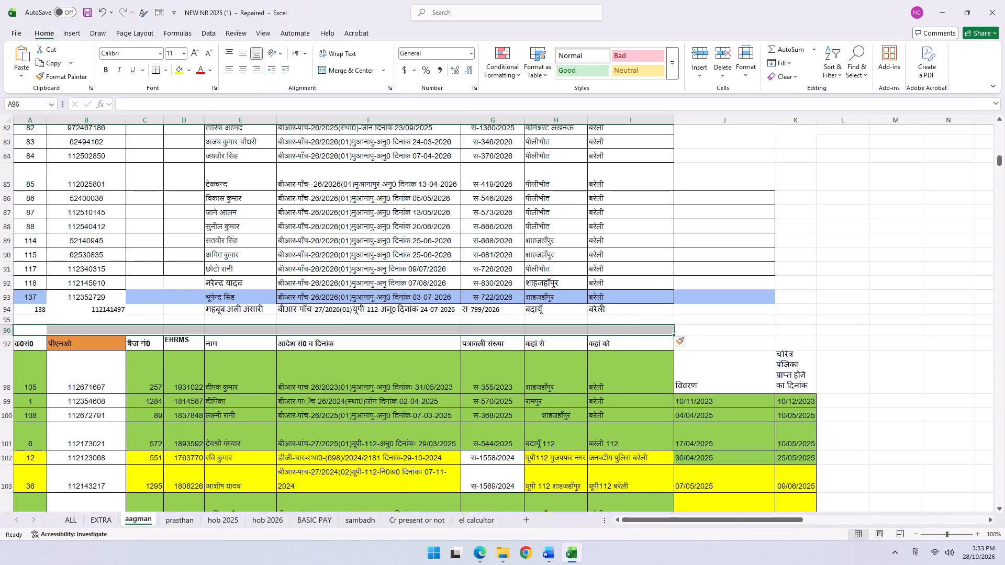
{"action": "key", "text": "ctrl+plus"}
{"action": "key", "text": "Down"}
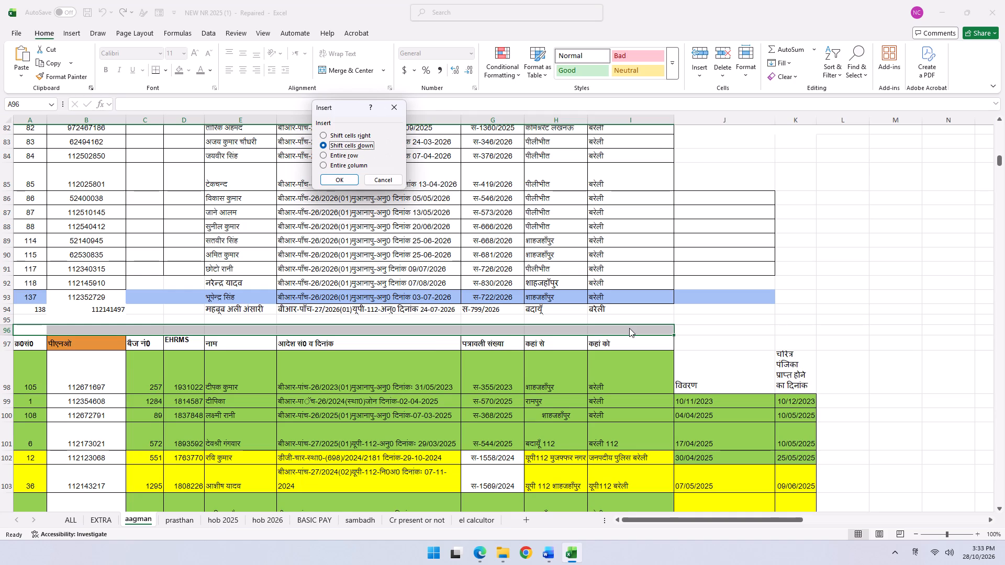
{"action": "key", "text": "Return"}
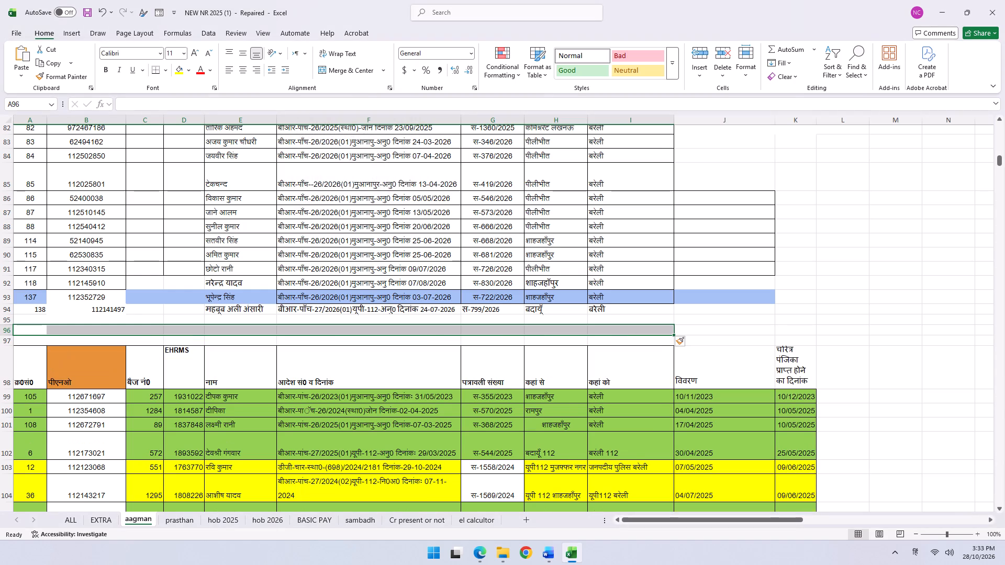
Examine how the shifted aagman records line up with the dates in columns J and K, down to the संशोधन block ending at row 504.
{"action": "scroll", "coordinate": [239, 497], "scroll_direction": "down", "scroll_amount": 1}
{"action": "scroll", "coordinate": [558, 441], "scroll_direction": "down", "scroll_amount": 2}
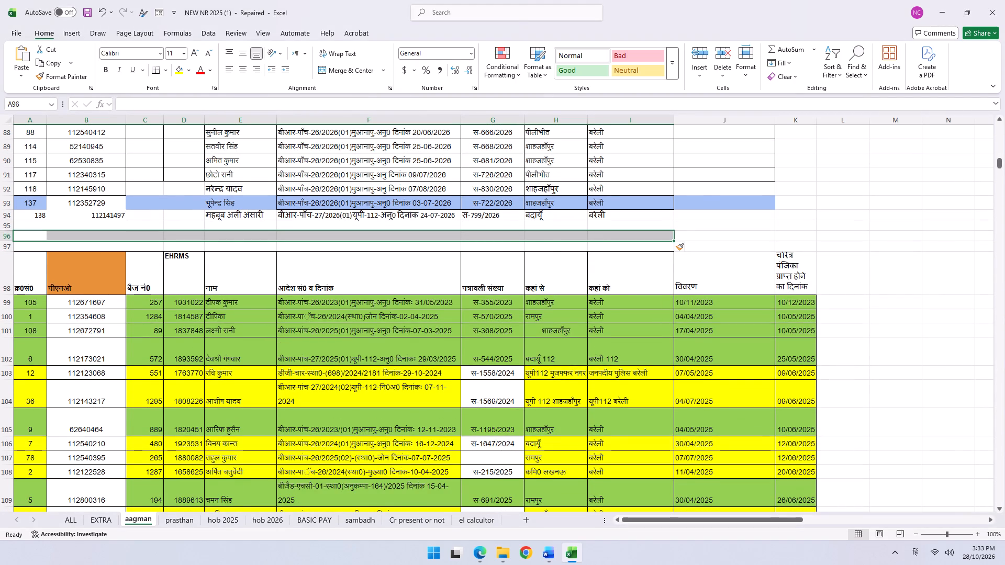
{"action": "scroll", "coordinate": [668, 352], "scroll_direction": "down", "scroll_amount": 6}
{"action": "scroll", "coordinate": [668, 358], "scroll_direction": "down", "scroll_amount": 19}
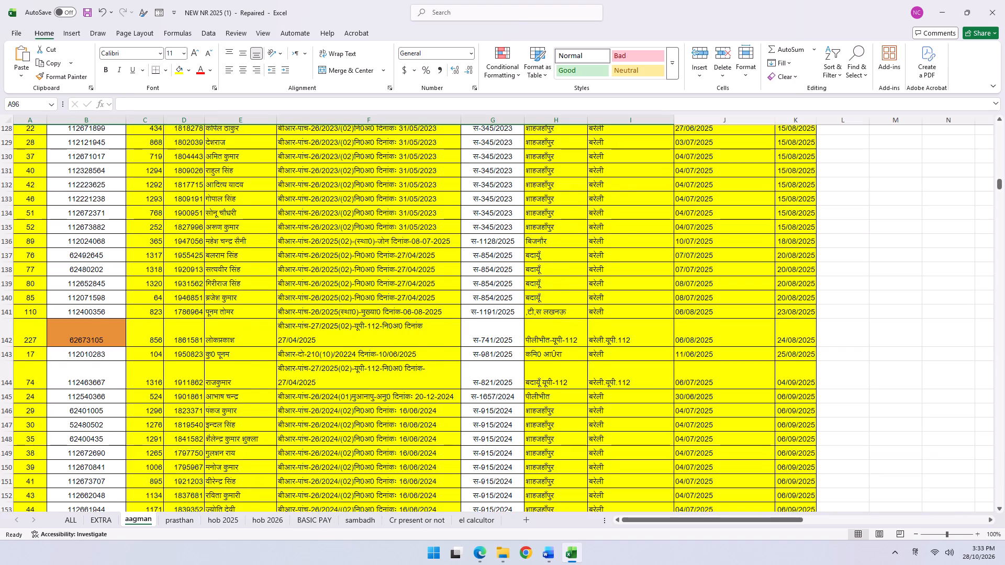
{"action": "scroll", "coordinate": [663, 360], "scroll_direction": "down", "scroll_amount": 6}
{"action": "scroll", "coordinate": [661, 359], "scroll_direction": "up", "scroll_amount": 1}
{"action": "scroll", "coordinate": [661, 359], "scroll_direction": "down", "scroll_amount": 2}
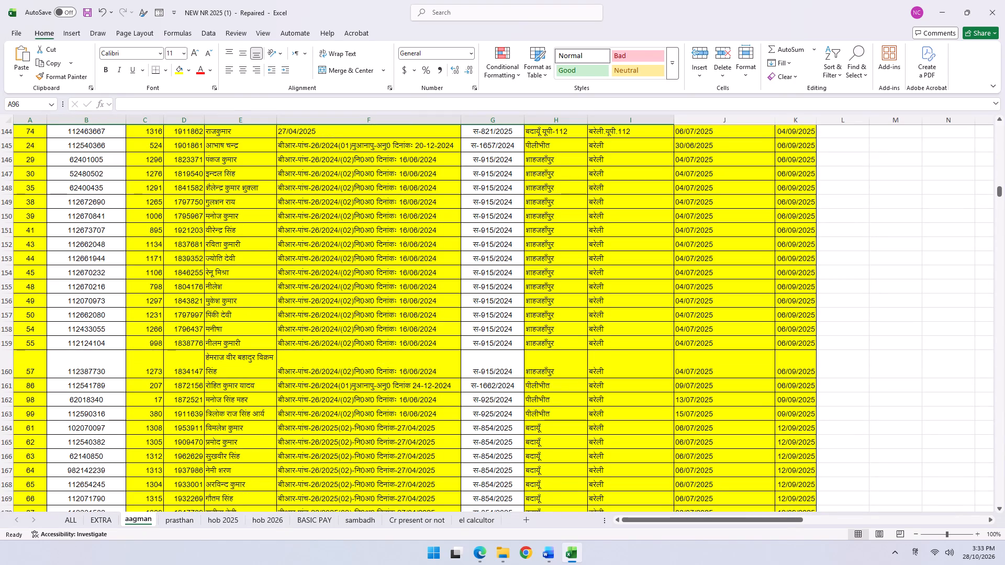
{"action": "scroll", "coordinate": [846, 478], "scroll_direction": "down", "scroll_amount": 20}
{"action": "scroll", "coordinate": [846, 478], "scroll_direction": "down", "scroll_amount": 2}
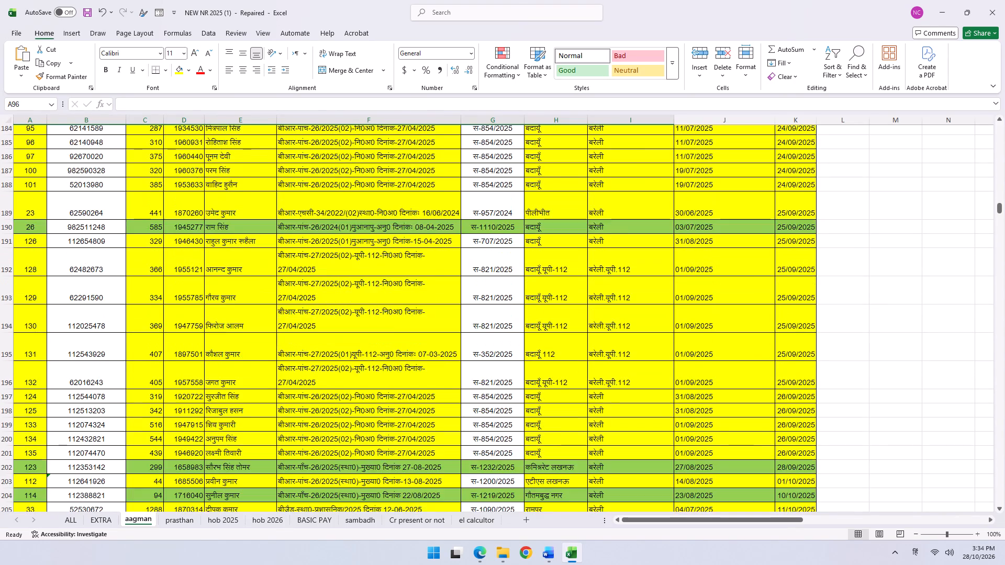
{"action": "scroll", "coordinate": [672, 390], "scroll_direction": "down", "scroll_amount": 18}
{"action": "scroll", "coordinate": [658, 382], "scroll_direction": "up", "scroll_amount": 1}
{"action": "scroll", "coordinate": [658, 382], "scroll_direction": "down", "scroll_amount": 7}
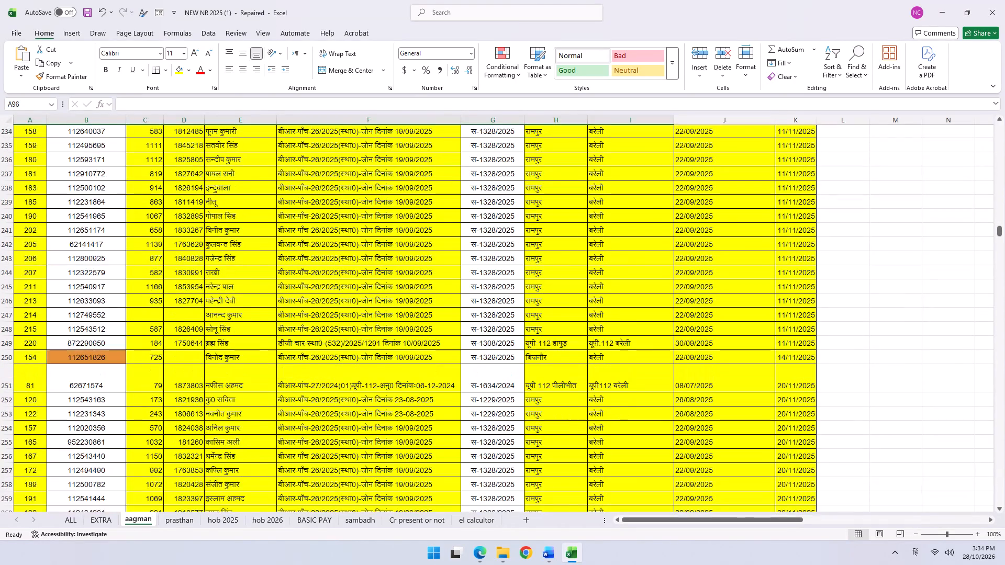
{"action": "scroll", "coordinate": [655, 381], "scroll_direction": "down", "scroll_amount": 6}
{"action": "scroll", "coordinate": [599, 375], "scroll_direction": "up", "scroll_amount": 1}
{"action": "scroll", "coordinate": [597, 375], "scroll_direction": "down", "scroll_amount": 20}
{"action": "scroll", "coordinate": [601, 377], "scroll_direction": "up", "scroll_amount": 1}
{"action": "scroll", "coordinate": [602, 378], "scroll_direction": "down", "scroll_amount": 6}
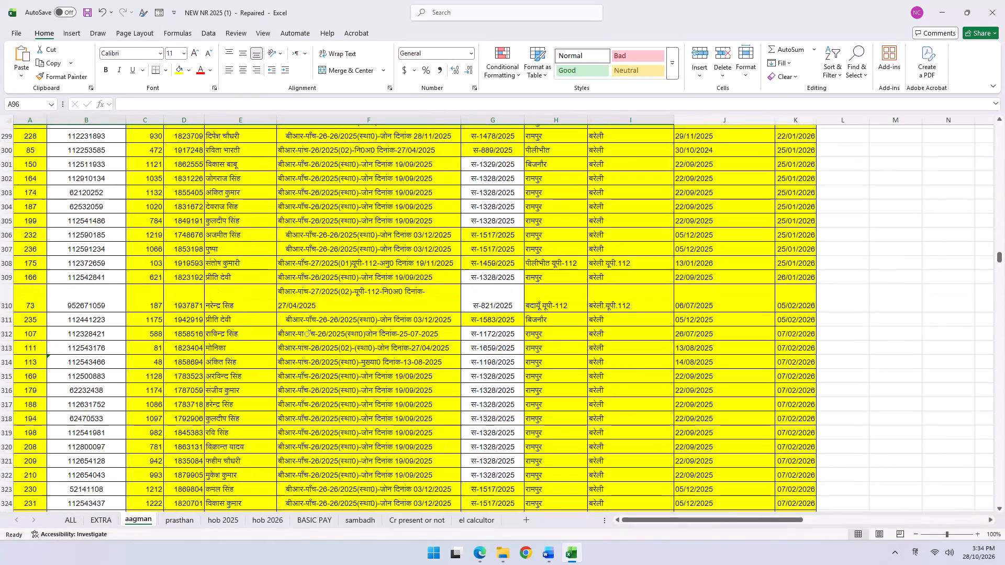
{"action": "scroll", "coordinate": [618, 379], "scroll_direction": "down", "scroll_amount": 19}
{"action": "scroll", "coordinate": [611, 377], "scroll_direction": "down", "scroll_amount": 4}
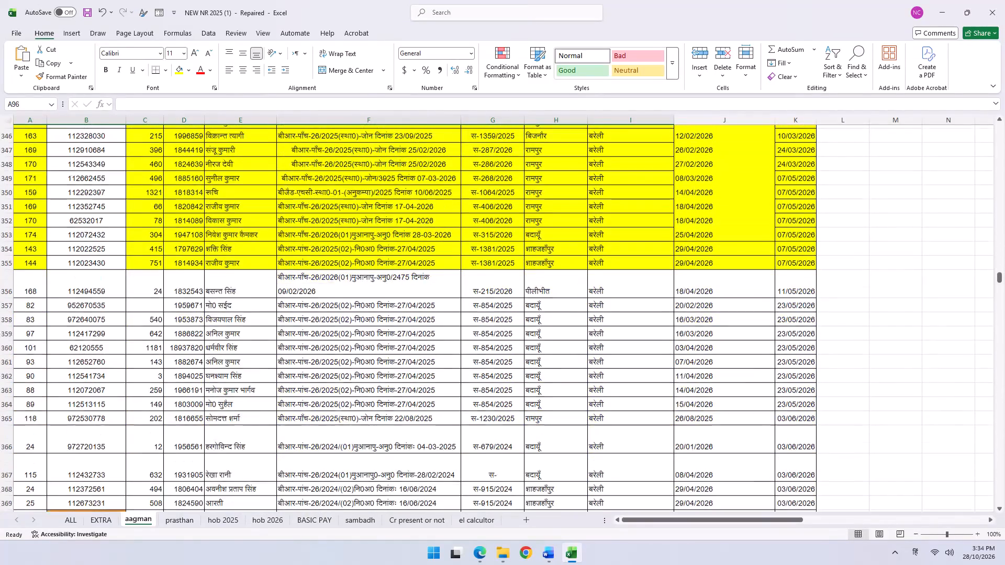
{"action": "scroll", "coordinate": [610, 378], "scroll_direction": "down", "scroll_amount": 9}
{"action": "scroll", "coordinate": [609, 375], "scroll_direction": "down", "scroll_amount": 20}
{"action": "scroll", "coordinate": [609, 375], "scroll_direction": "down", "scroll_amount": 4}
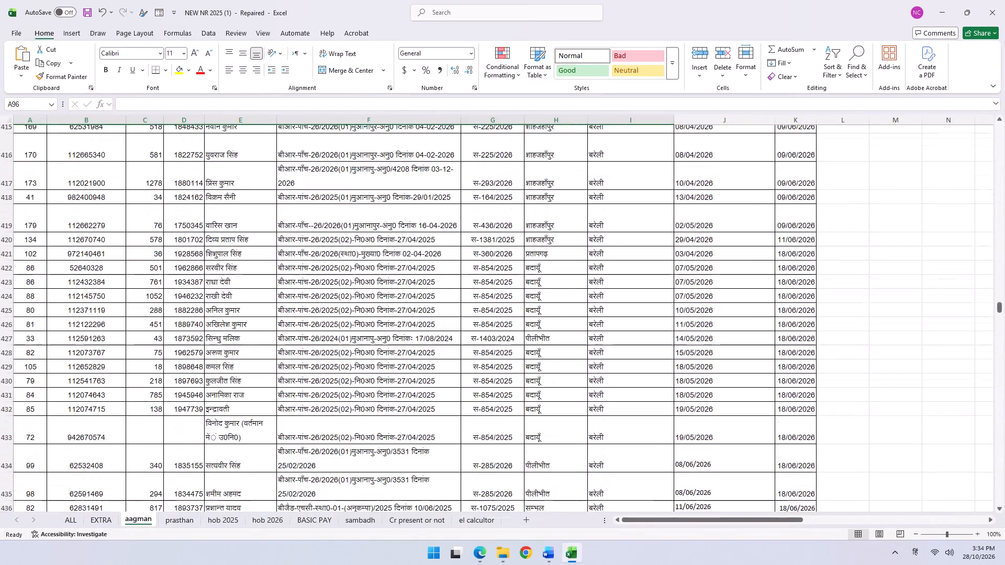
{"action": "scroll", "coordinate": [602, 374], "scroll_direction": "down", "scroll_amount": 17}
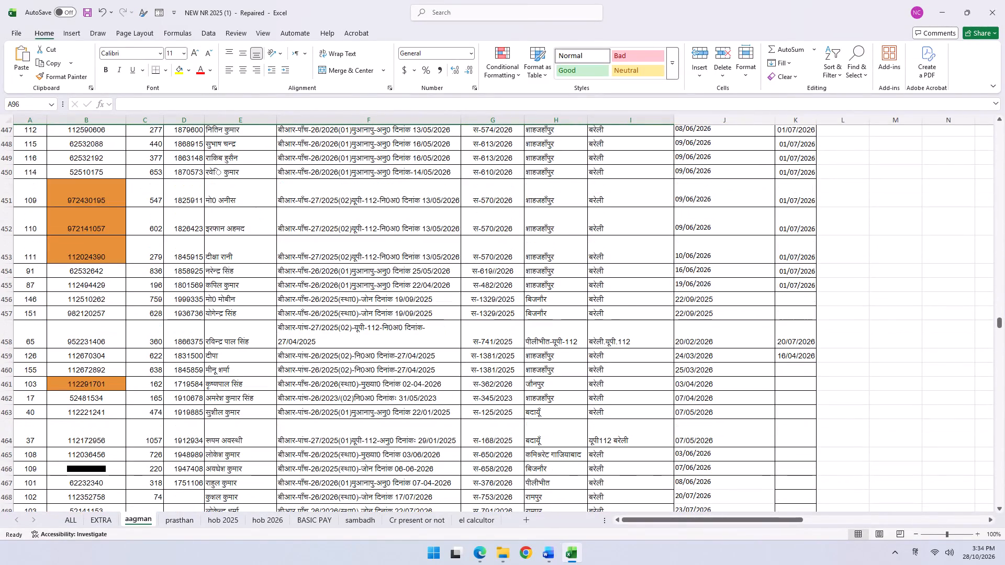
{"action": "scroll", "coordinate": [600, 374], "scroll_direction": "down", "scroll_amount": 13}
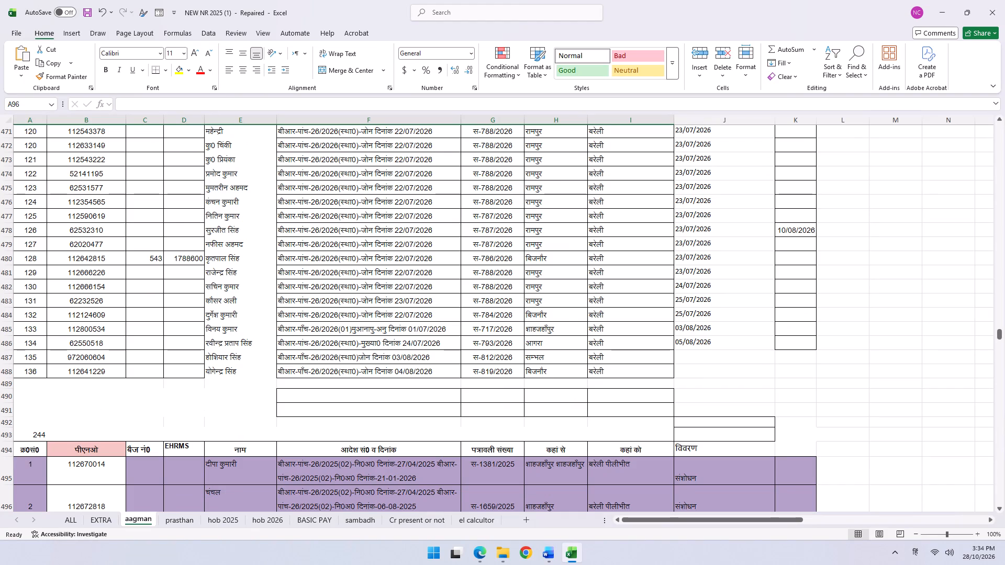
{"action": "scroll", "coordinate": [717, 393], "scroll_direction": "down", "scroll_amount": 1}
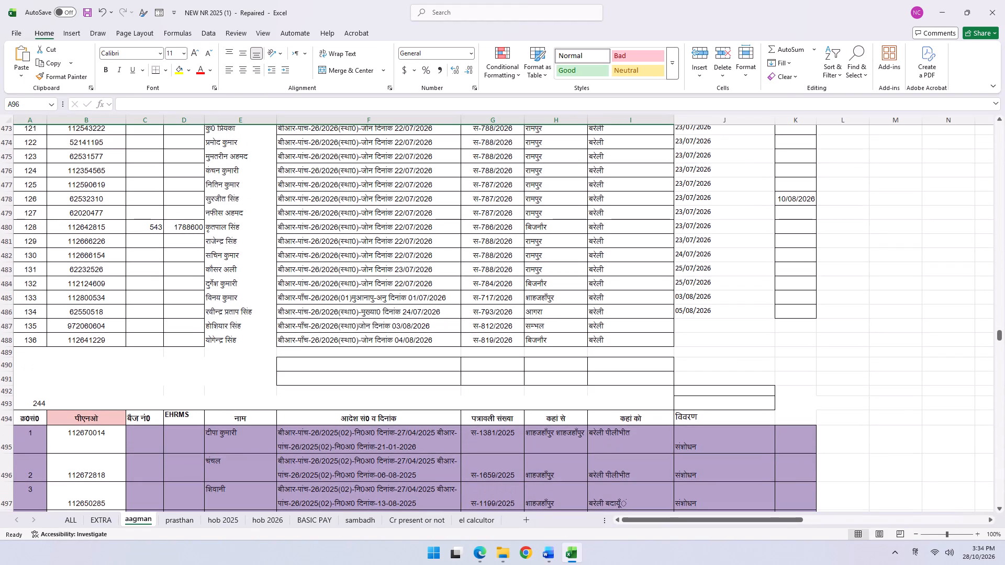
{"action": "scroll", "coordinate": [752, 401], "scroll_direction": "down", "scroll_amount": 11}
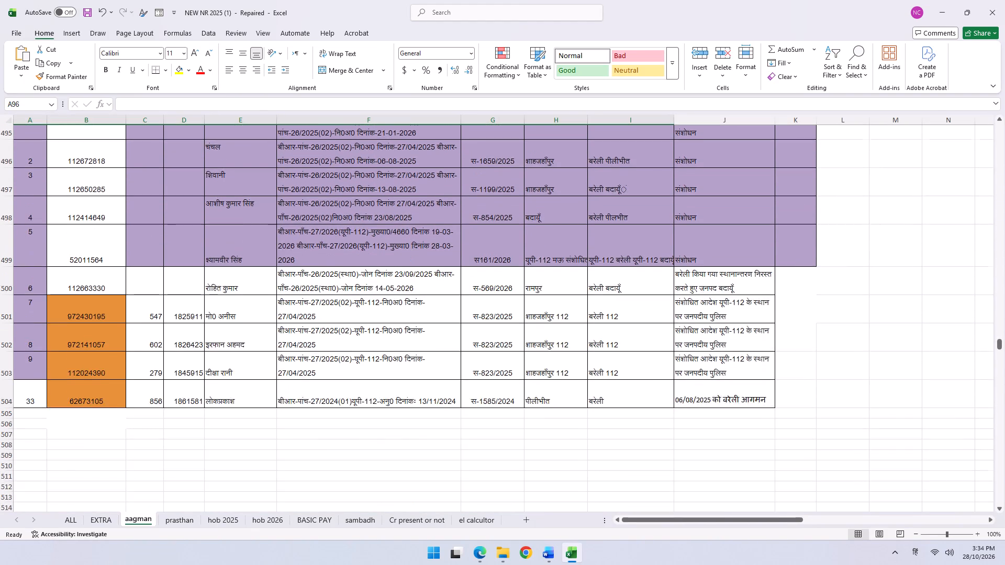
{"action": "scroll", "coordinate": [740, 406], "scroll_direction": "up", "scroll_amount": 4}
{"action": "scroll", "coordinate": [734, 405], "scroll_direction": "down", "scroll_amount": 1}
Review the aagman records against their column J and K dates from the संशोधन block back up toward the header row.
{"action": "scroll", "coordinate": [728, 406], "scroll_direction": "up", "scroll_amount": 3}
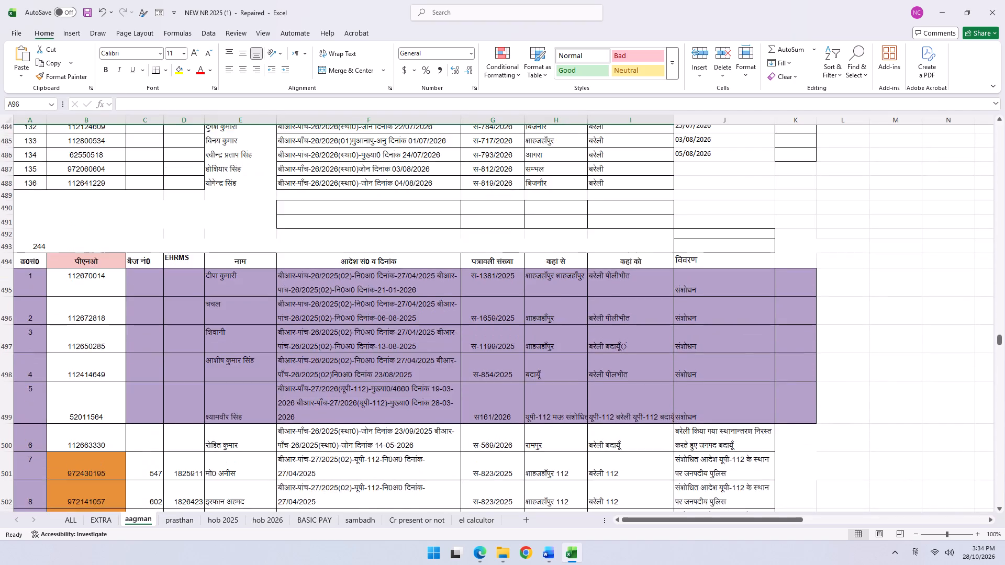
{"action": "scroll", "coordinate": [666, 381], "scroll_direction": "up", "scroll_amount": 5}
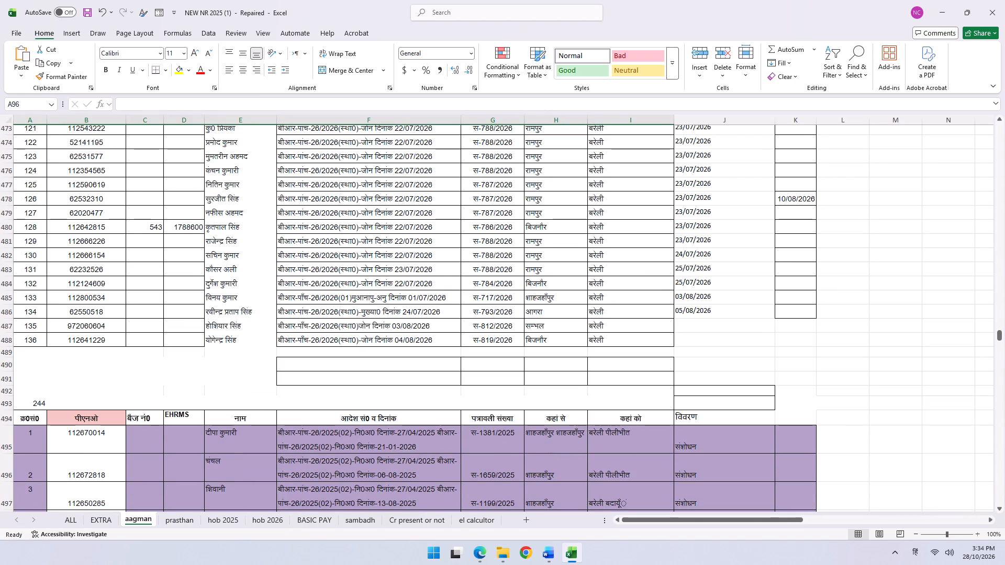
{"action": "scroll", "coordinate": [743, 343], "scroll_direction": "up", "scroll_amount": 1}
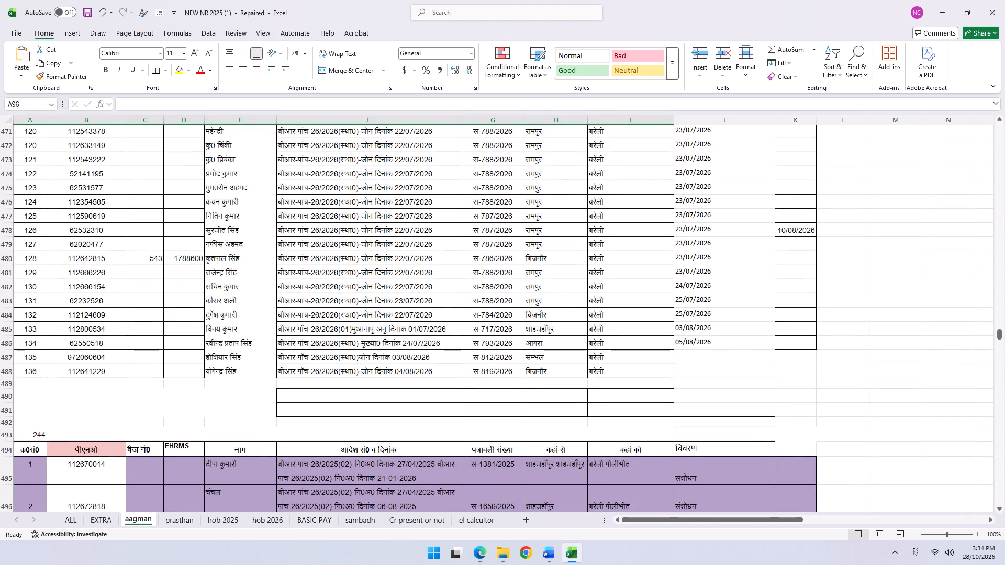
{"action": "scroll", "coordinate": [734, 372], "scroll_direction": "up", "scroll_amount": 1}
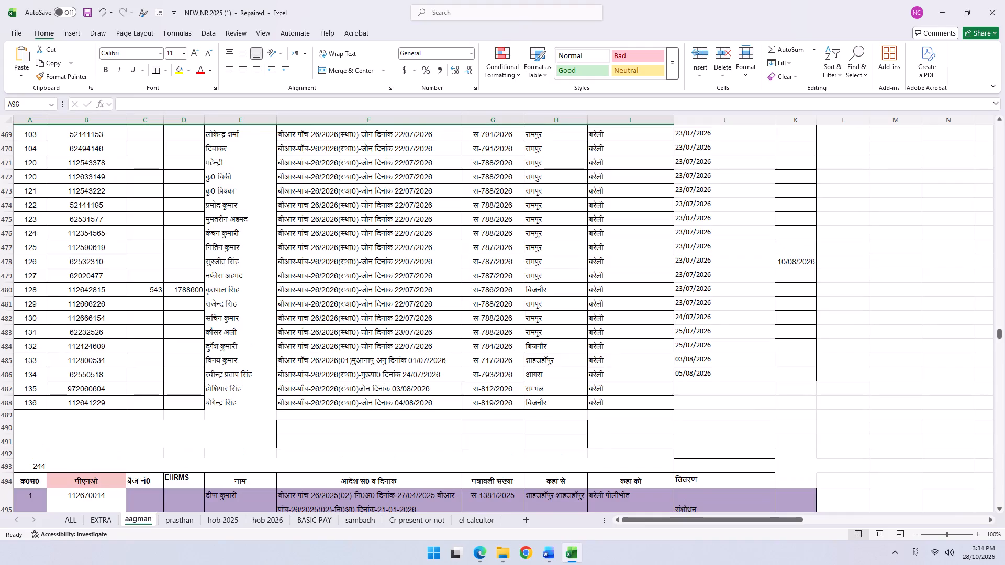
{"action": "scroll", "coordinate": [731, 372], "scroll_direction": "up", "scroll_amount": 10}
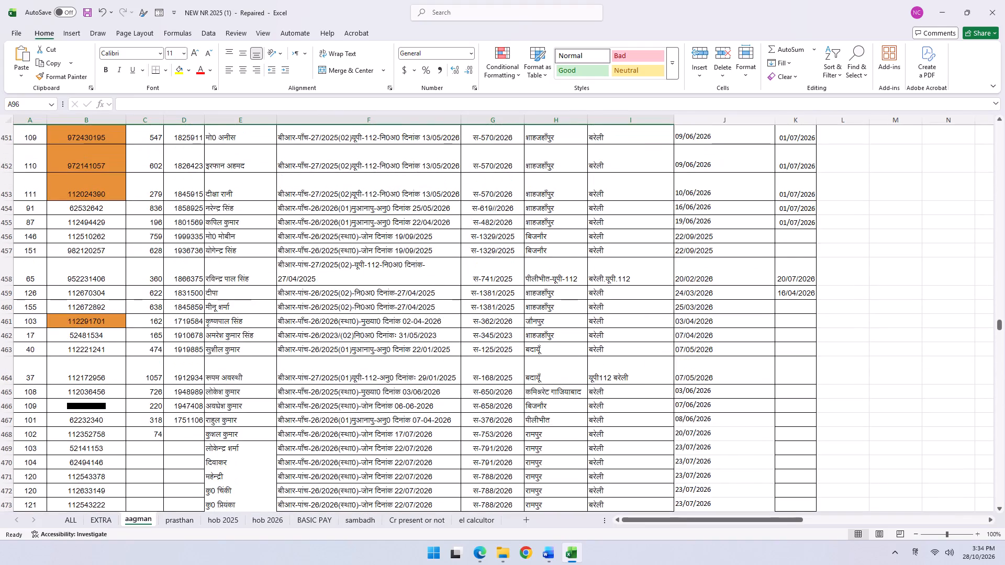
{"action": "scroll", "coordinate": [229, 335], "scroll_direction": "up", "scroll_amount": 9}
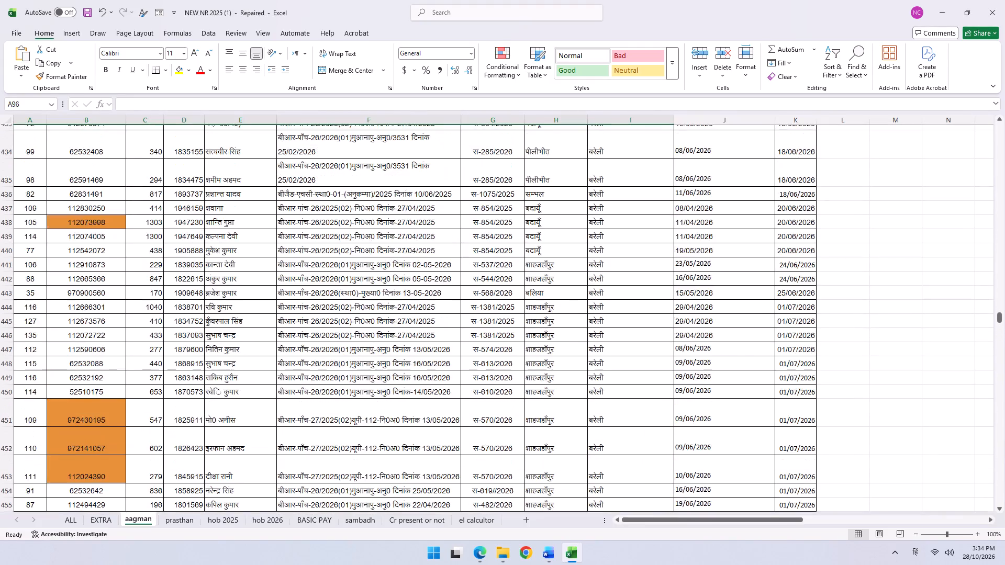
{"action": "scroll", "coordinate": [320, 344], "scroll_direction": "up", "scroll_amount": 5}
{"action": "scroll", "coordinate": [362, 348], "scroll_direction": "up", "scroll_amount": 4}
{"action": "scroll", "coordinate": [304, 342], "scroll_direction": "up", "scroll_amount": 11}
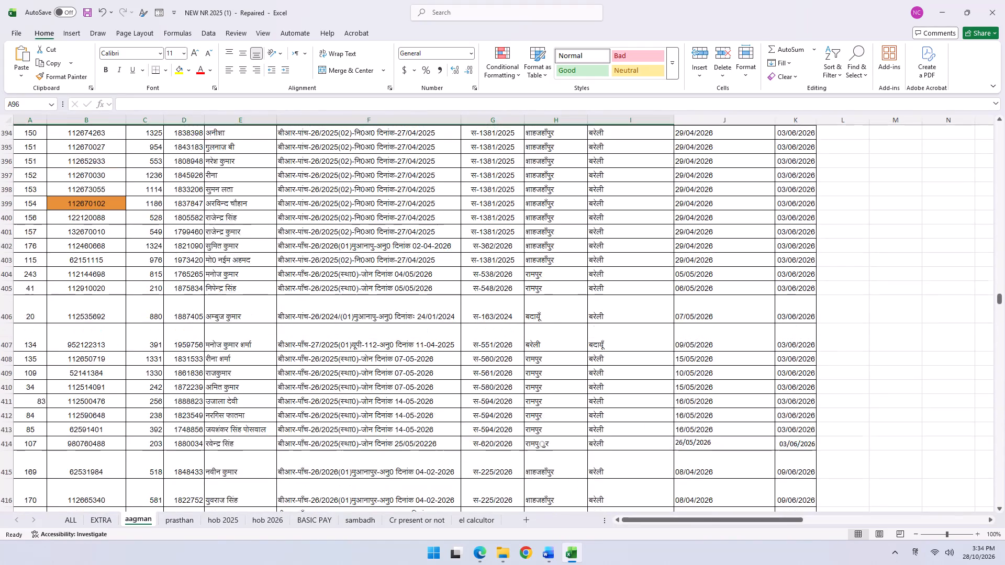
{"action": "scroll", "coordinate": [304, 341], "scroll_direction": "up", "scroll_amount": 16}
{"action": "scroll", "coordinate": [303, 341], "scroll_direction": "up", "scroll_amount": 14}
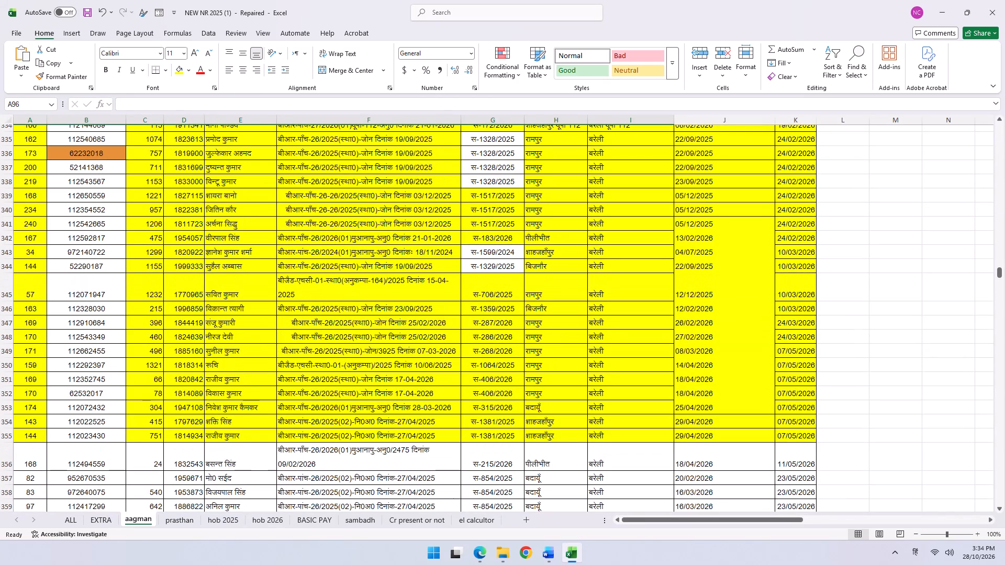
{"action": "scroll", "coordinate": [302, 341], "scroll_direction": "up", "scroll_amount": 1}
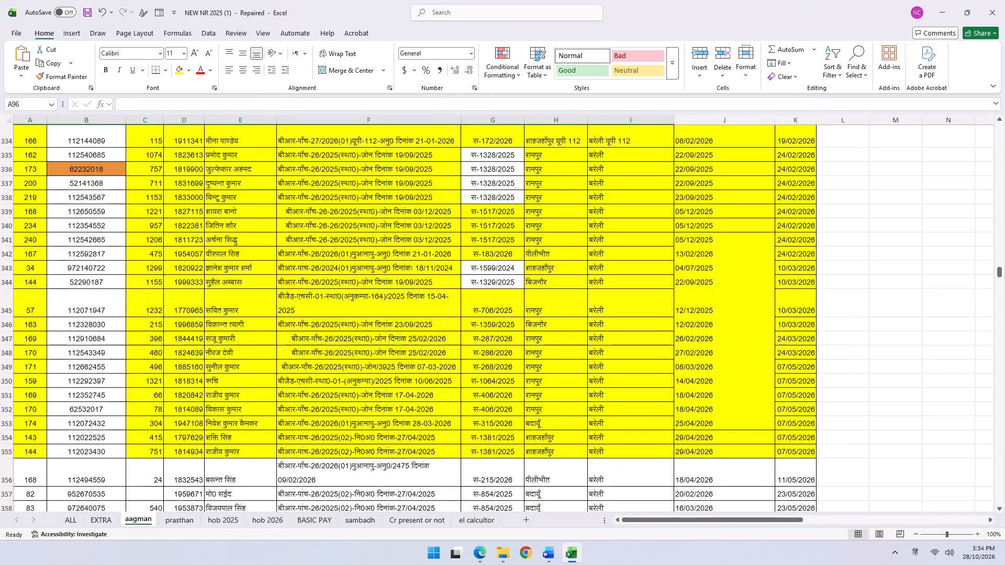
{"action": "scroll", "coordinate": [302, 341], "scroll_direction": "up", "scroll_amount": 2}
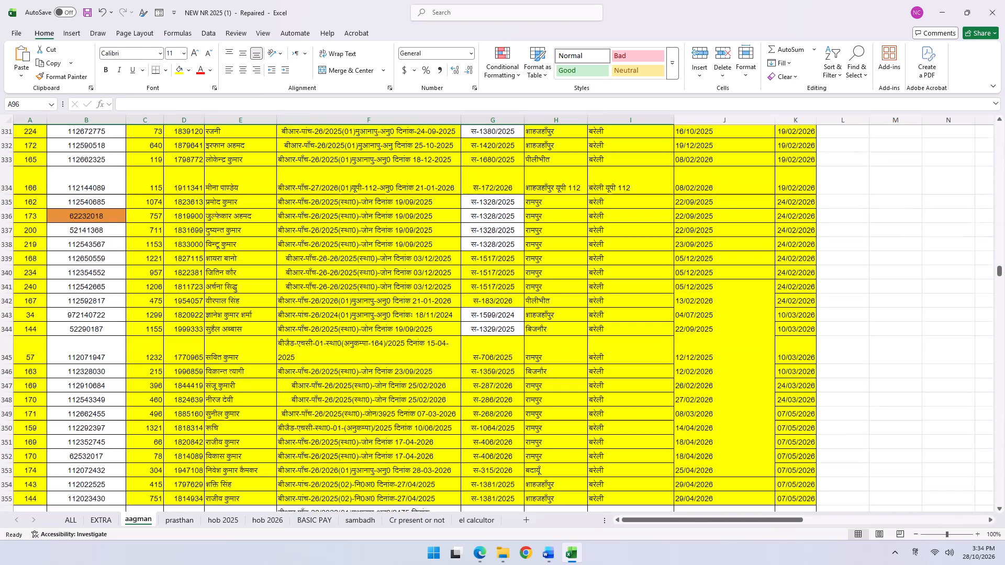
{"action": "scroll", "coordinate": [302, 341], "scroll_direction": "up", "scroll_amount": 6}
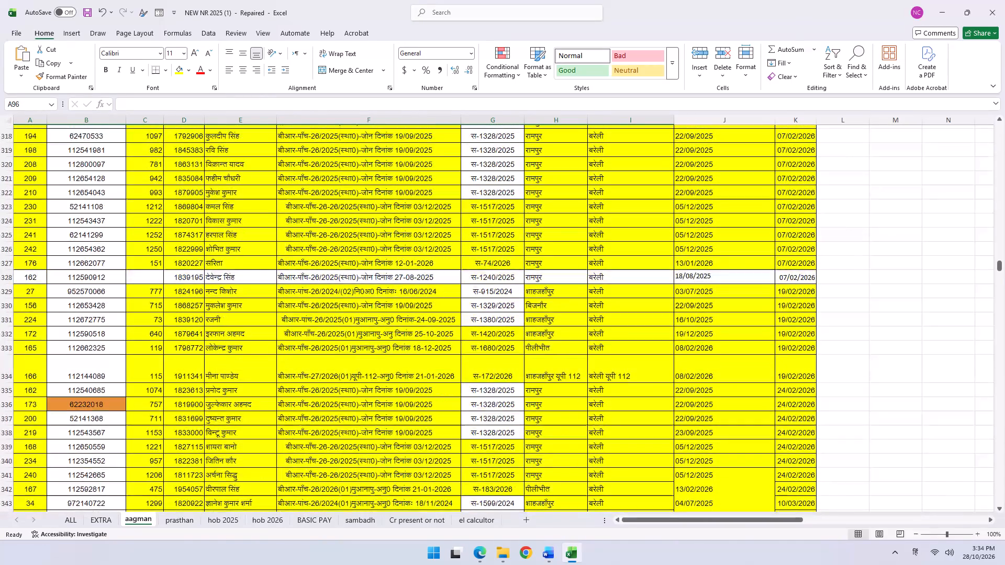
{"action": "scroll", "coordinate": [300, 341], "scroll_direction": "up", "scroll_amount": 2}
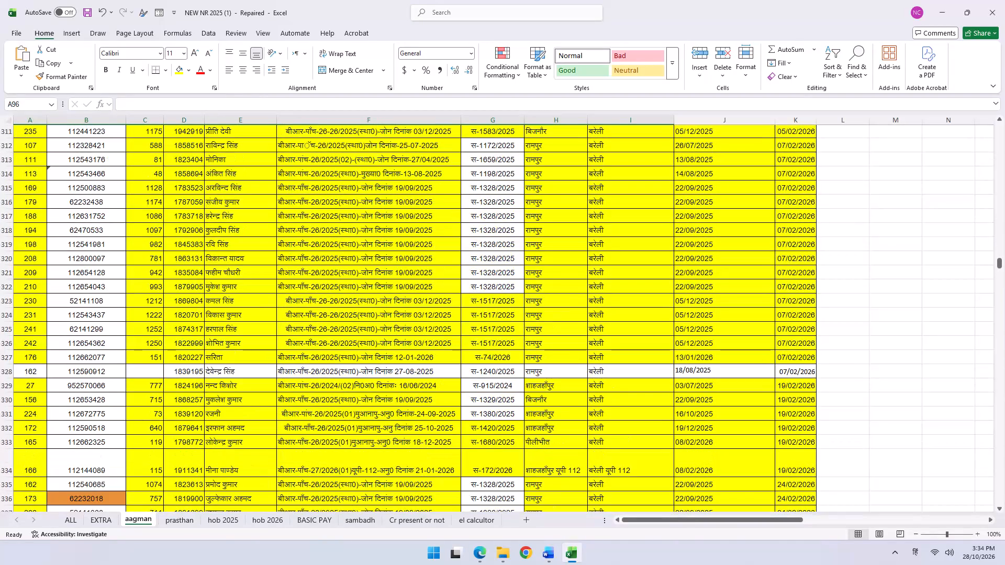
{"action": "scroll", "coordinate": [300, 341], "scroll_direction": "up", "scroll_amount": 20}
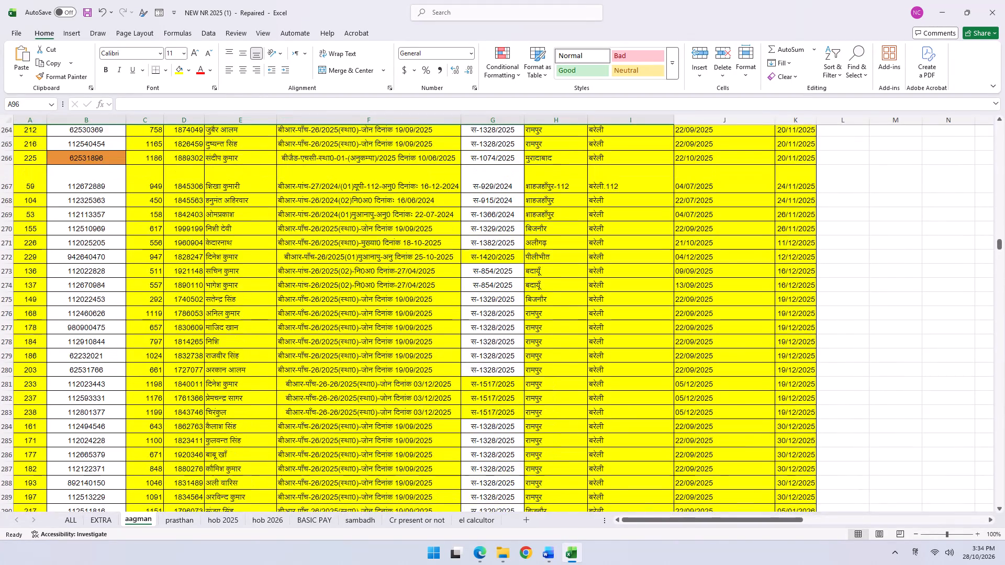
{"action": "scroll", "coordinate": [300, 340], "scroll_direction": "up", "scroll_amount": 9}
{"action": "scroll", "coordinate": [300, 340], "scroll_direction": "down", "scroll_amount": 1}
{"action": "scroll", "coordinate": [300, 340], "scroll_direction": "up", "scroll_amount": 20}
{"action": "scroll", "coordinate": [300, 340], "scroll_direction": "down", "scroll_amount": 1}
{"action": "scroll", "coordinate": [300, 340], "scroll_direction": "up", "scroll_amount": 8}
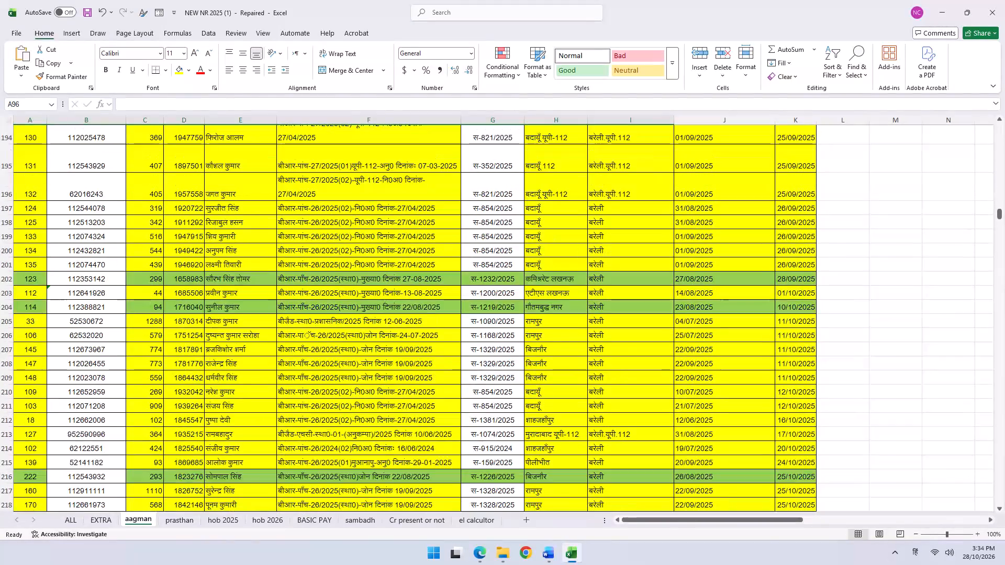
{"action": "scroll", "coordinate": [300, 340], "scroll_direction": "up", "scroll_amount": 15}
Undo the last insertion of blank cells above the aagman headers.
{"action": "key", "text": "ctrl+z"}
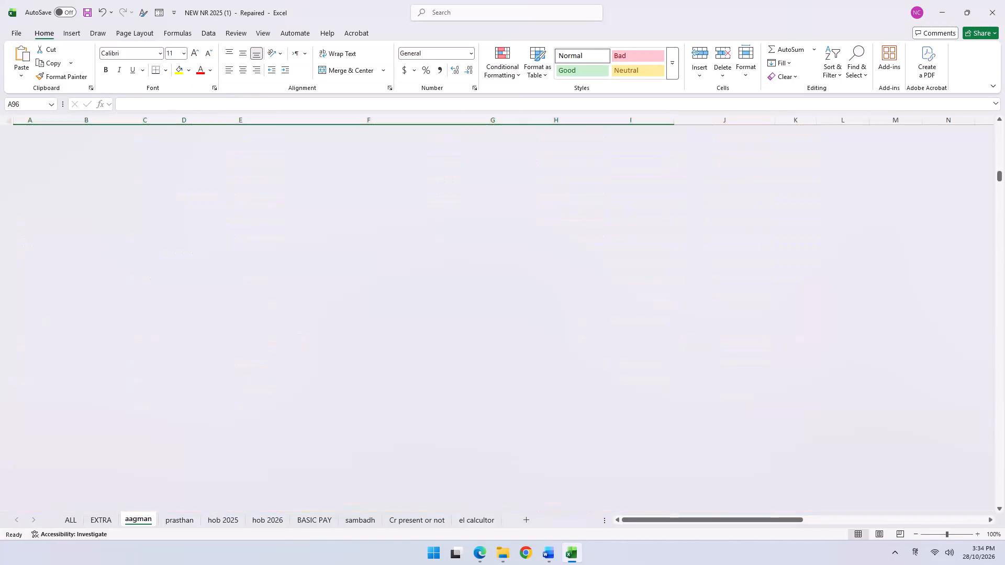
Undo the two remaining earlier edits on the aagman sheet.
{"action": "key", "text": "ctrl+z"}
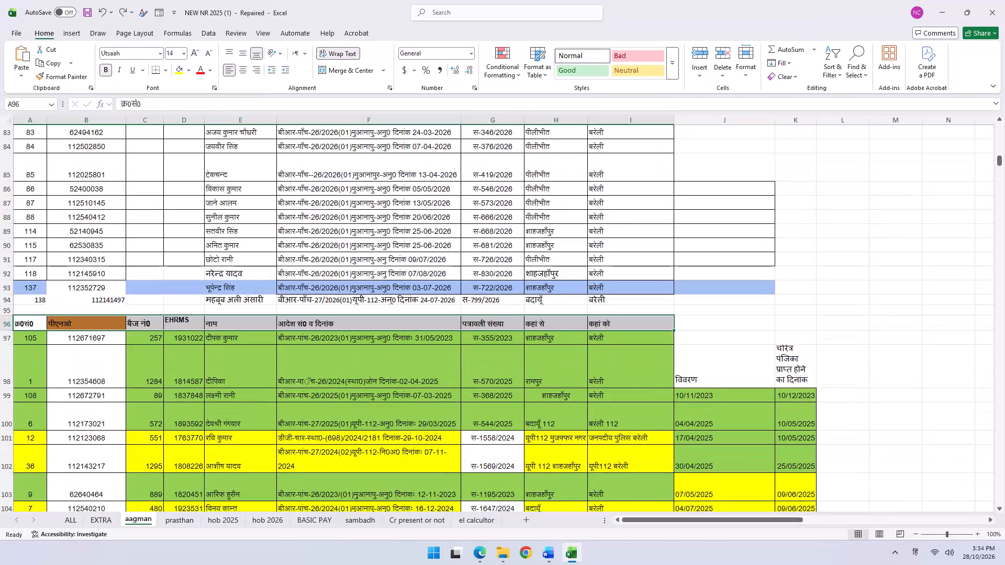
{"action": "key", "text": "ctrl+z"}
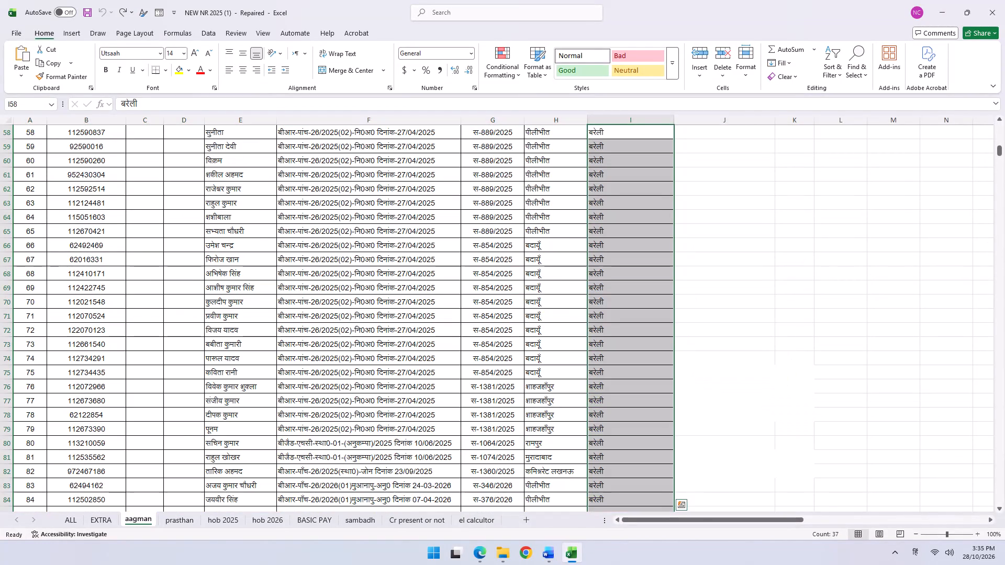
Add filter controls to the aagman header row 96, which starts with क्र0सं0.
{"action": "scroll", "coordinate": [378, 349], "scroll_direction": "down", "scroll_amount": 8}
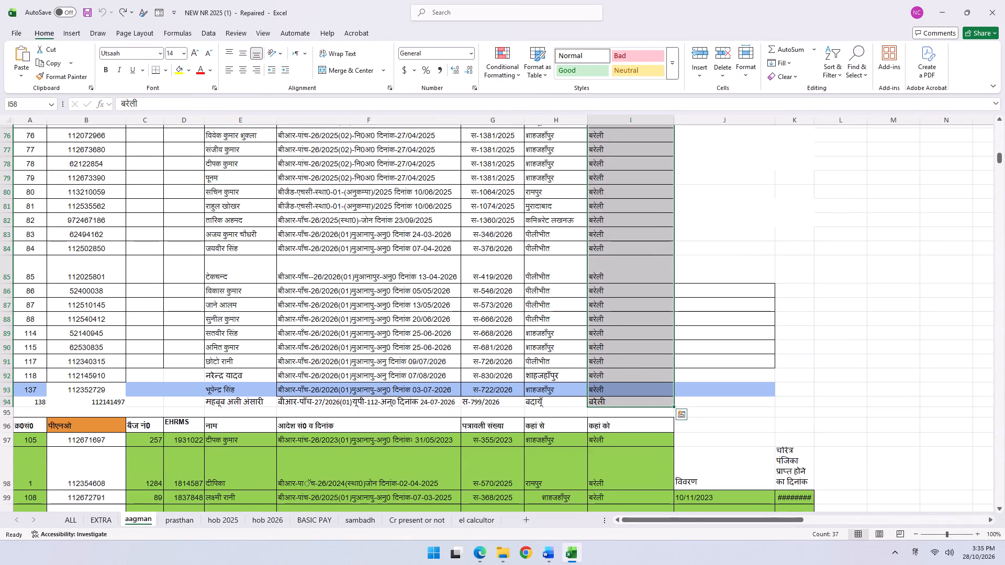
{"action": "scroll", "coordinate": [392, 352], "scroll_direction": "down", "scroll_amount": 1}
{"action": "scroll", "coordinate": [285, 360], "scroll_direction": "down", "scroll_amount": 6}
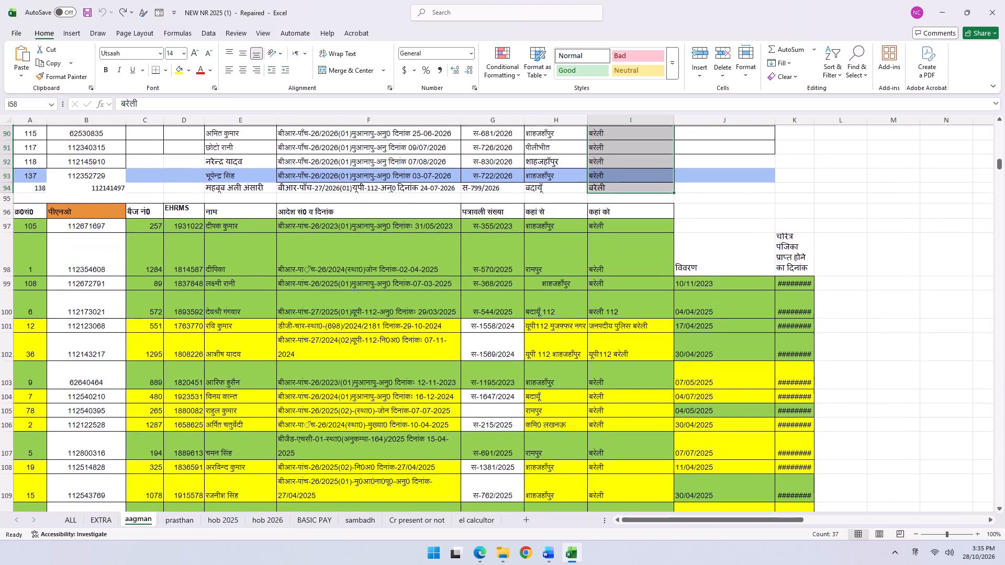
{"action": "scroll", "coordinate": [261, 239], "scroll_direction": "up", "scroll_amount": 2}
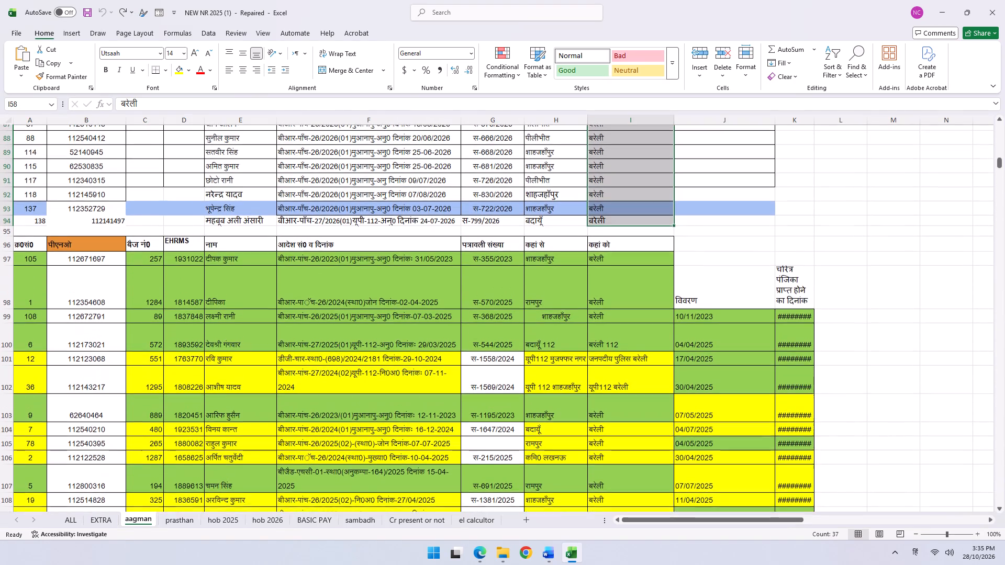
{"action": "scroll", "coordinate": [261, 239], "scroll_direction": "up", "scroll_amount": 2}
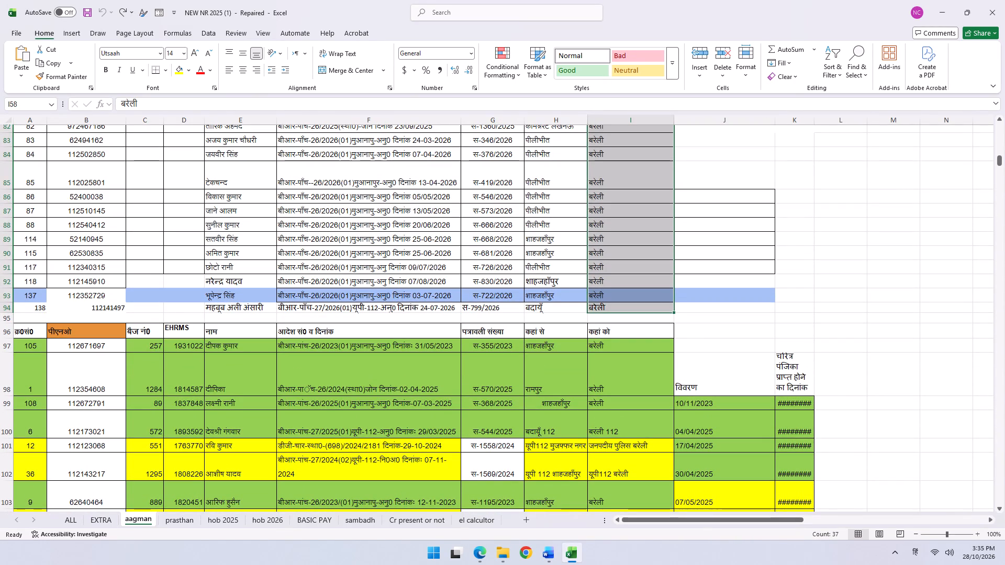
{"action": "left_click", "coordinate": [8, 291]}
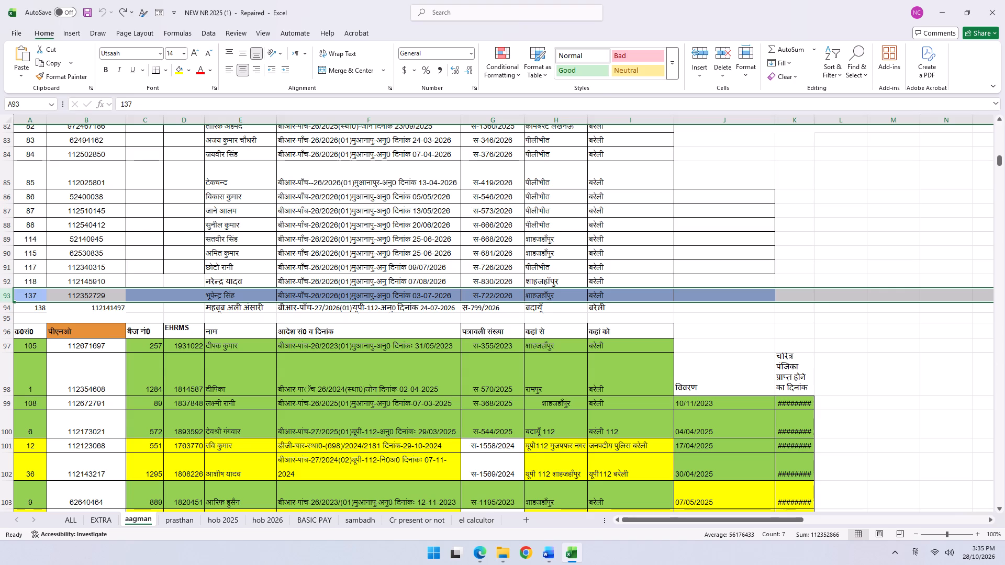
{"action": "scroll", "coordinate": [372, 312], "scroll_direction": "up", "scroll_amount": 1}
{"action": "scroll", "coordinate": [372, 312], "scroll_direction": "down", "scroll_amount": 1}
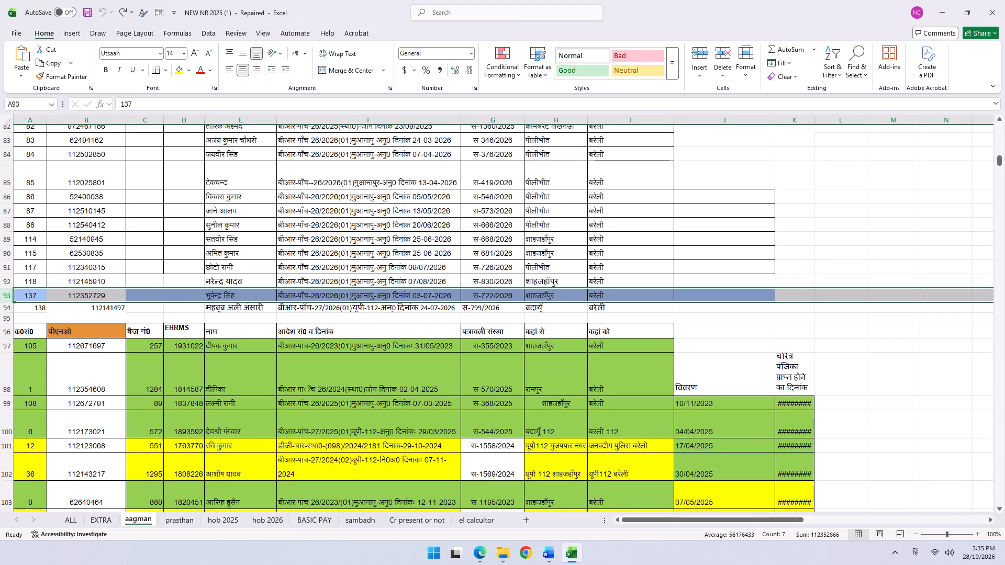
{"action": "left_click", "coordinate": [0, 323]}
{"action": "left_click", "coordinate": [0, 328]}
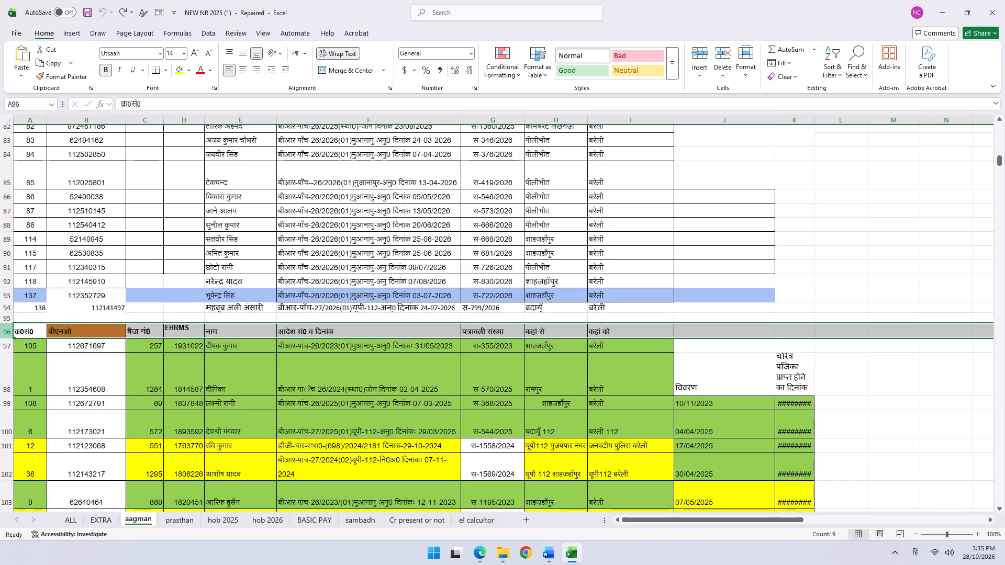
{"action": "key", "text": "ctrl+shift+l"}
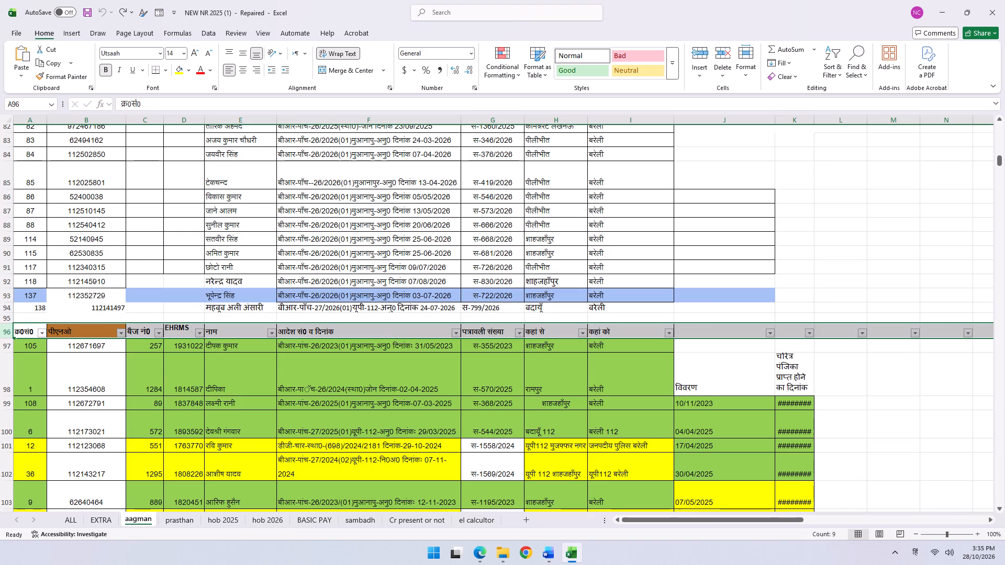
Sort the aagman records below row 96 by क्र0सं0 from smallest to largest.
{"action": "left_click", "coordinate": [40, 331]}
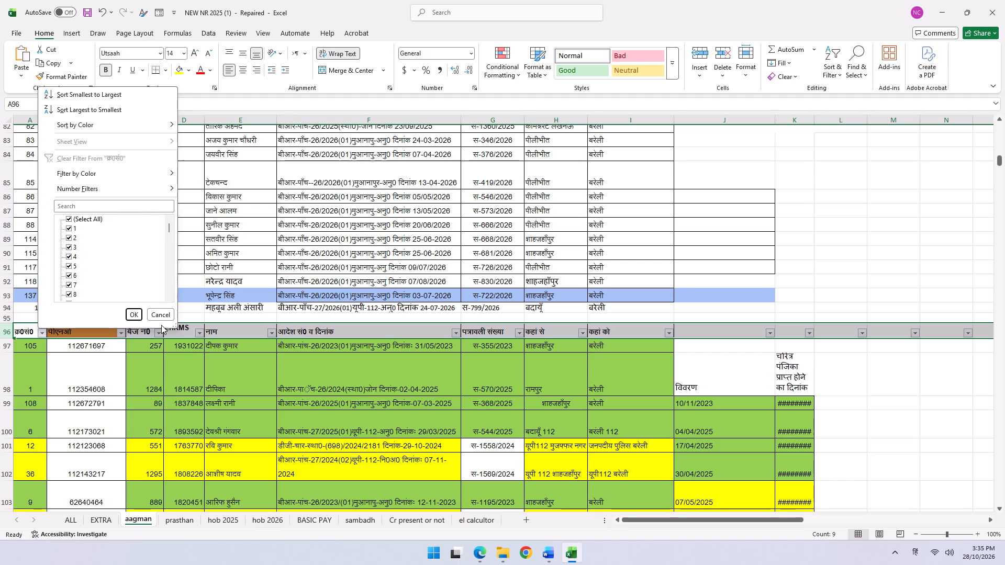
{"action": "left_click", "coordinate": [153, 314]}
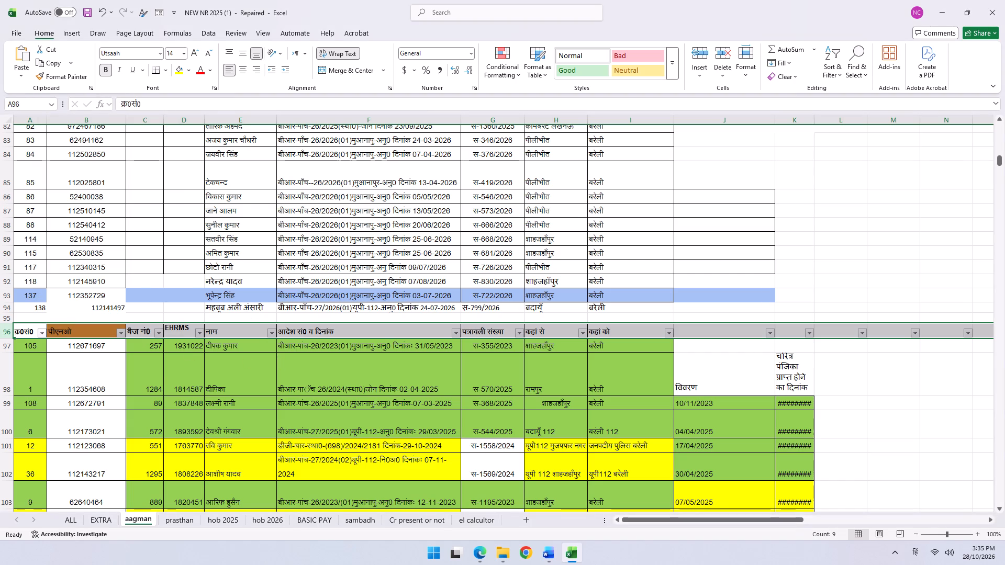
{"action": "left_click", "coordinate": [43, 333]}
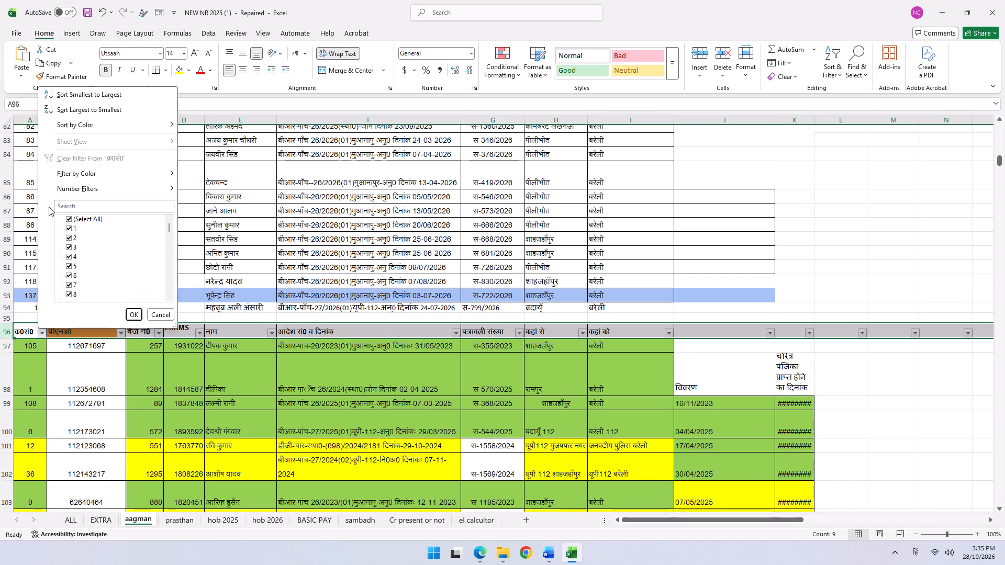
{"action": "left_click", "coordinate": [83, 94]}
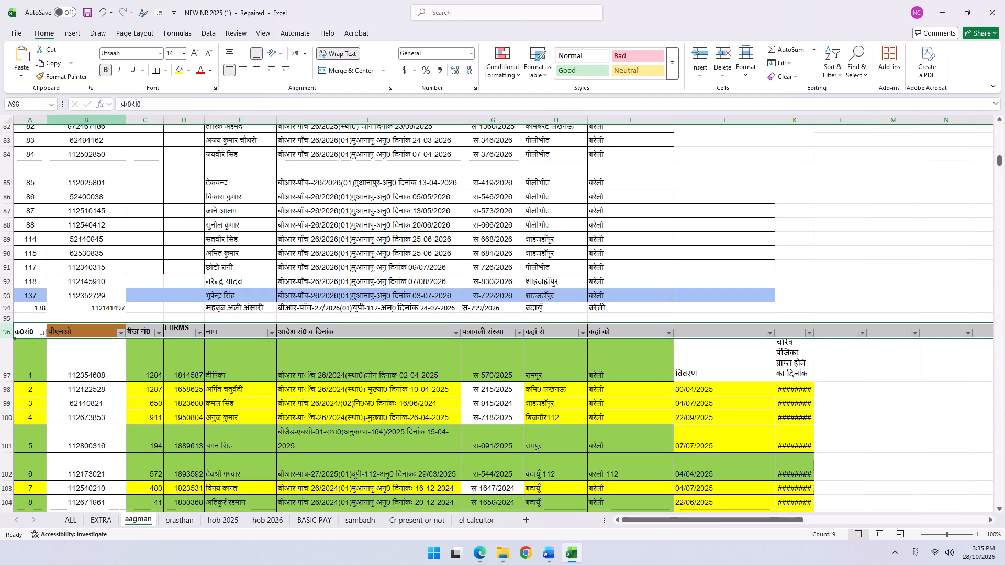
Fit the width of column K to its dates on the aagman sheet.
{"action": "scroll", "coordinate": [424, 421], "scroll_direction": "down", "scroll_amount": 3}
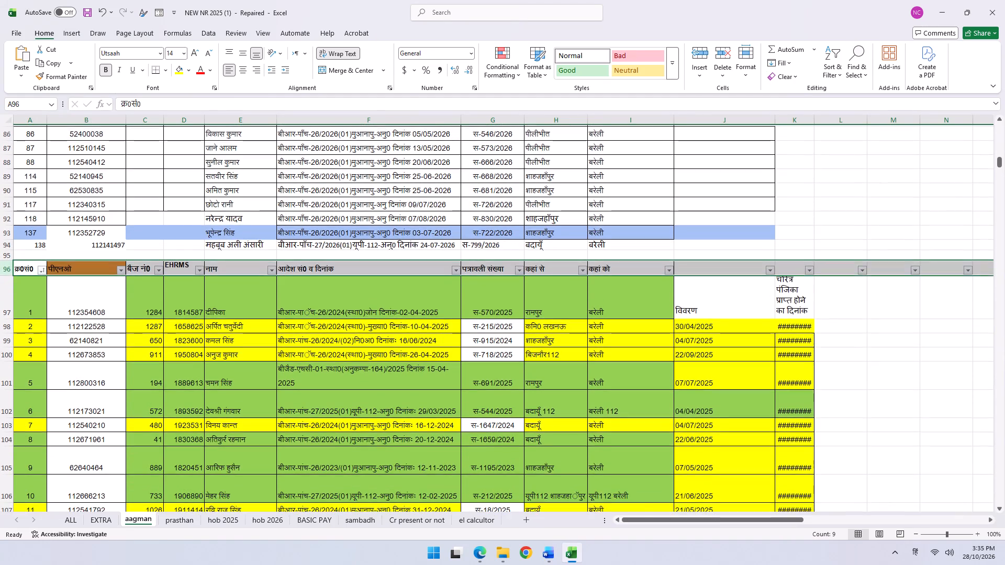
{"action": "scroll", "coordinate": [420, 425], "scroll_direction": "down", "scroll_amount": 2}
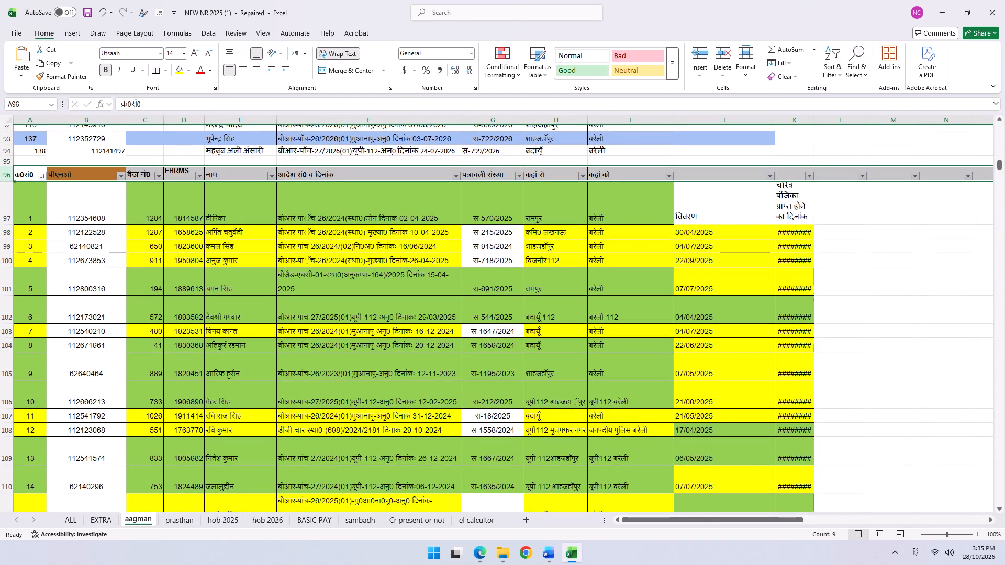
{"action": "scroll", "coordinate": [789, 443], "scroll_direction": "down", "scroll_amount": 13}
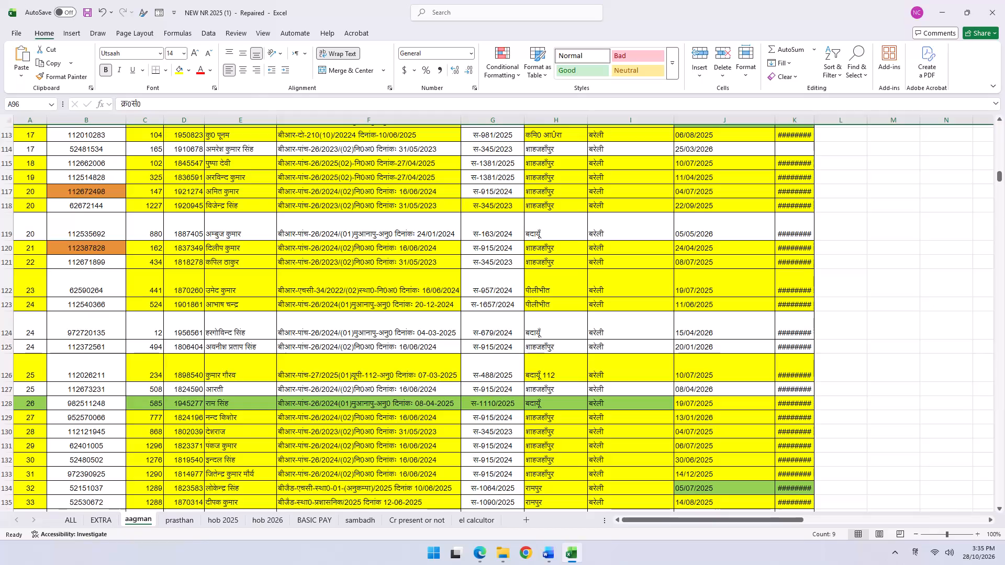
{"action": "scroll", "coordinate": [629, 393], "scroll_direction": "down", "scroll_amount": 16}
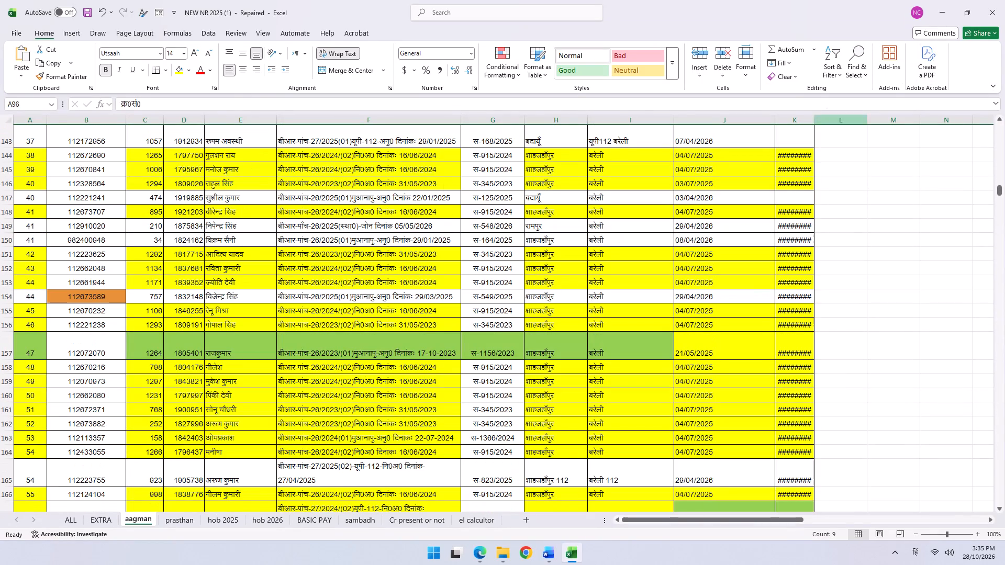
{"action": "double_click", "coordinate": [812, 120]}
Examine the sorted aagman records against their column J and K dates, down to the संशोधन block and the end of the data.
{"action": "scroll", "coordinate": [824, 289], "scroll_direction": "down", "scroll_amount": 11}
{"action": "left_click", "coordinate": [799, 357]}
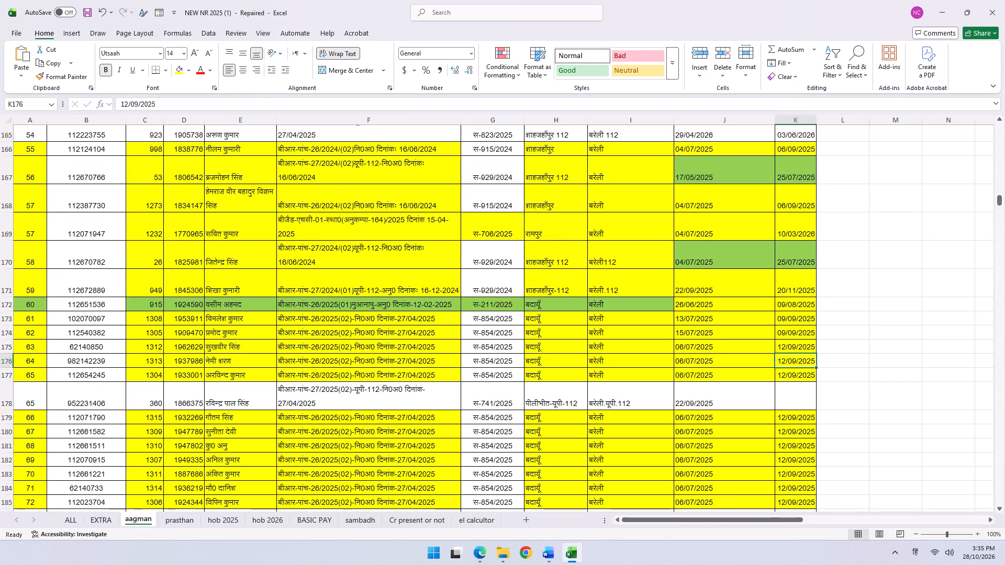
{"action": "key", "text": "ctrl+shift+Down"}
{"action": "scroll", "coordinate": [777, 392], "scroll_direction": "down", "scroll_amount": 1}
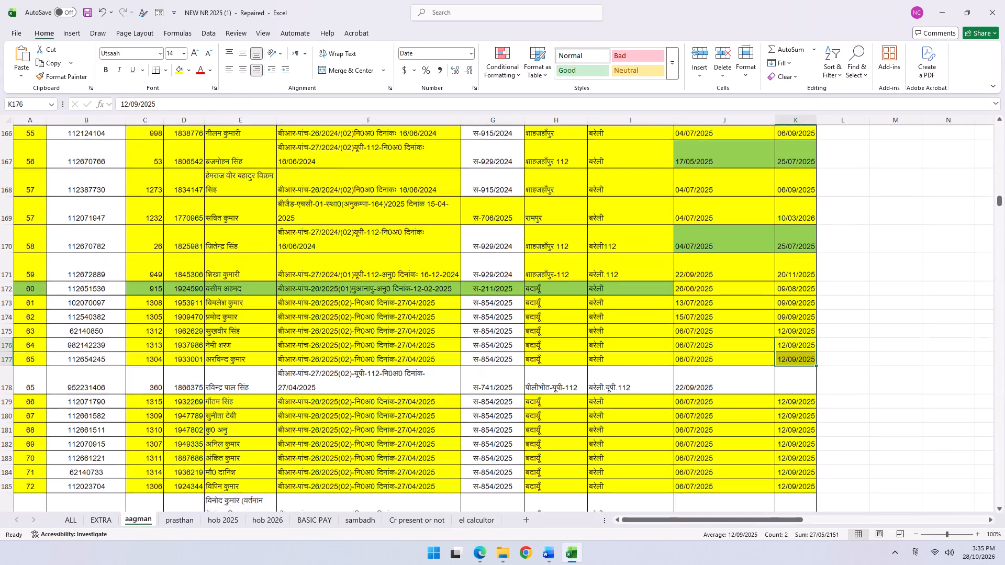
{"action": "scroll", "coordinate": [777, 392], "scroll_direction": "down", "scroll_amount": 1}
{"action": "scroll", "coordinate": [182, 468], "scroll_direction": "down", "scroll_amount": 6}
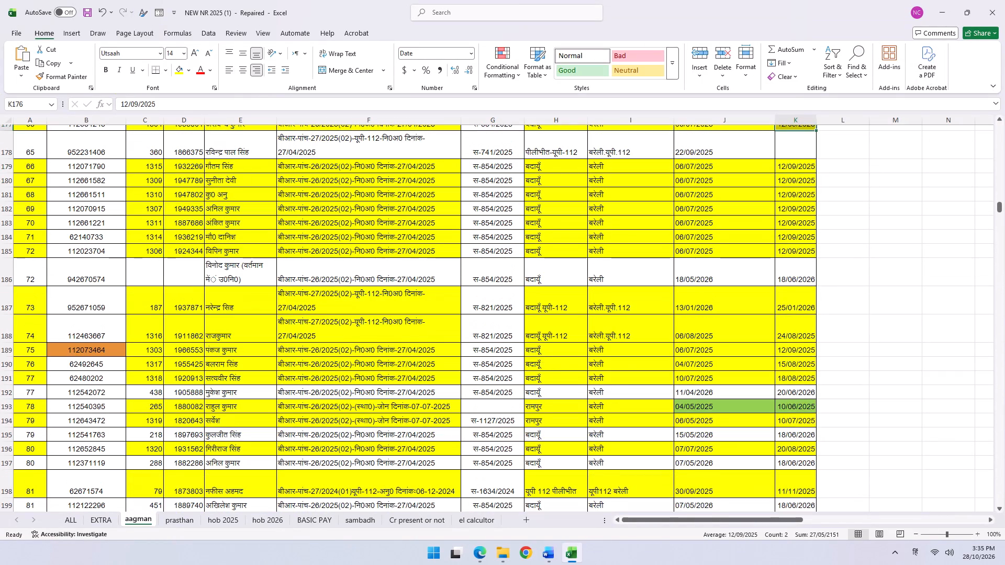
{"action": "scroll", "coordinate": [559, 375], "scroll_direction": "down", "scroll_amount": 10}
{"action": "scroll", "coordinate": [563, 383], "scroll_direction": "up", "scroll_amount": 1}
{"action": "scroll", "coordinate": [563, 383], "scroll_direction": "down", "scroll_amount": 3}
{"action": "scroll", "coordinate": [563, 384], "scroll_direction": "up", "scroll_amount": 1}
{"action": "scroll", "coordinate": [563, 384], "scroll_direction": "down", "scroll_amount": 20}
{"action": "scroll", "coordinate": [563, 384], "scroll_direction": "down", "scroll_amount": 5}
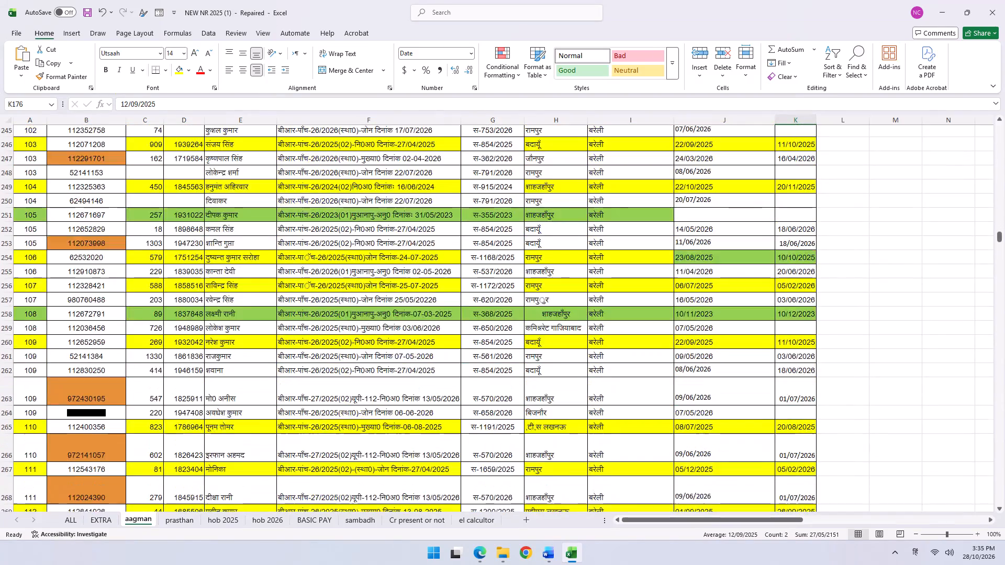
{"action": "scroll", "coordinate": [551, 381], "scroll_direction": "down", "scroll_amount": 20}
{"action": "scroll", "coordinate": [551, 381], "scroll_direction": "down", "scroll_amount": 10}
{"action": "scroll", "coordinate": [521, 377], "scroll_direction": "up", "scroll_amount": 1}
{"action": "scroll", "coordinate": [521, 377], "scroll_direction": "down", "scroll_amount": 4}
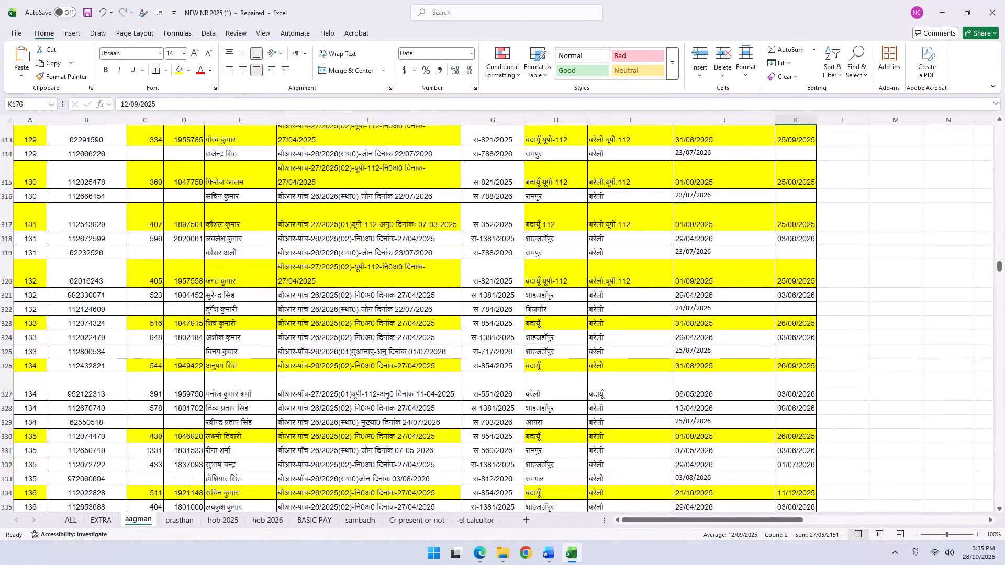
{"action": "scroll", "coordinate": [520, 377], "scroll_direction": "down", "scroll_amount": 20}
{"action": "scroll", "coordinate": [520, 377], "scroll_direction": "down", "scroll_amount": 11}
{"action": "scroll", "coordinate": [519, 369], "scroll_direction": "up", "scroll_amount": 1}
{"action": "scroll", "coordinate": [519, 369], "scroll_direction": "down", "scroll_amount": 13}
{"action": "scroll", "coordinate": [519, 369], "scroll_direction": "up", "scroll_amount": 1}
{"action": "scroll", "coordinate": [519, 369], "scroll_direction": "down", "scroll_amount": 10}
{"action": "scroll", "coordinate": [519, 369], "scroll_direction": "up", "scroll_amount": 1}
{"action": "scroll", "coordinate": [519, 369], "scroll_direction": "down", "scroll_amount": 5}
{"action": "scroll", "coordinate": [519, 369], "scroll_direction": "up", "scroll_amount": 1}
{"action": "scroll", "coordinate": [519, 369], "scroll_direction": "down", "scroll_amount": 7}
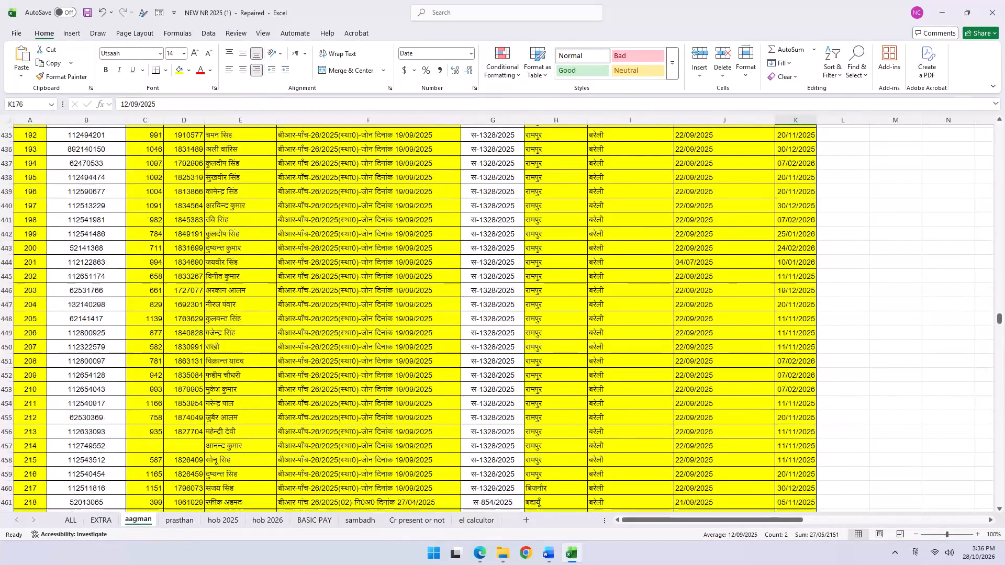
{"action": "scroll", "coordinate": [519, 369], "scroll_direction": "down", "scroll_amount": 16}
{"action": "scroll", "coordinate": [519, 369], "scroll_direction": "down", "scroll_amount": 7}
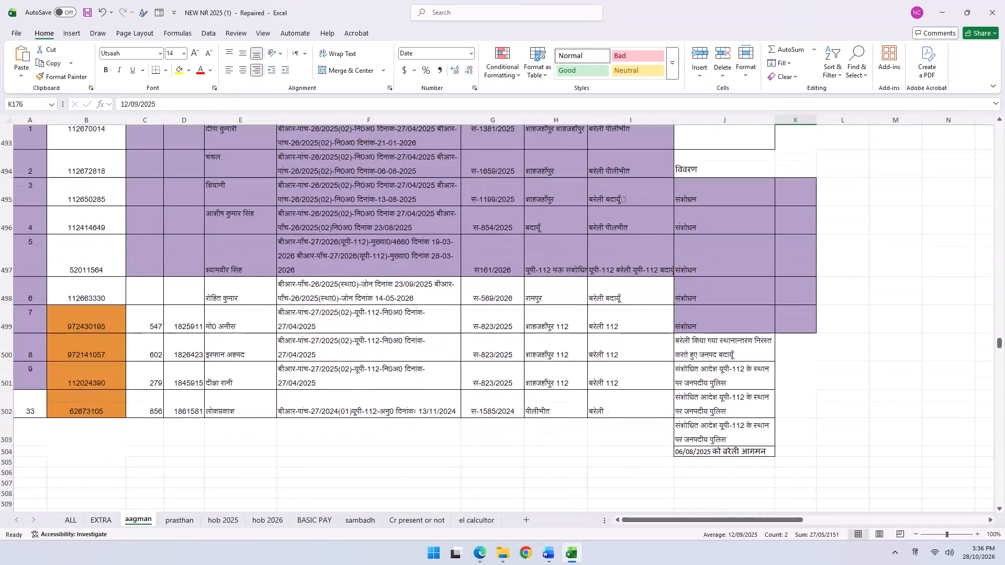
{"action": "scroll", "coordinate": [519, 369], "scroll_direction": "down", "scroll_amount": 2}
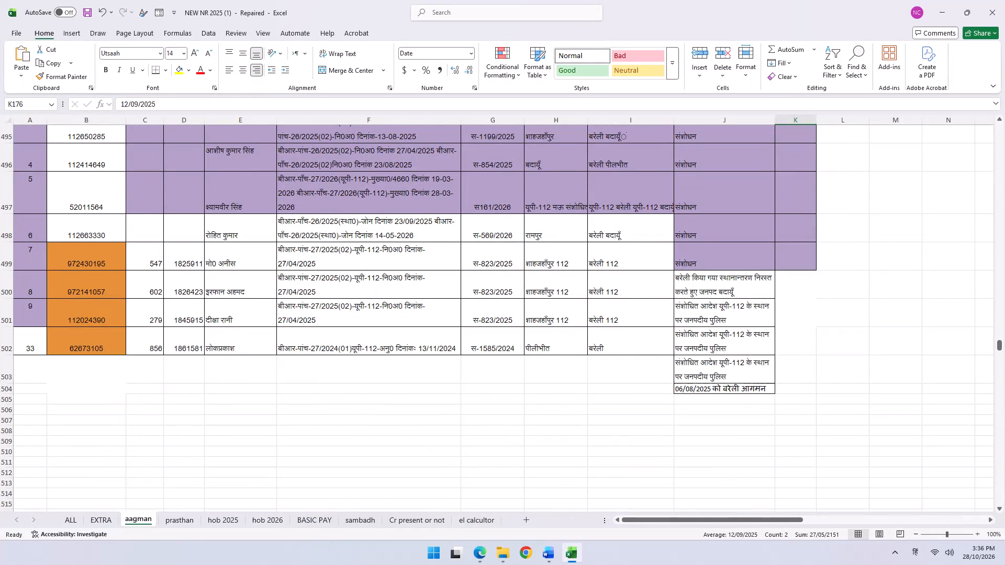
{"action": "scroll", "coordinate": [519, 369], "scroll_direction": "up", "scroll_amount": 14}
Close the repaired NEW NR 2025 (1) workbook without saving its changes.
{"action": "left_click", "coordinate": [1004, 0]}
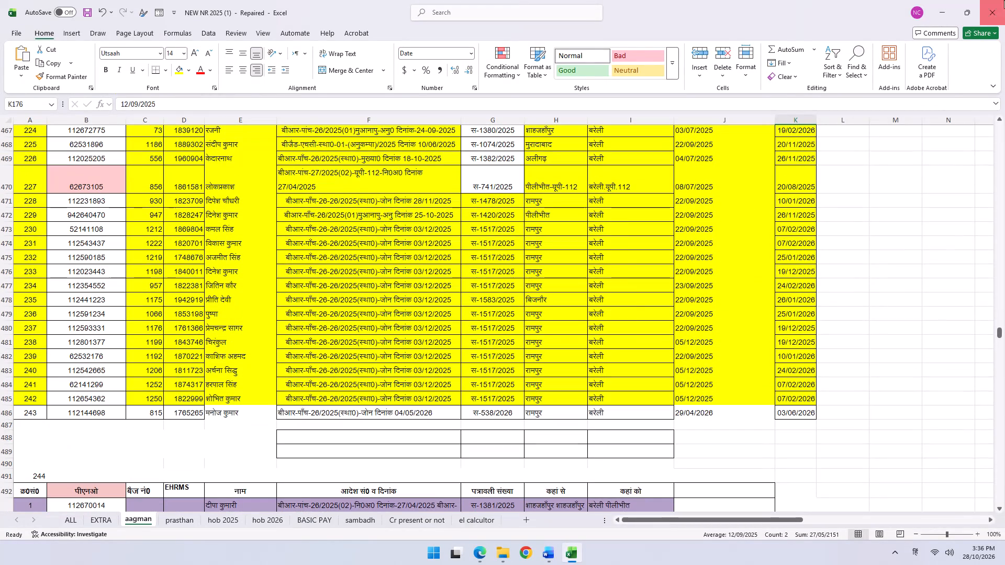
{"action": "left_click", "coordinate": [573, 293]}
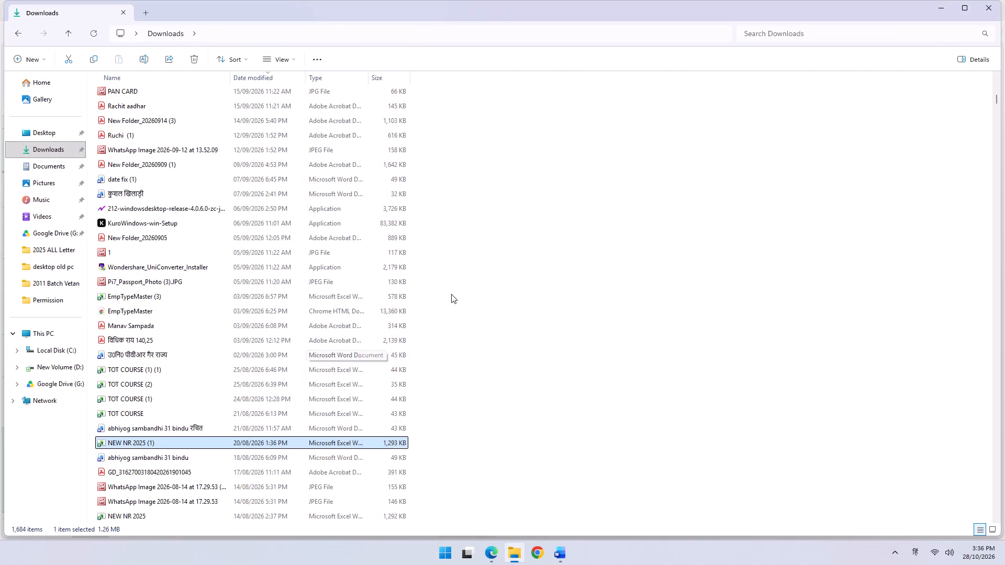
Open the NEW NR 2025 workbook from the Downloads folder, recovering its content and dismissing the repair report.
{"action": "double_click", "coordinate": [141, 513]}
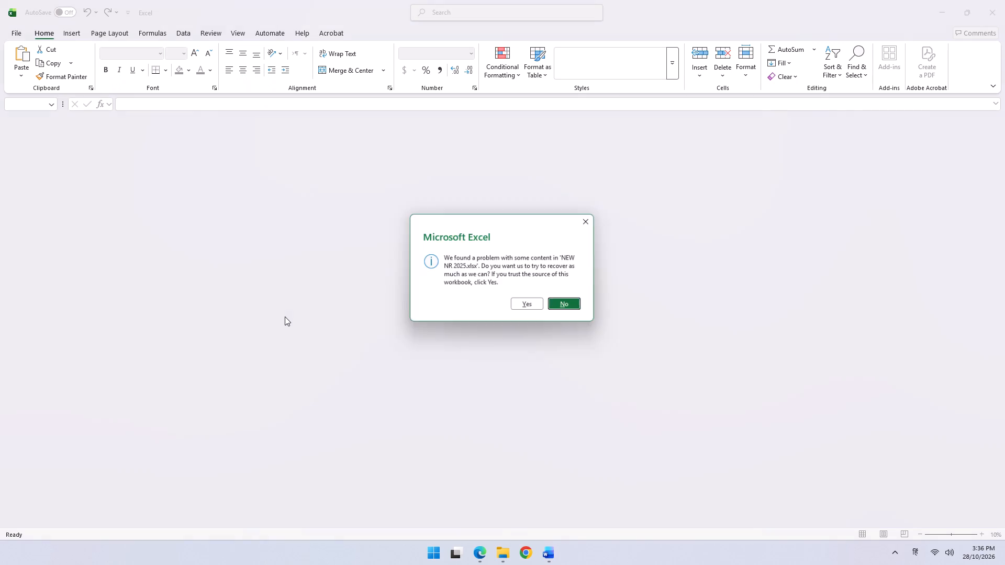
{"action": "left_click", "coordinate": [518, 307]}
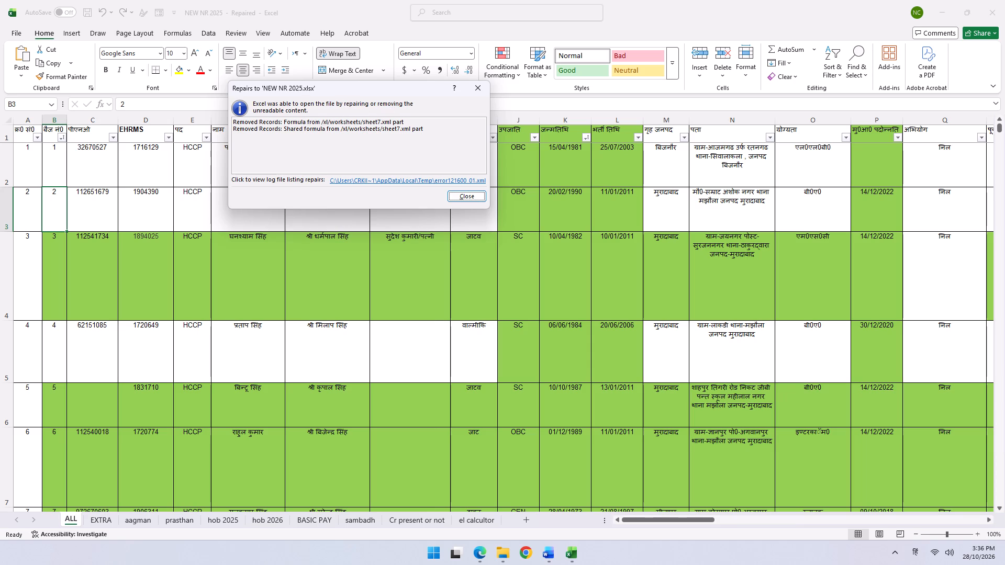
{"action": "left_click", "coordinate": [460, 200]}
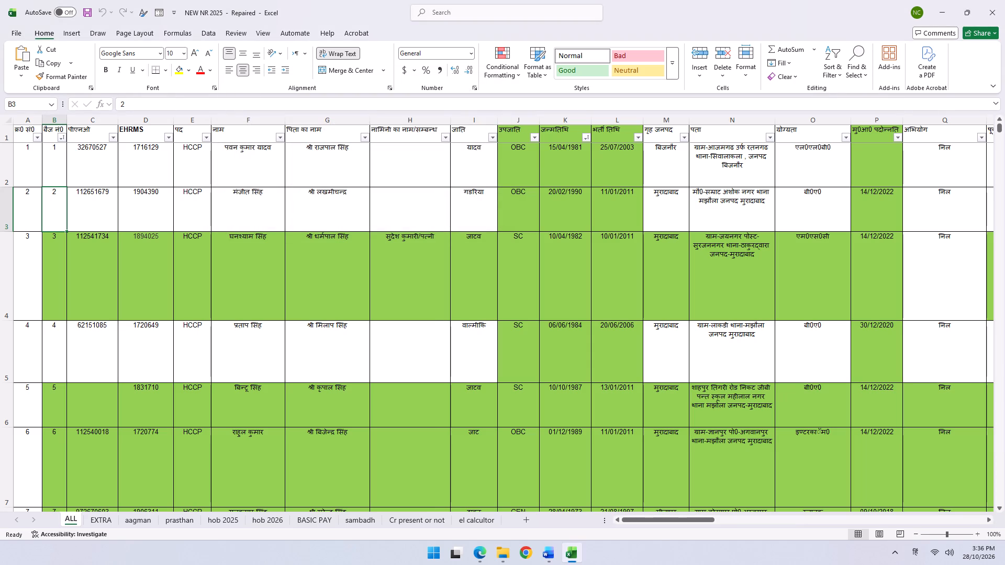
Examine the aagman sheet's records and column J and K dates in the reopened workbook, down past row 140.
{"action": "left_click", "coordinate": [143, 524]}
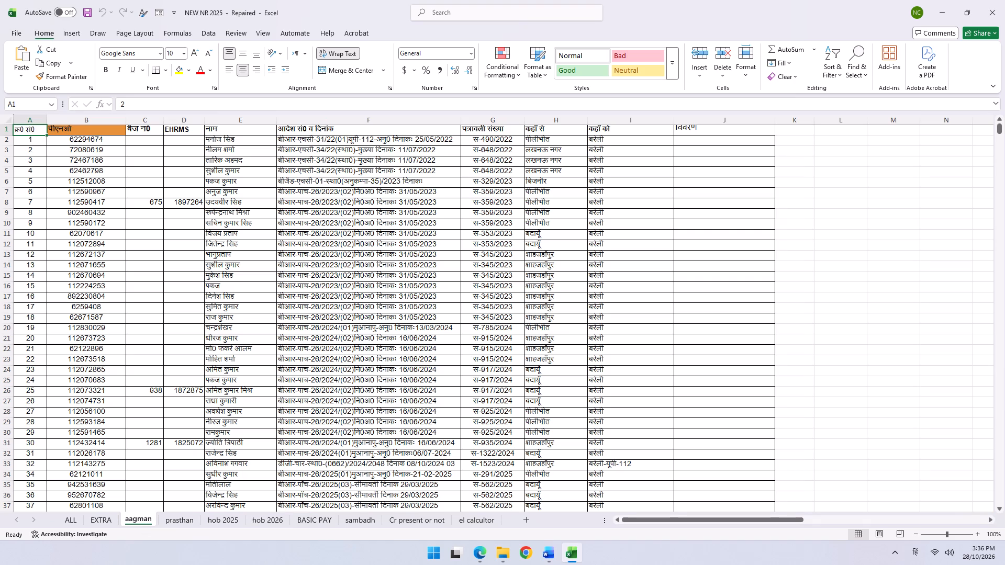
{"action": "scroll", "coordinate": [528, 427], "scroll_direction": "up", "scroll_amount": 6}
{"action": "scroll", "coordinate": [554, 413], "scroll_direction": "down", "scroll_amount": 4}
{"action": "scroll", "coordinate": [554, 413], "scroll_direction": "up", "scroll_amount": 4}
{"action": "scroll", "coordinate": [554, 413], "scroll_direction": "down", "scroll_amount": 5}
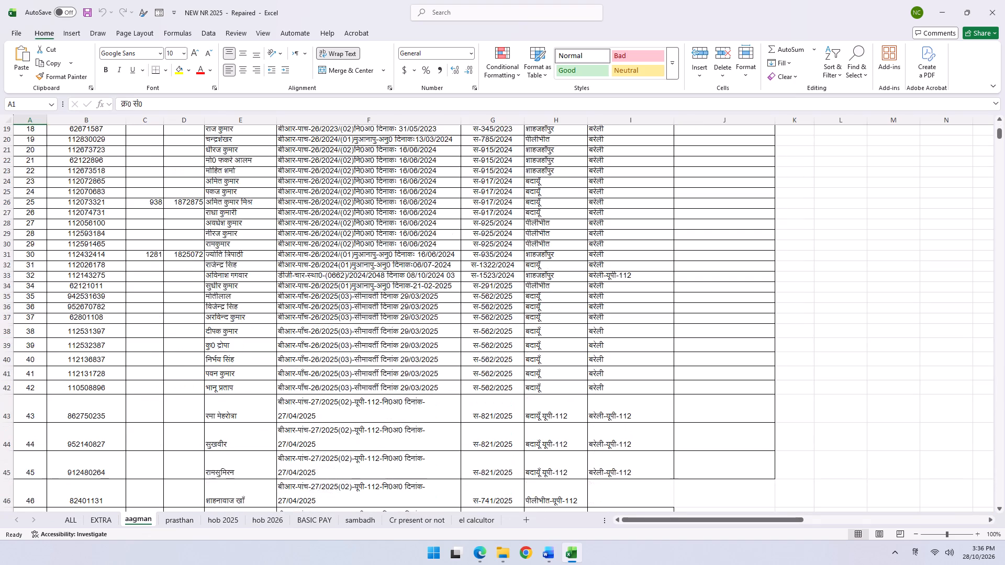
{"action": "scroll", "coordinate": [554, 416], "scroll_direction": "down", "scroll_amount": 7}
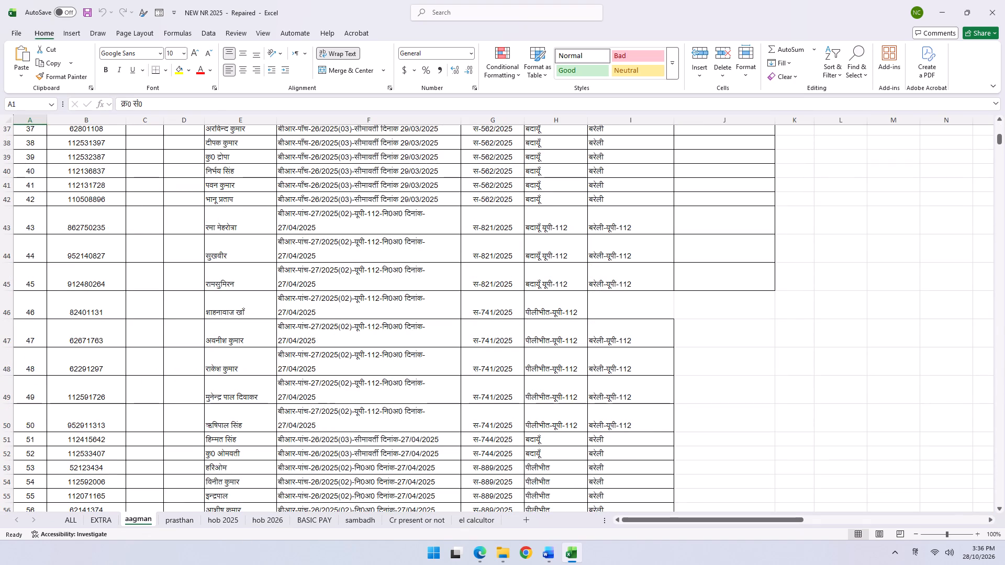
{"action": "scroll", "coordinate": [81, 341], "scroll_direction": "down", "scroll_amount": 2}
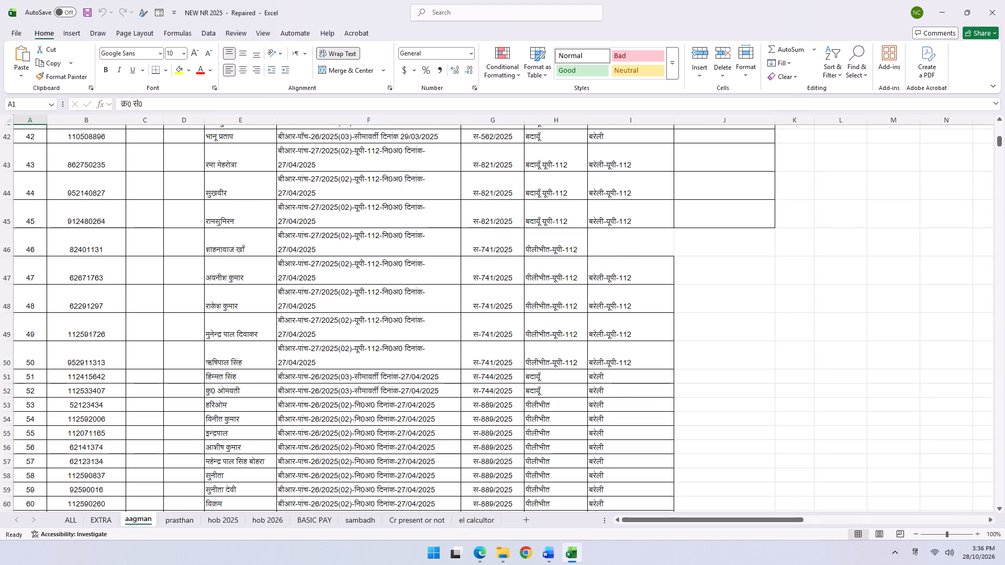
{"action": "scroll", "coordinate": [82, 344], "scroll_direction": "down", "scroll_amount": 14}
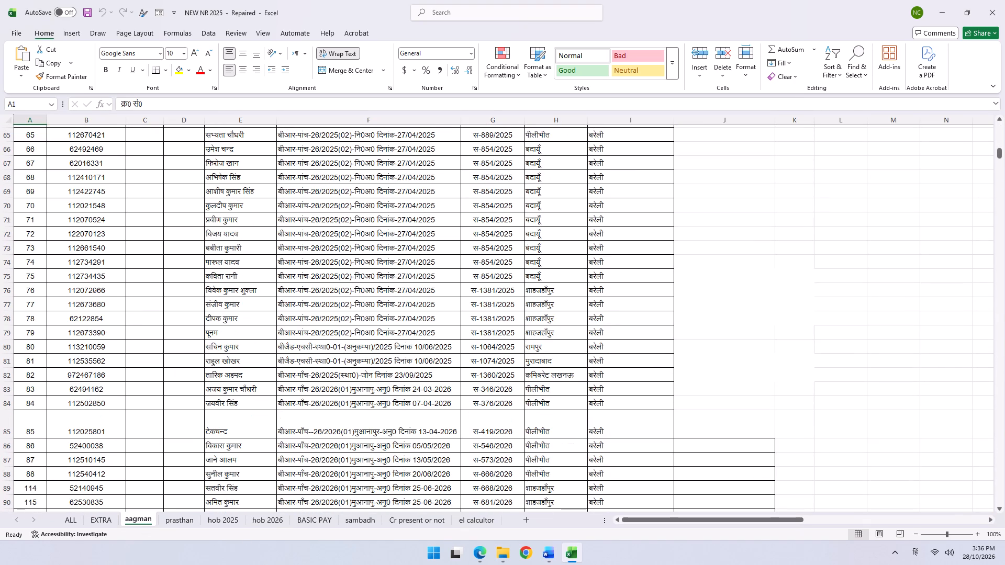
{"action": "scroll", "coordinate": [82, 344], "scroll_direction": "down", "scroll_amount": 5}
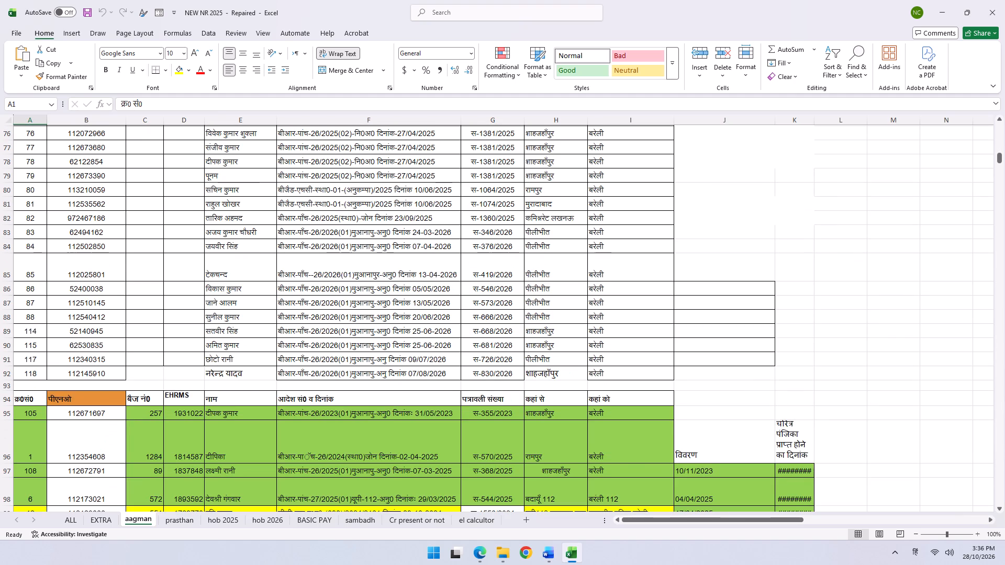
{"action": "scroll", "coordinate": [82, 344], "scroll_direction": "down", "scroll_amount": 9}
{"action": "scroll", "coordinate": [82, 344], "scroll_direction": "down", "scroll_amount": 15}
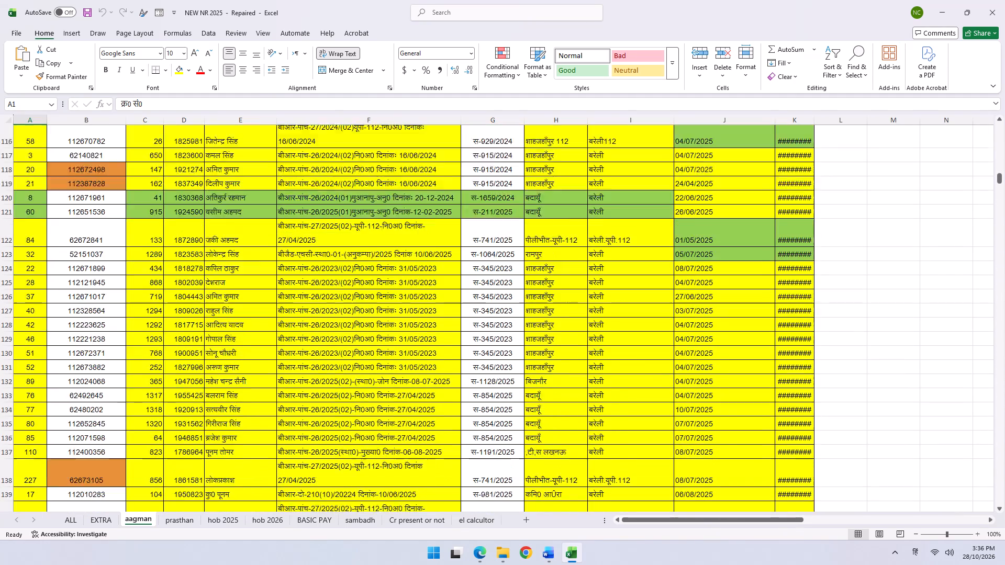
{"action": "scroll", "coordinate": [82, 344], "scroll_direction": "down", "scroll_amount": 5}
Close the repaired NEW NR 2025 workbook without saving its changes.
{"action": "left_click", "coordinate": [996, 12]}
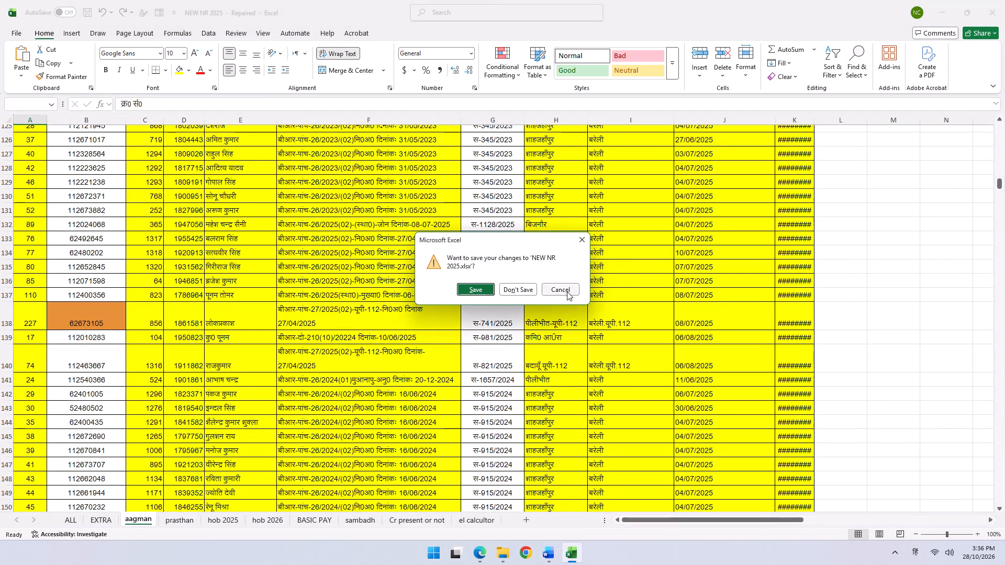
{"action": "left_click", "coordinate": [518, 290]}
Look through the older files in the Downloads folder for another copy of the NEW NR 2025 workbook.
{"action": "scroll", "coordinate": [395, 443], "scroll_direction": "down", "scroll_amount": 2}
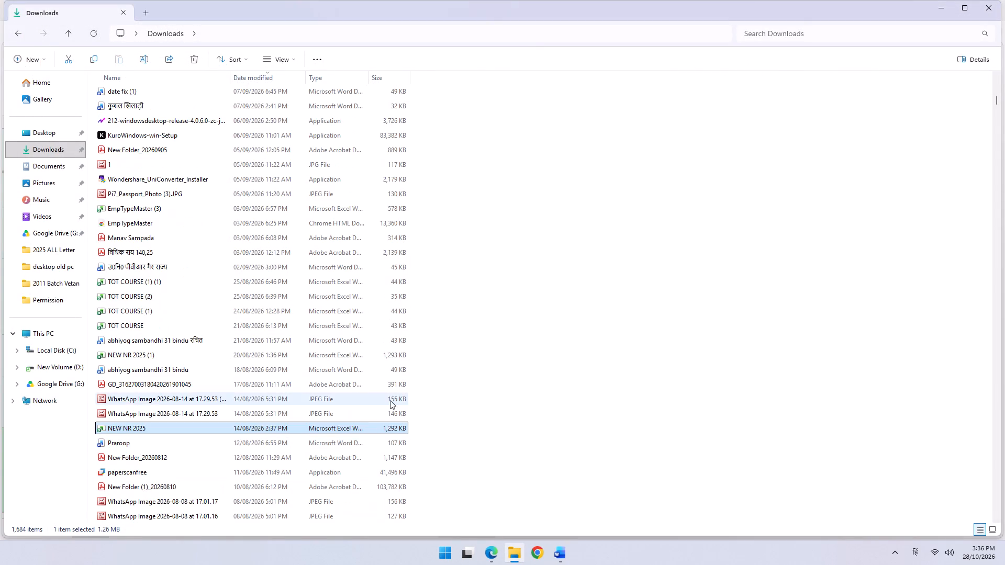
{"action": "scroll", "coordinate": [327, 426], "scroll_direction": "down", "scroll_amount": 5}
{"action": "scroll", "coordinate": [204, 437], "scroll_direction": "down", "scroll_amount": 2}
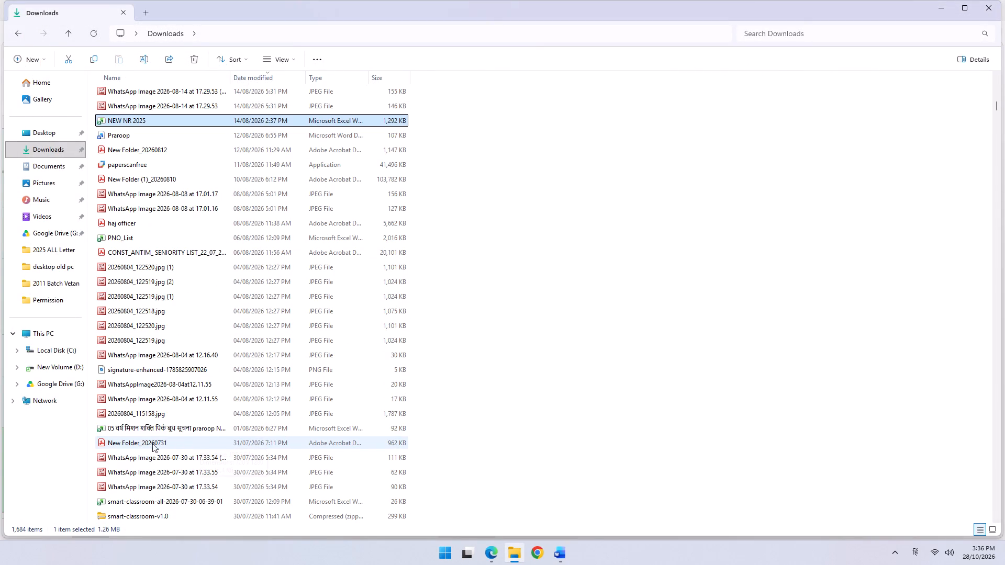
{"action": "scroll", "coordinate": [144, 433], "scroll_direction": "down", "scroll_amount": 12}
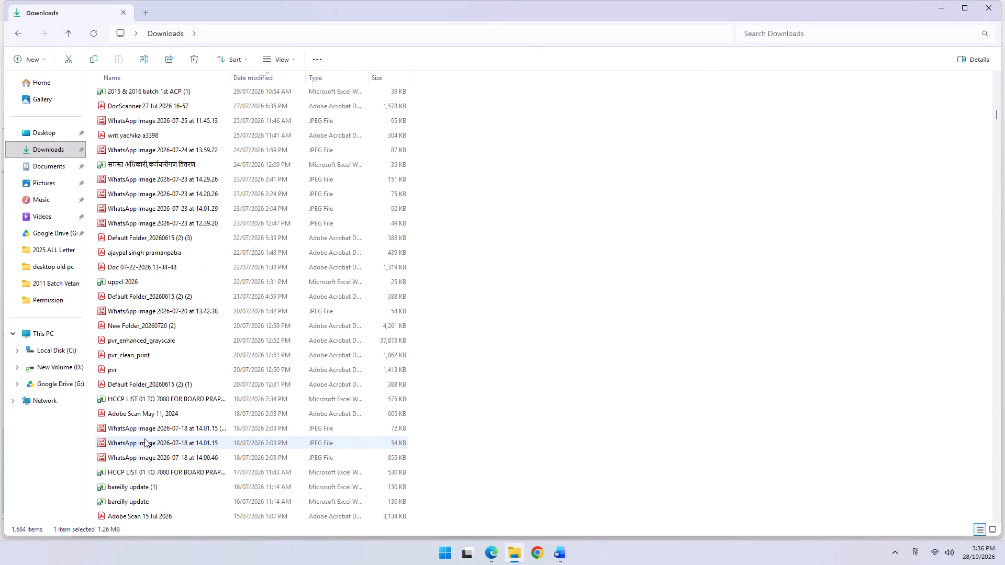
{"action": "scroll", "coordinate": [145, 437], "scroll_direction": "down", "scroll_amount": 11}
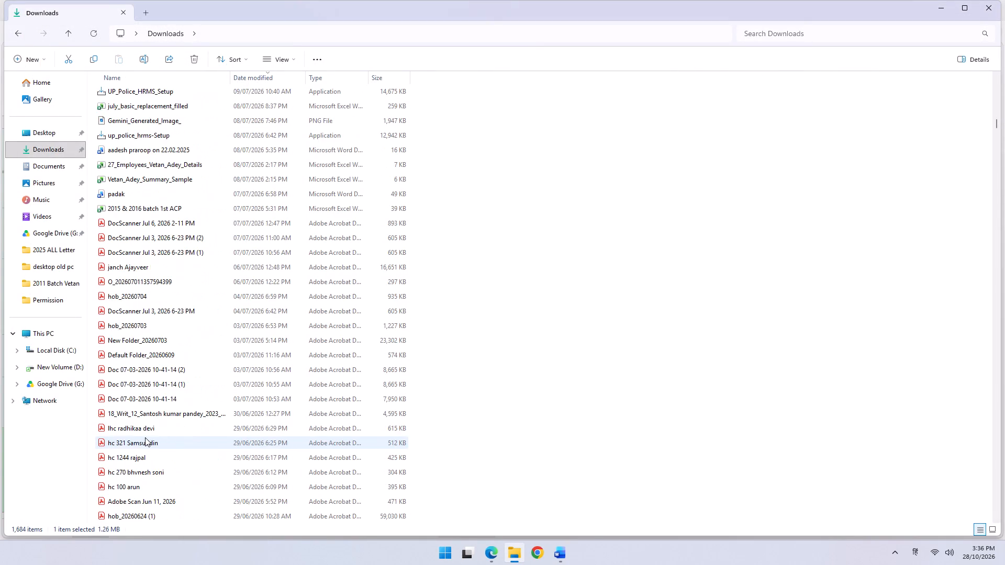
{"action": "scroll", "coordinate": [145, 437], "scroll_direction": "down", "scroll_amount": 19}
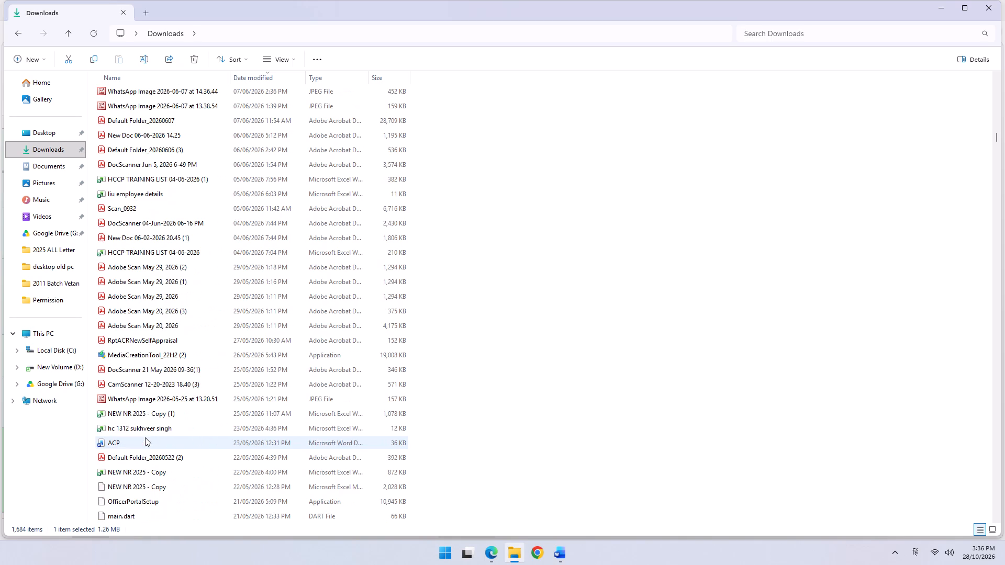
Open the nominal roll 2026 folder on the New Volume (D:) drive.
{"action": "left_click", "coordinate": [55, 374]}
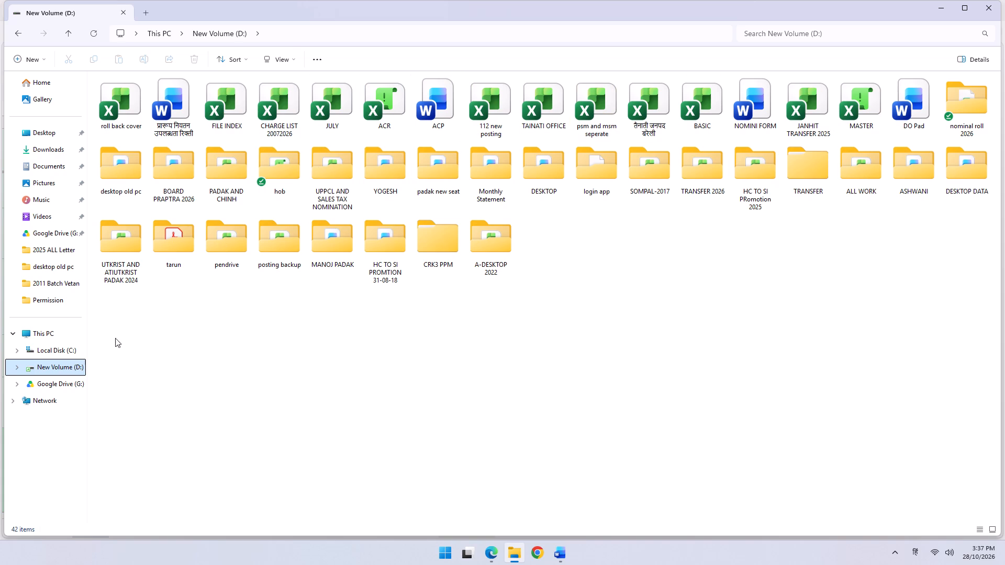
{"action": "double_click", "coordinate": [970, 107]}
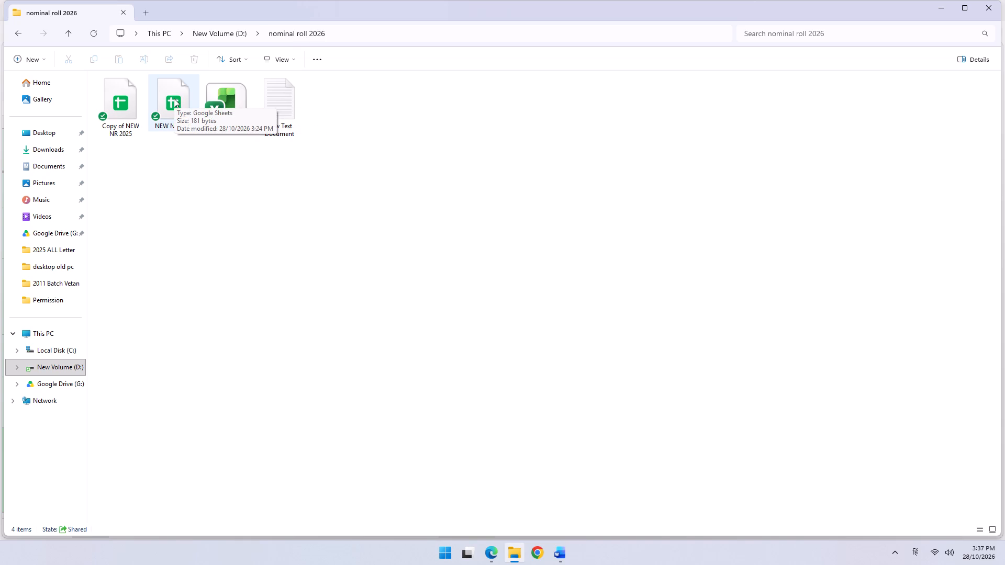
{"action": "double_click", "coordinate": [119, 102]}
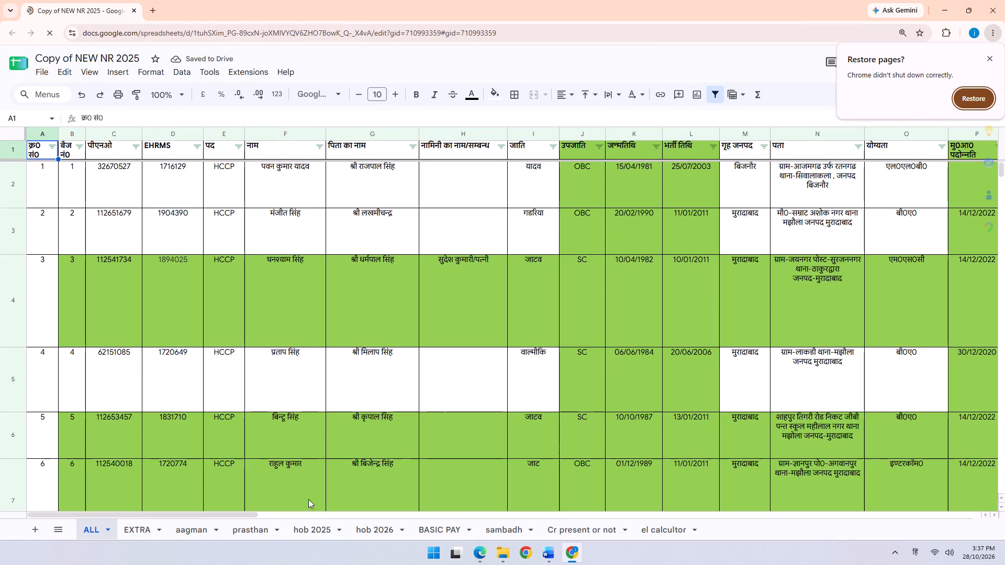
{"action": "left_click", "coordinate": [987, 61]}
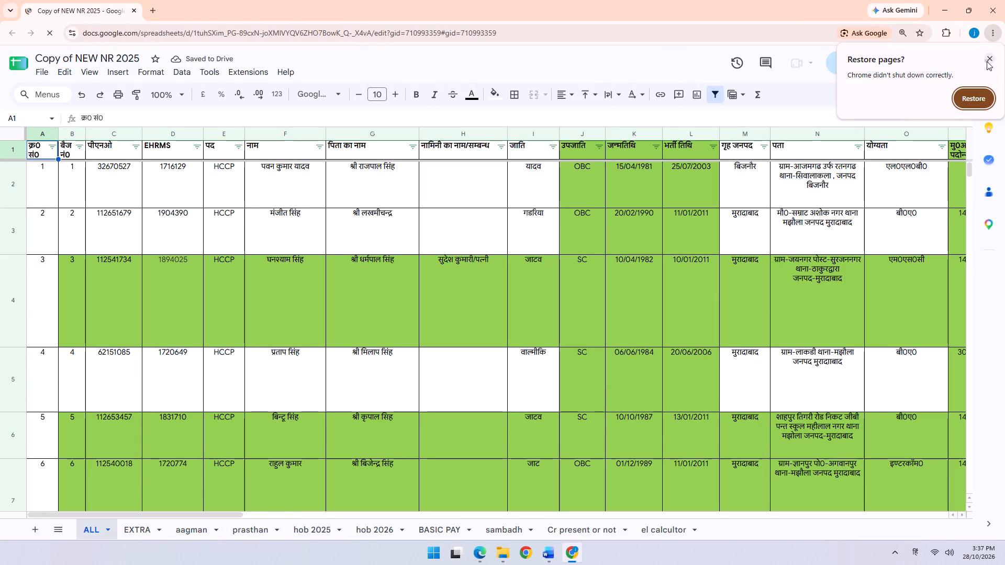
Examine the aagman sheet of the Google Sheets copy, checking its records and column J and K dates down to the संशोधन block.
{"action": "left_click", "coordinate": [192, 535]}
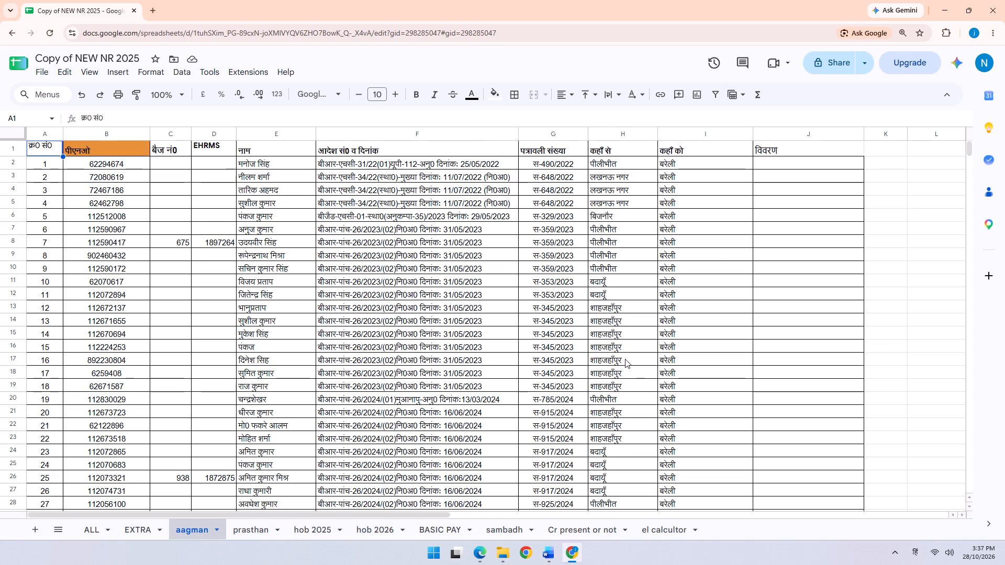
{"action": "scroll", "coordinate": [622, 358], "scroll_direction": "down", "scroll_amount": 10}
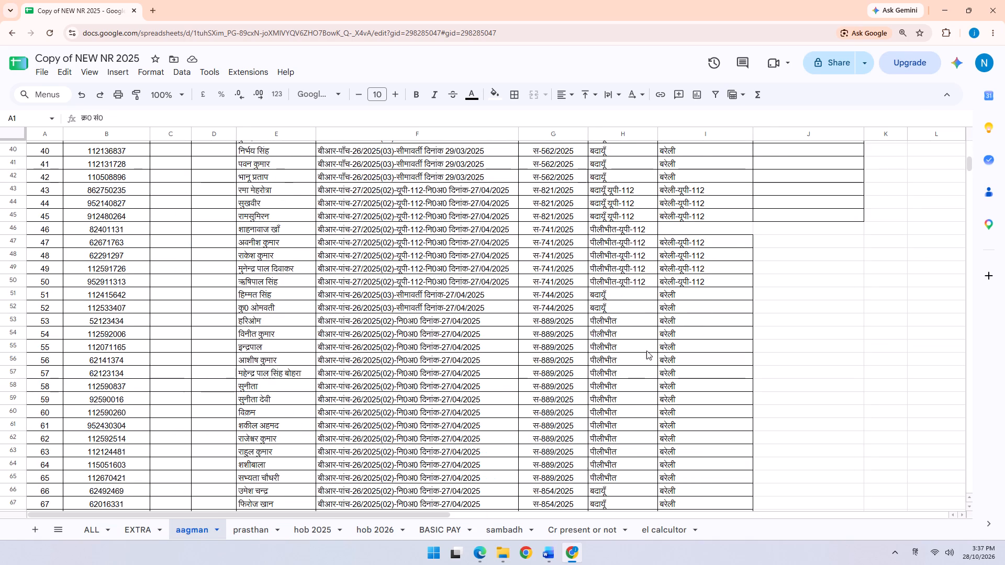
{"action": "scroll", "coordinate": [651, 344], "scroll_direction": "down", "scroll_amount": 10}
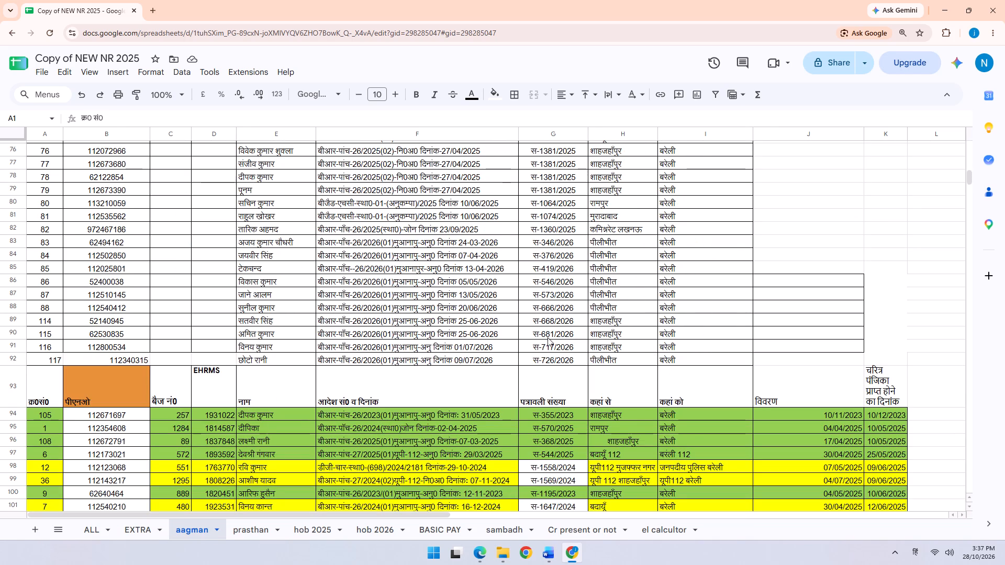
{"action": "scroll", "coordinate": [241, 336], "scroll_direction": "down", "scroll_amount": 6}
{"action": "scroll", "coordinate": [307, 388], "scroll_direction": "down", "scroll_amount": 3}
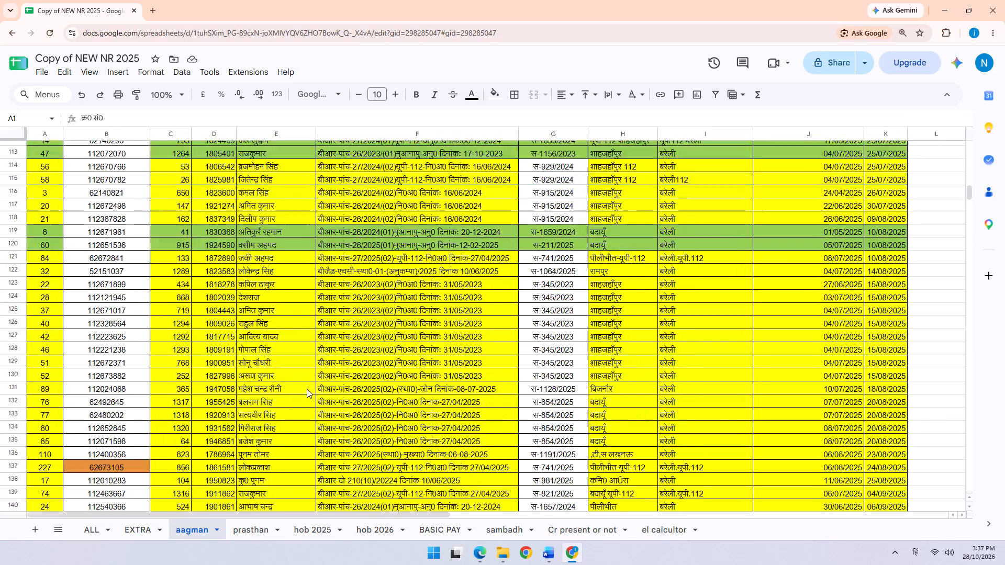
{"action": "scroll", "coordinate": [307, 389], "scroll_direction": "down", "scroll_amount": 12}
{"action": "scroll", "coordinate": [846, 416], "scroll_direction": "up", "scroll_amount": 1}
{"action": "scroll", "coordinate": [846, 416], "scroll_direction": "down", "scroll_amount": 6}
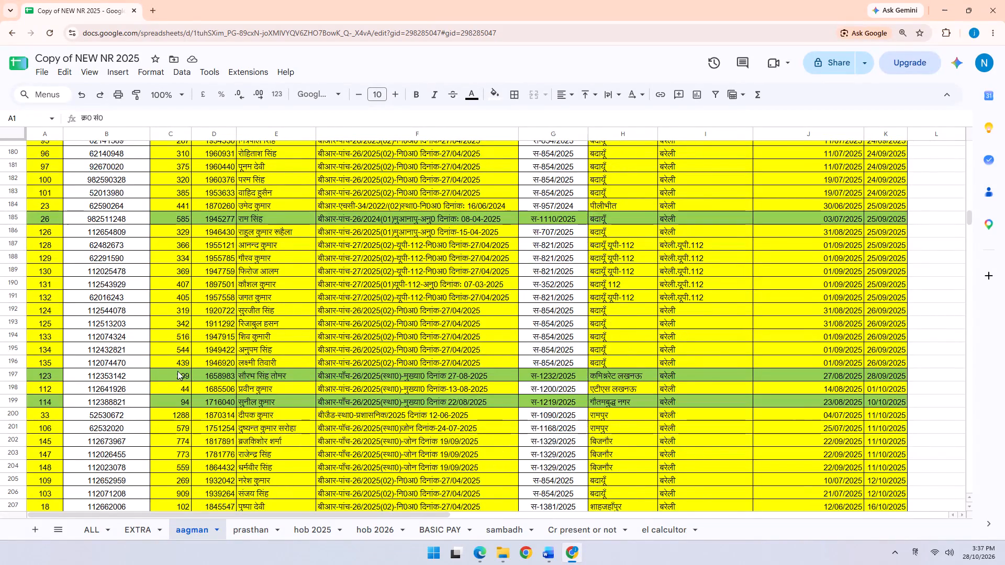
{"action": "scroll", "coordinate": [178, 371], "scroll_direction": "down", "scroll_amount": 6}
{"action": "scroll", "coordinate": [272, 378], "scroll_direction": "down", "scroll_amount": 20}
{"action": "scroll", "coordinate": [272, 378], "scroll_direction": "down", "scroll_amount": 6}
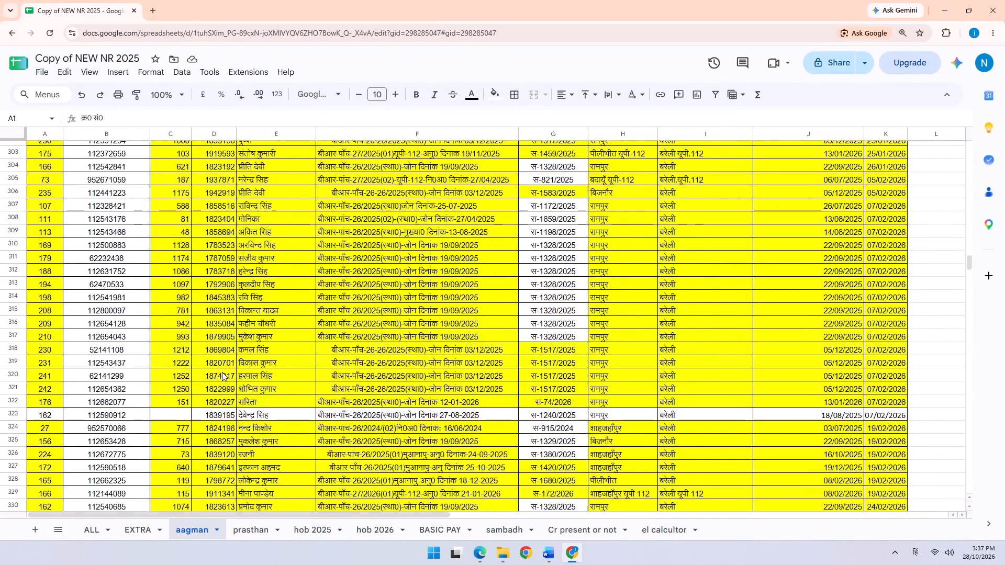
{"action": "scroll", "coordinate": [222, 372], "scroll_direction": "down", "scroll_amount": 20}
{"action": "scroll", "coordinate": [222, 372], "scroll_direction": "down", "scroll_amount": 14}
{"action": "scroll", "coordinate": [566, 392], "scroll_direction": "up", "scroll_amount": 1}
{"action": "scroll", "coordinate": [562, 392], "scroll_direction": "down", "scroll_amount": 1}
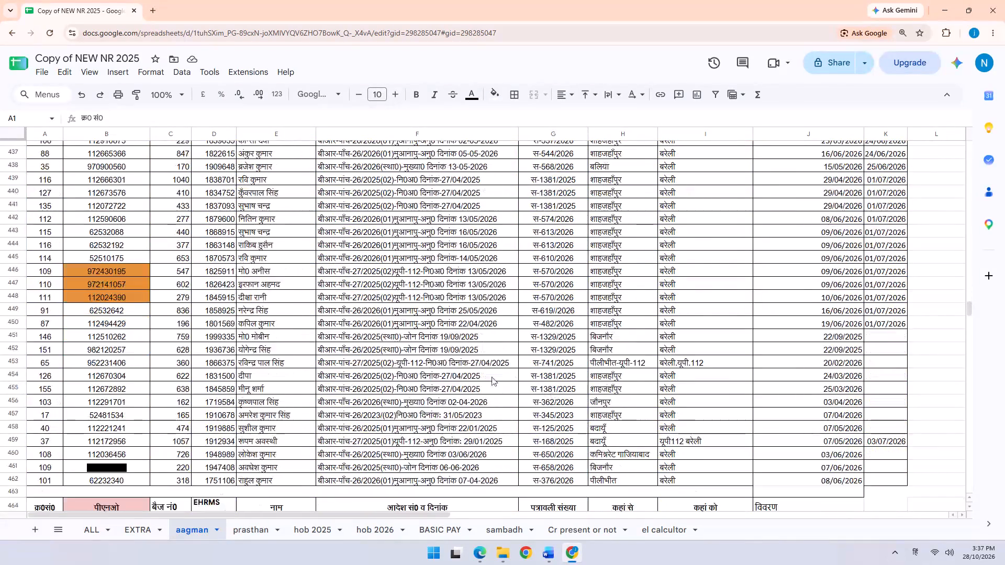
{"action": "scroll", "coordinate": [492, 377], "scroll_direction": "down", "scroll_amount": 2}
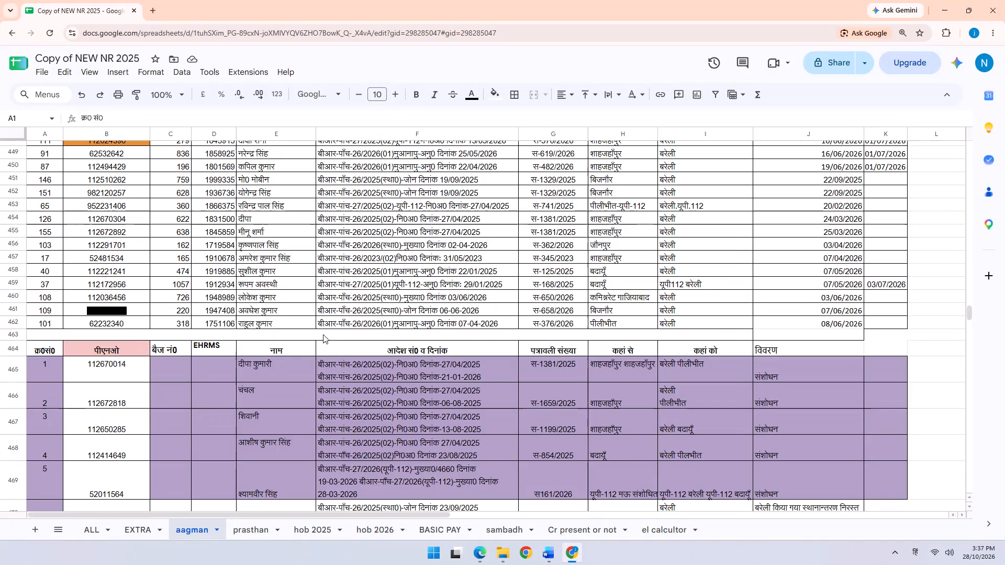
Review the aagman records and their dates back up to the header of the second block in row 93.
{"action": "scroll", "coordinate": [852, 321], "scroll_direction": "up", "scroll_amount": 3}
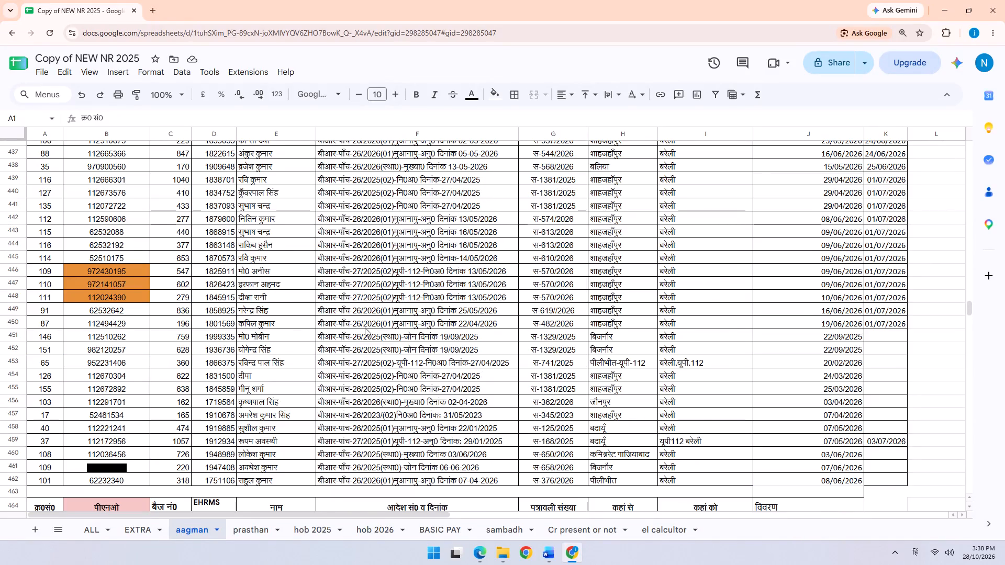
{"action": "scroll", "coordinate": [365, 327], "scroll_direction": "up", "scroll_amount": 6}
{"action": "scroll", "coordinate": [365, 327], "scroll_direction": "up", "scroll_amount": 16}
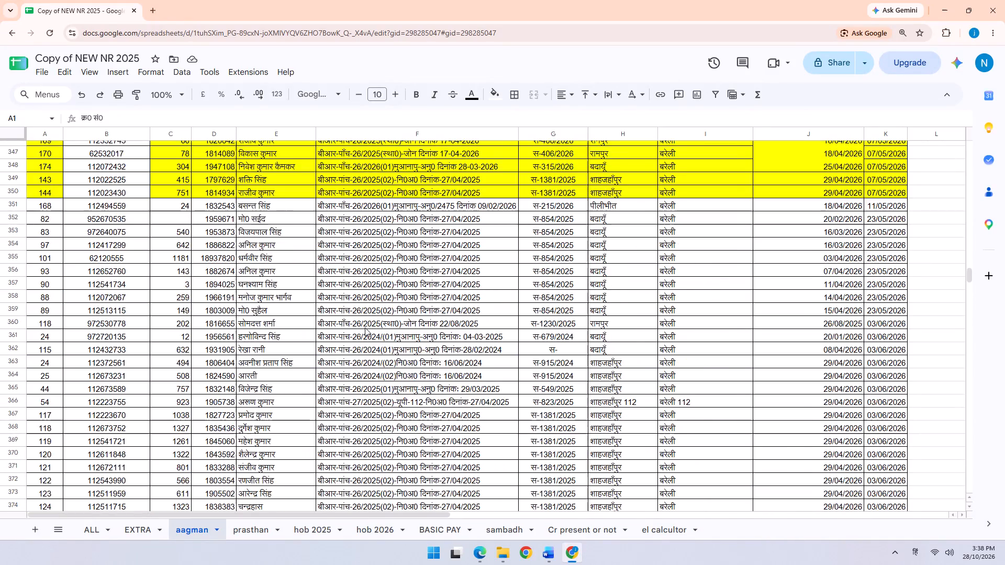
{"action": "scroll", "coordinate": [365, 327], "scroll_direction": "up", "scroll_amount": 6}
{"action": "scroll", "coordinate": [365, 327], "scroll_direction": "up", "scroll_amount": 16}
{"action": "scroll", "coordinate": [365, 327], "scroll_direction": "down", "scroll_amount": 1}
{"action": "scroll", "coordinate": [365, 327], "scroll_direction": "up", "scroll_amount": 10}
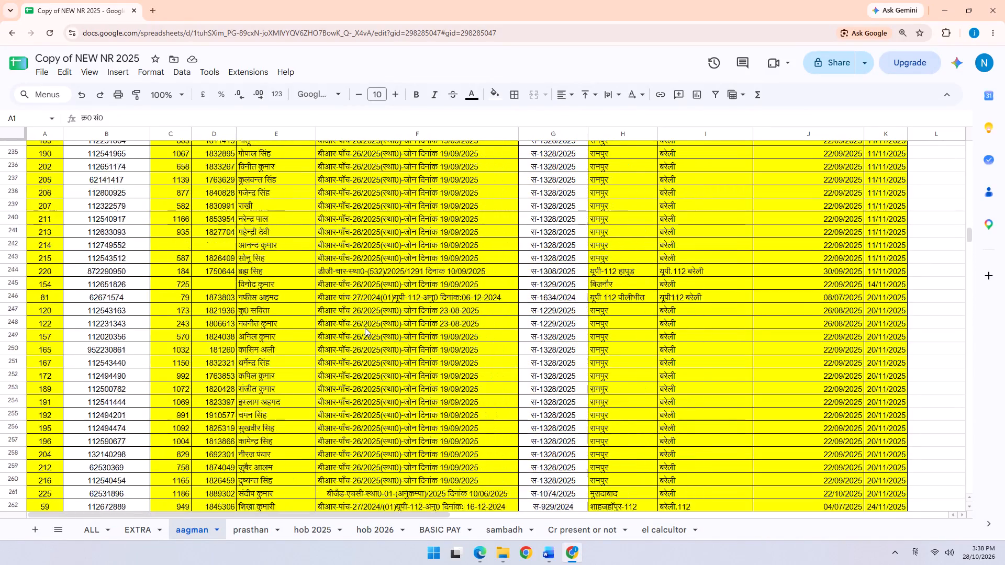
{"action": "scroll", "coordinate": [365, 327], "scroll_direction": "up", "scroll_amount": 20}
{"action": "scroll", "coordinate": [365, 327], "scroll_direction": "up", "scroll_amount": 8}
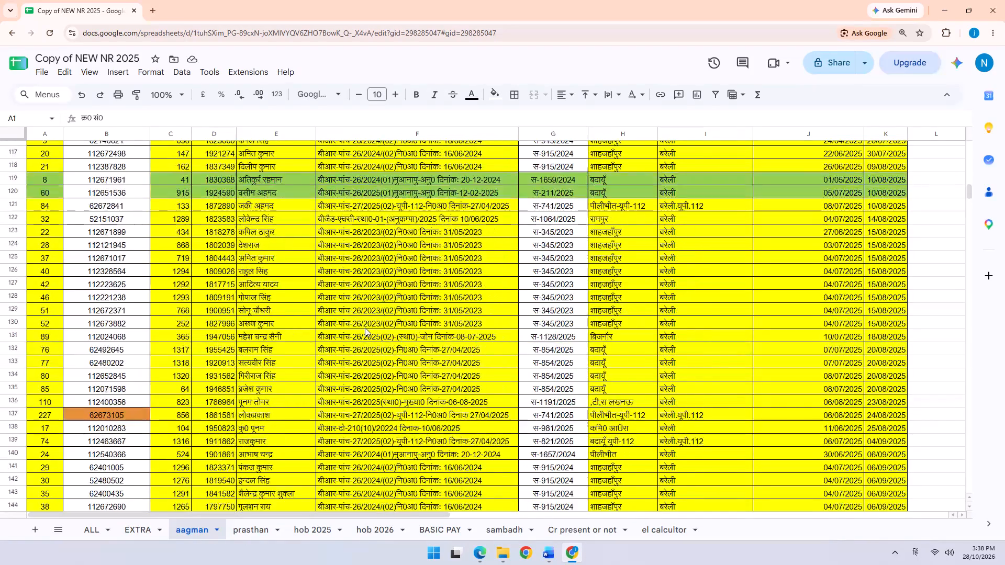
{"action": "scroll", "coordinate": [365, 327], "scroll_direction": "up", "scroll_amount": 10}
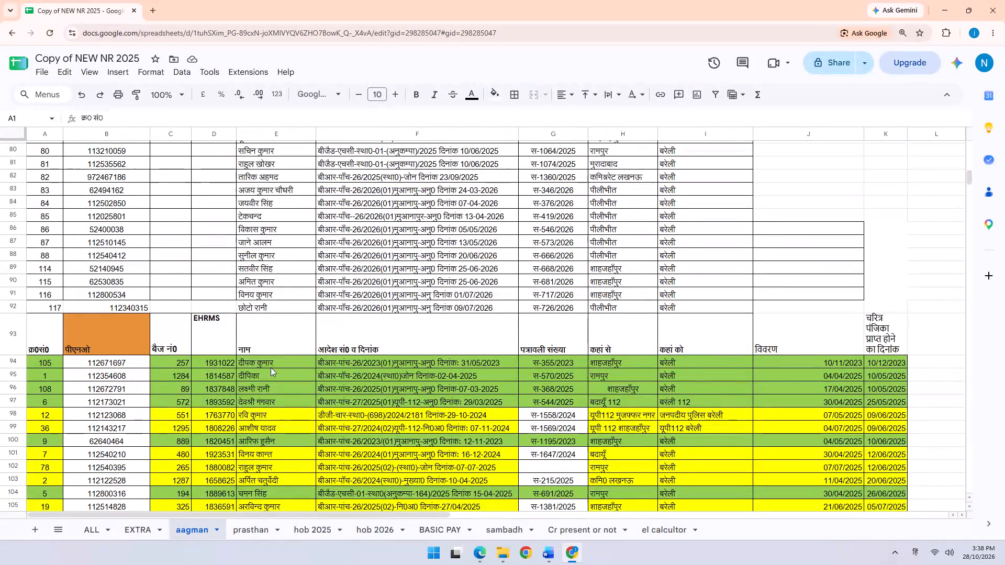
Check the extent of the विवरण dates in the aagman sheet's second block, from row 94 to its last record.
{"action": "left_click", "coordinate": [855, 356]}
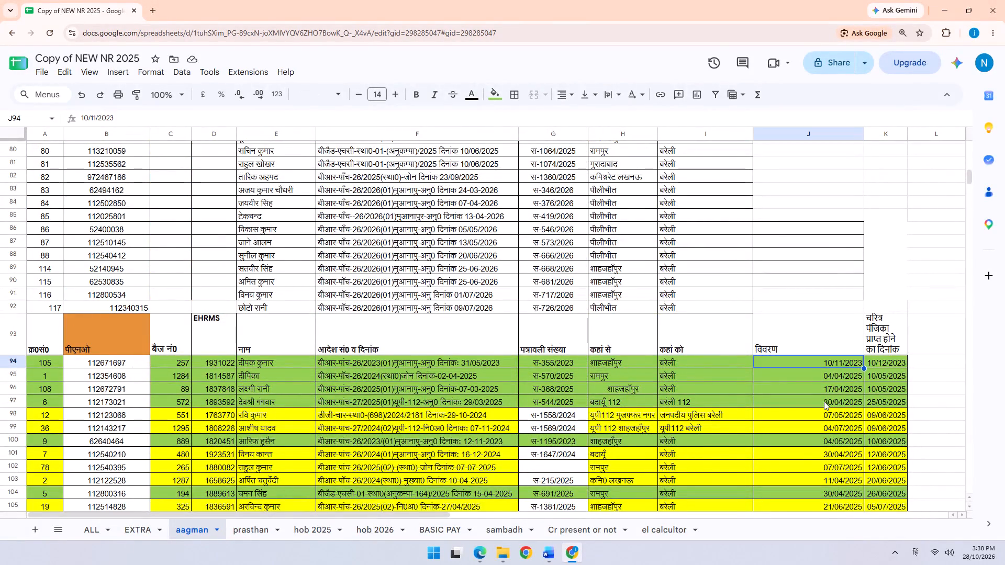
{"action": "key", "text": "ctrl+shift+Down"}
{"action": "scroll", "coordinate": [797, 415], "scroll_direction": "down", "scroll_amount": 1}
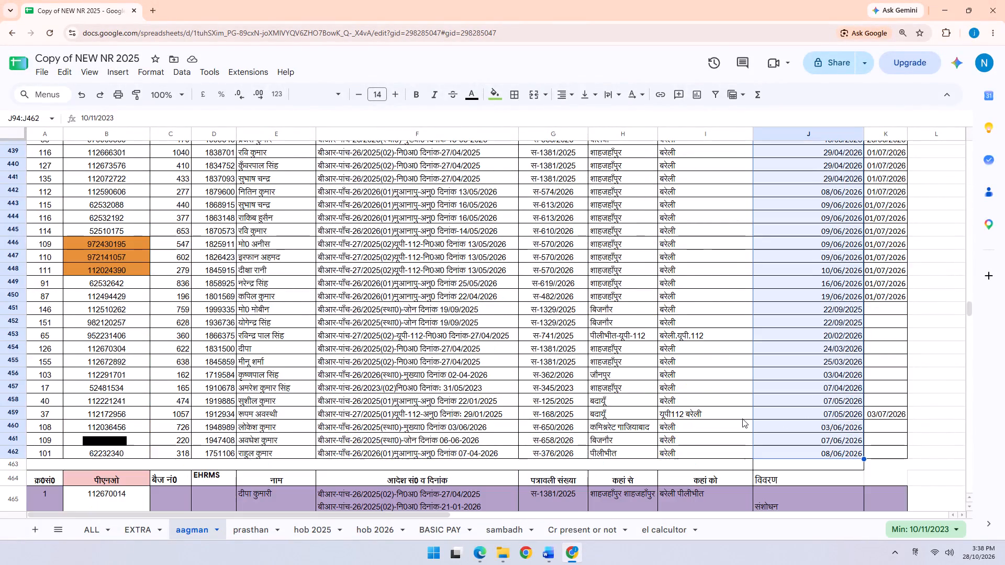
{"action": "left_click", "coordinate": [846, 406]}
{"action": "key", "text": "ctrl+shift+Up"}
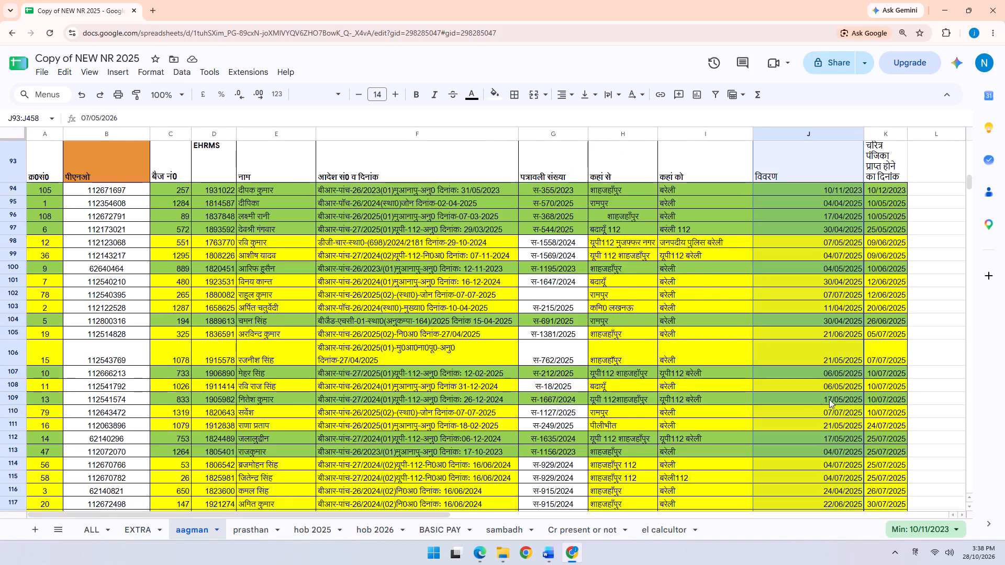
Fill the empty कहाँ को cell I46 with बरेली-यूपी-112 from the cell above.
{"action": "scroll", "coordinate": [805, 395], "scroll_direction": "up", "scroll_amount": 11}
{"action": "scroll", "coordinate": [800, 393], "scroll_direction": "down", "scroll_amount": 1}
{"action": "scroll", "coordinate": [799, 392], "scroll_direction": "up", "scroll_amount": 5}
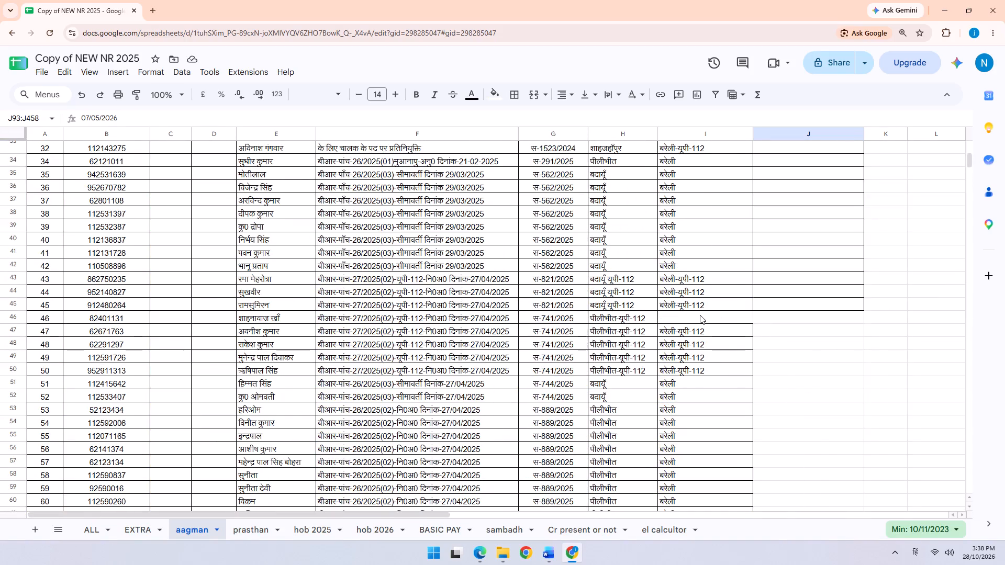
{"action": "left_click", "coordinate": [699, 314]}
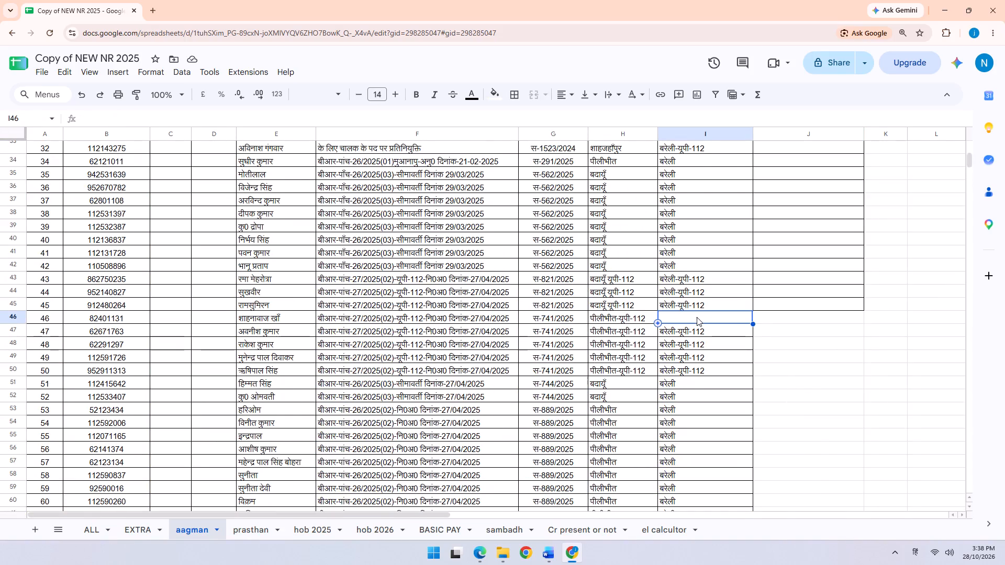
{"action": "key", "text": "ctrl+d"}
Examine the aagman records of the copy from the first block down through the coloured rows of the second block.
{"action": "scroll", "coordinate": [683, 354], "scroll_direction": "up", "scroll_amount": 10}
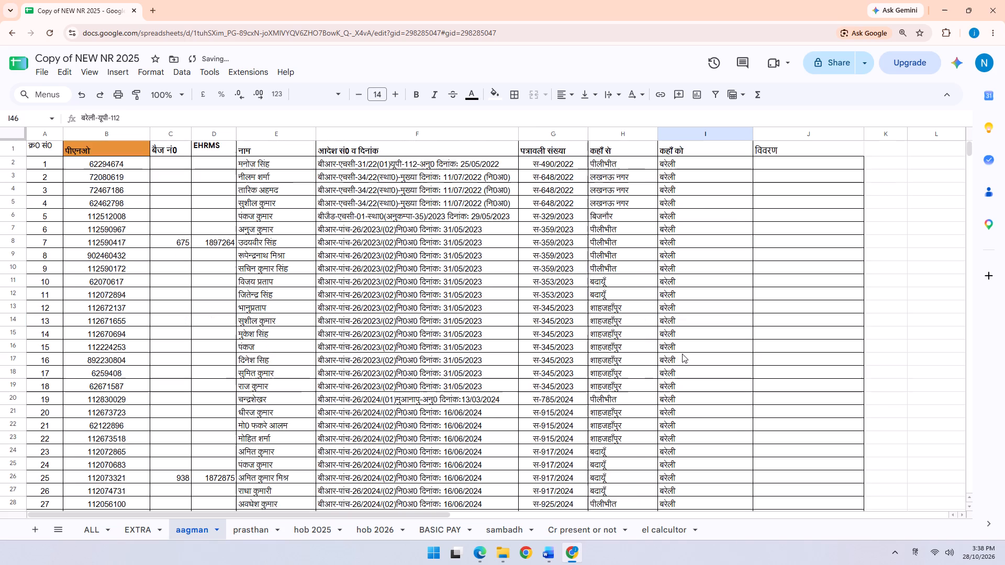
{"action": "scroll", "coordinate": [682, 354], "scroll_direction": "up", "scroll_amount": 12}
{"action": "scroll", "coordinate": [326, 326], "scroll_direction": "down", "scroll_amount": 15}
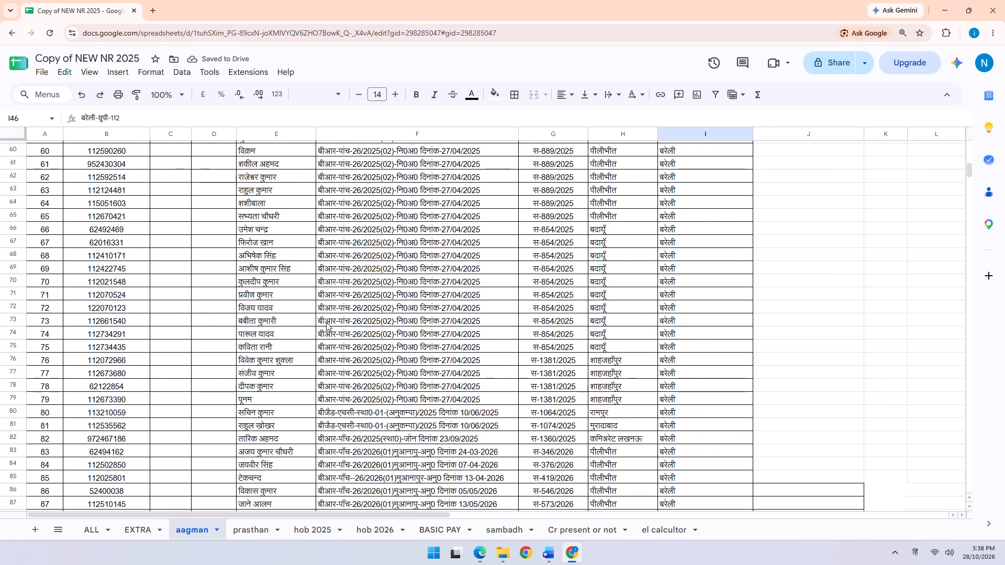
{"action": "scroll", "coordinate": [326, 322], "scroll_direction": "down", "scroll_amount": 8}
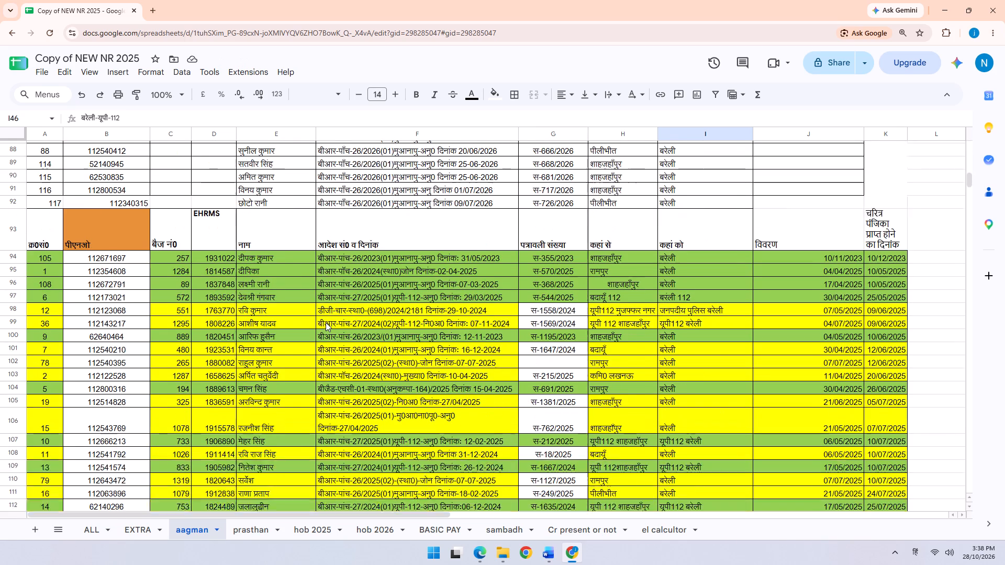
{"action": "scroll", "coordinate": [326, 322], "scroll_direction": "down", "scroll_amount": 17}
{"action": "scroll", "coordinate": [324, 322], "scroll_direction": "down", "scroll_amount": 6}
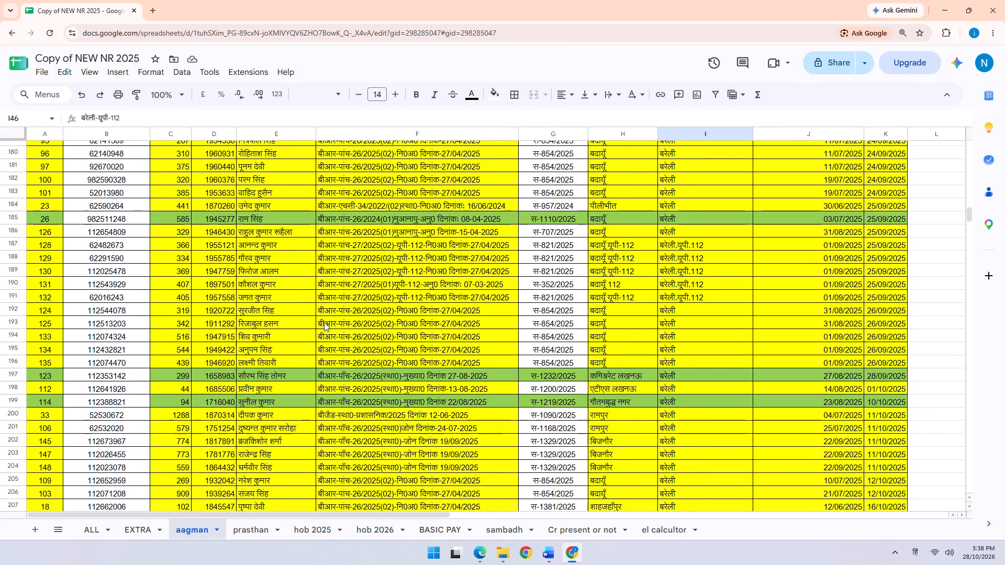
{"action": "scroll", "coordinate": [324, 322], "scroll_direction": "down", "scroll_amount": 16}
{"action": "scroll", "coordinate": [324, 322], "scroll_direction": "up", "scroll_amount": 1}
{"action": "scroll", "coordinate": [324, 322], "scroll_direction": "down", "scroll_amount": 14}
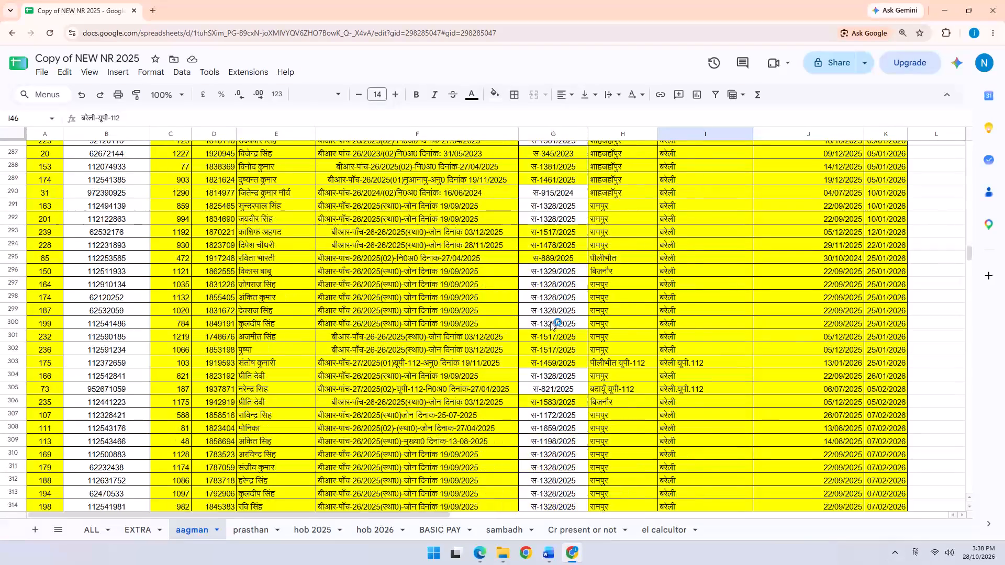
Add a filter on header row 93 of the copy's aagman sheet and sort the block by विवरण, A to Z.
{"action": "scroll", "coordinate": [875, 352], "scroll_direction": "up", "scroll_amount": 3}
{"action": "scroll", "coordinate": [819, 342], "scroll_direction": "up", "scroll_amount": 7}
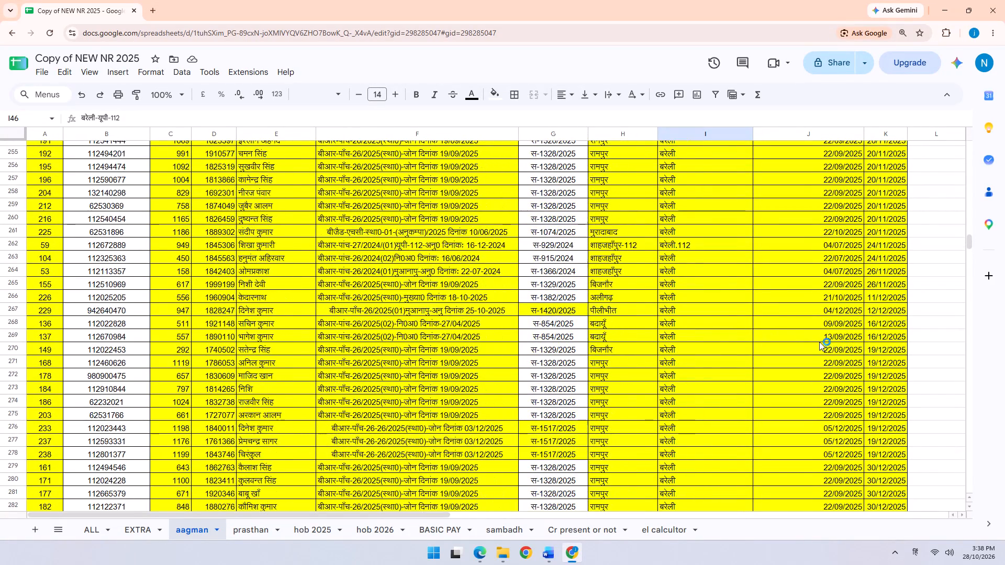
{"action": "scroll", "coordinate": [819, 342], "scroll_direction": "up", "scroll_amount": 15}
{"action": "scroll", "coordinate": [819, 342], "scroll_direction": "down", "scroll_amount": 1}
{"action": "scroll", "coordinate": [819, 342], "scroll_direction": "up", "scroll_amount": 20}
{"action": "scroll", "coordinate": [819, 342], "scroll_direction": "up", "scroll_amount": 11}
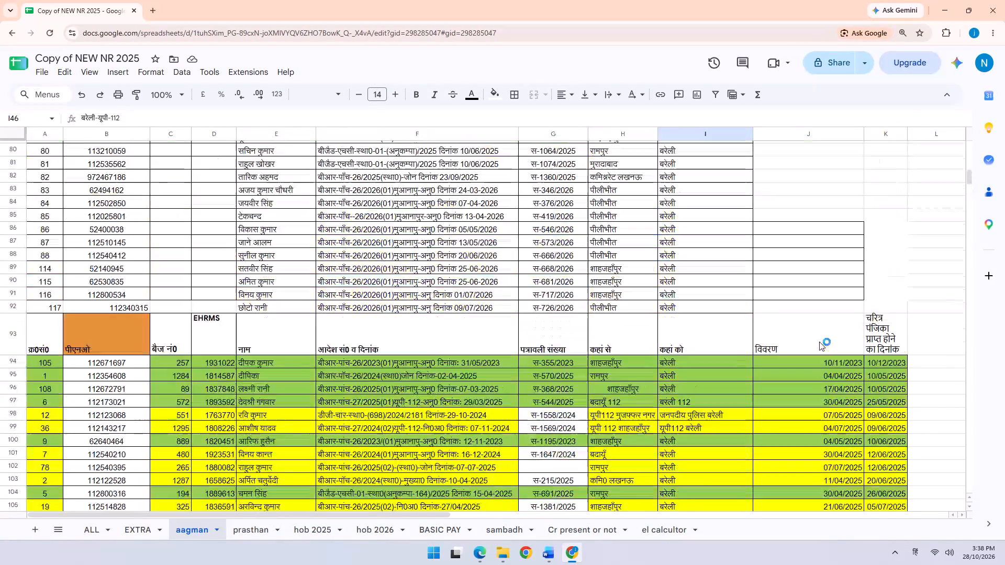
{"action": "scroll", "coordinate": [819, 342], "scroll_direction": "up", "scroll_amount": 1}
{"action": "left_click", "coordinate": [3, 388]}
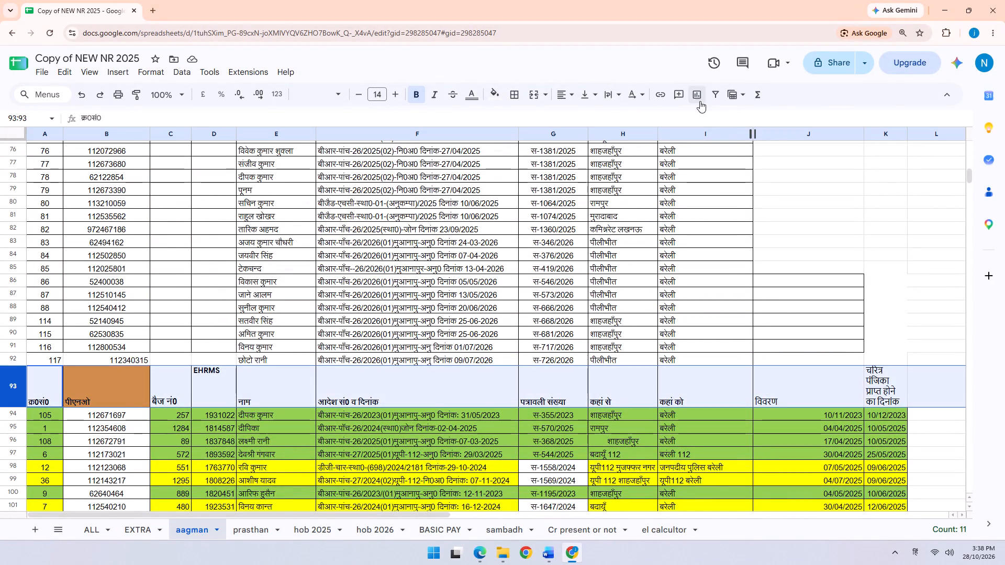
{"action": "left_click", "coordinate": [714, 96]}
{"action": "left_click", "coordinate": [858, 411]}
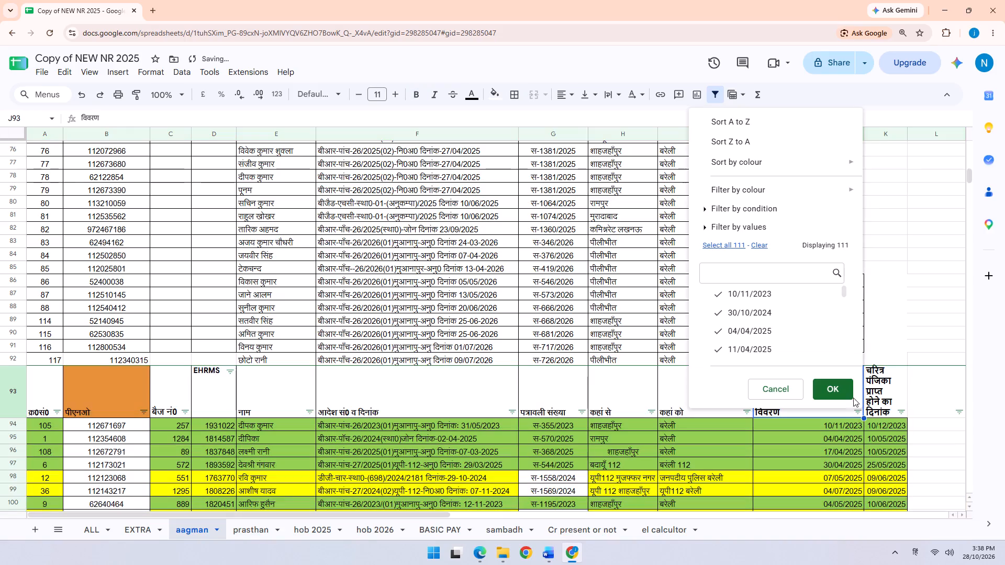
{"action": "left_click", "coordinate": [736, 124]}
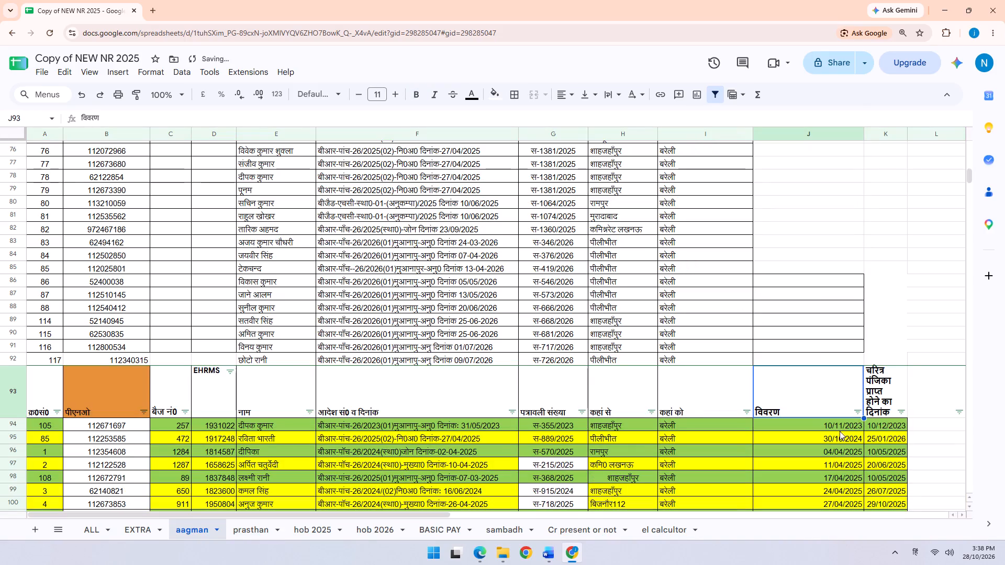
Review the sorted विवरण dates in column J down to the block's last record.
{"action": "left_click", "coordinate": [834, 423]}
{"action": "key", "text": "ctrl+shift+Down"}
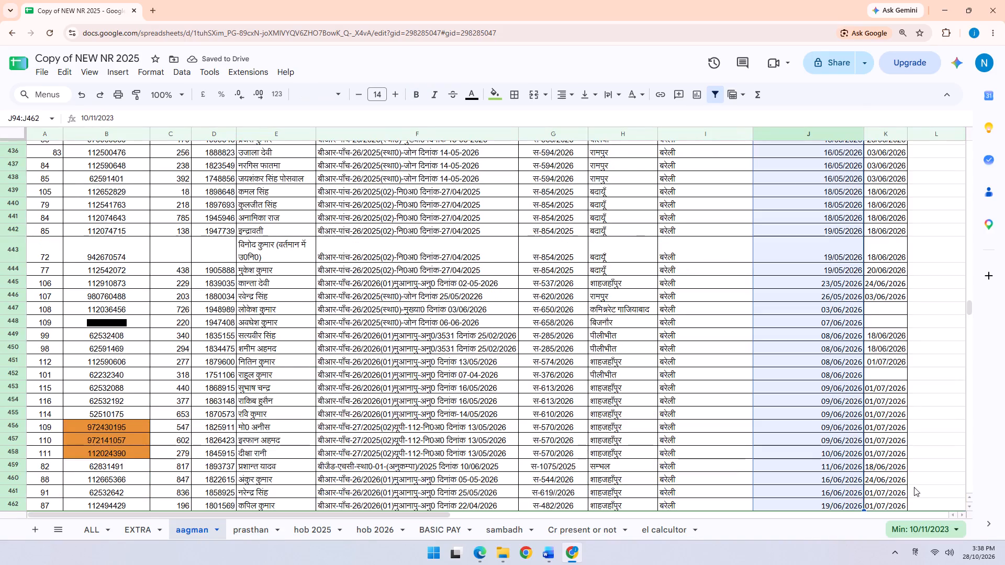
{"action": "scroll", "coordinate": [931, 459], "scroll_direction": "down", "scroll_amount": 2}
{"action": "left_click", "coordinate": [818, 398]}
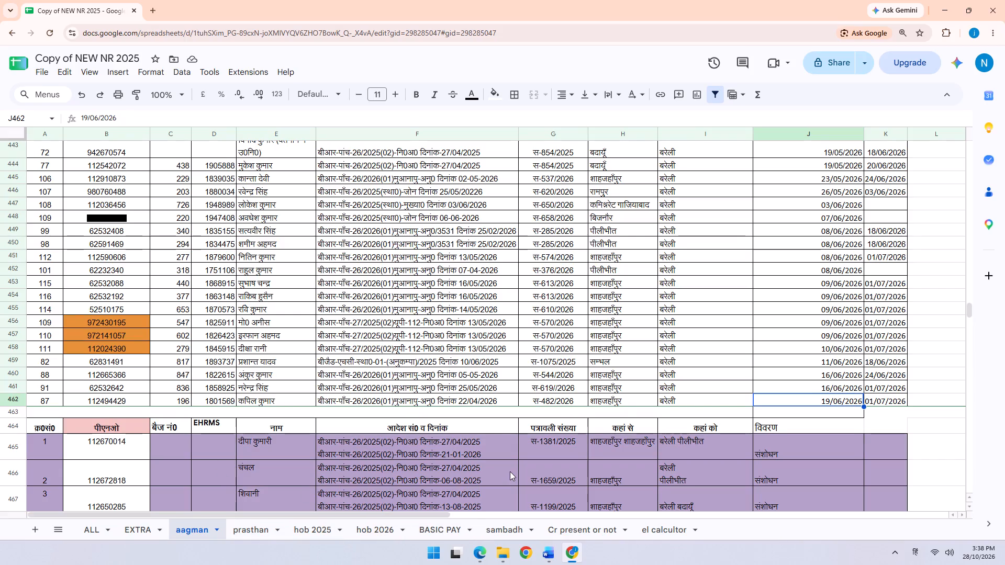
Close the nominal roll 2026 folder window and switch to NEW NR 2025 in Edge.
{"action": "key", "text": "alt+Tab"}
{"action": "left_click", "coordinate": [1003, 0]}
{"action": "left_click", "coordinate": [988, 4]}
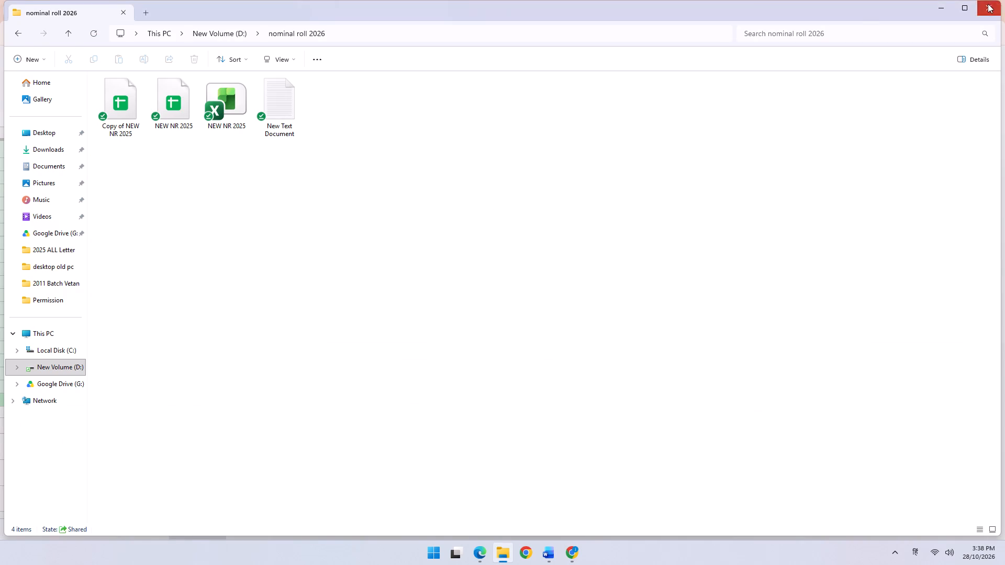
{"action": "key", "text": "alt+Tab"}
{"action": "key", "text": "alt+Tab"}
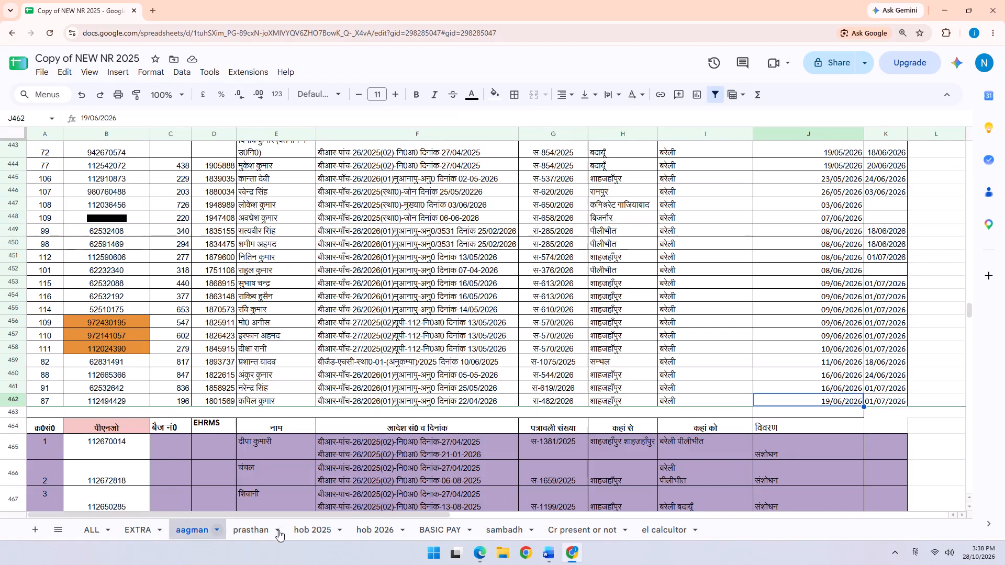
{"action": "key", "text": "alt+Tab"}
{"action": "scroll", "coordinate": [442, 374], "scroll_direction": "up", "scroll_amount": 7}
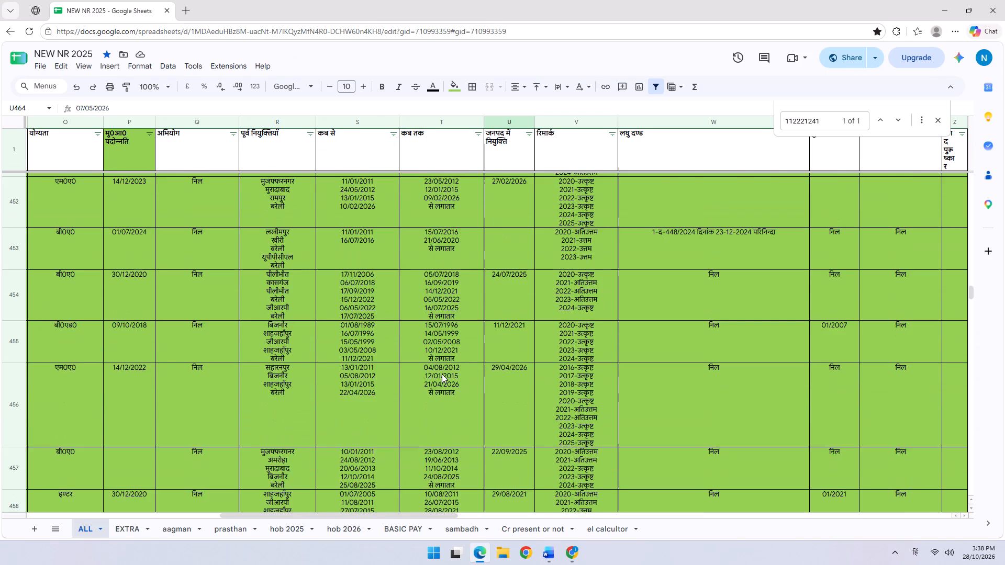
{"action": "scroll", "coordinate": [443, 374], "scroll_direction": "up", "scroll_amount": 1}
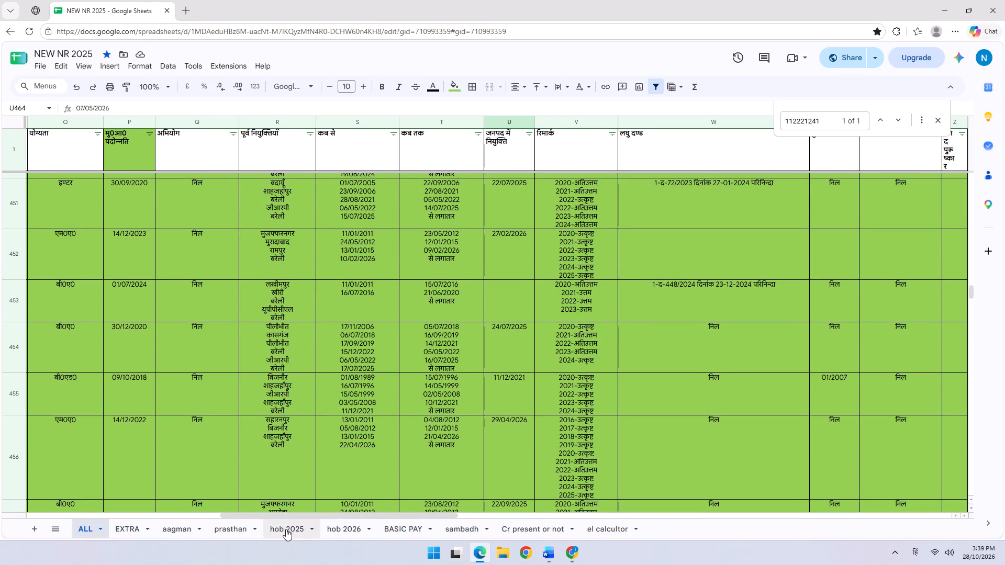
Sort the block under header row 151 of NEW NR 2025's aagman sheet by विवरण, A to Z.
{"action": "left_click", "coordinate": [171, 535]}
{"action": "scroll", "coordinate": [482, 282], "scroll_direction": "up", "scroll_amount": 3}
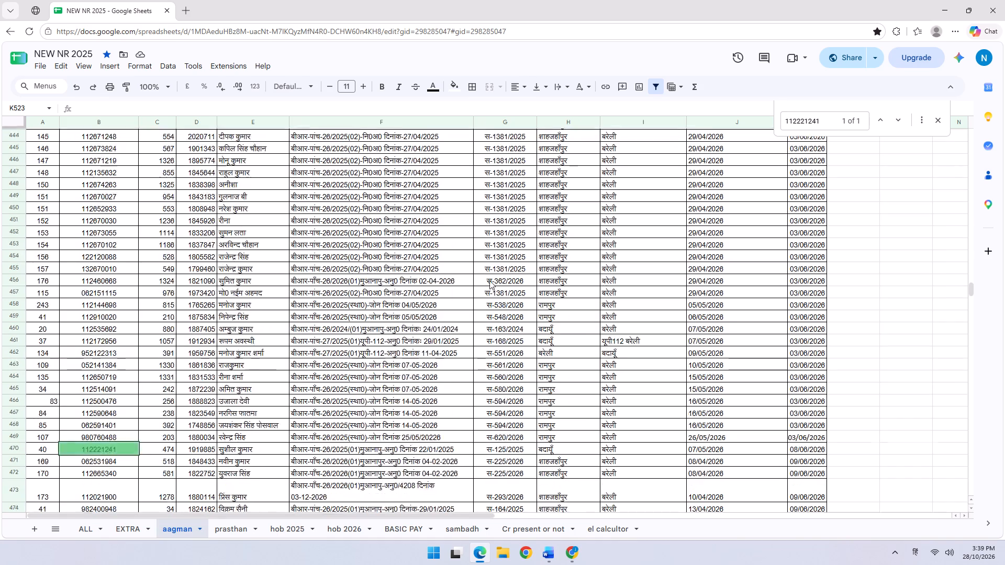
{"action": "scroll", "coordinate": [489, 280], "scroll_direction": "up", "scroll_amount": 4}
{"action": "scroll", "coordinate": [492, 302], "scroll_direction": "down", "scroll_amount": 5}
{"action": "scroll", "coordinate": [486, 310], "scroll_direction": "up", "scroll_amount": 7}
{"action": "scroll", "coordinate": [502, 305], "scroll_direction": "down", "scroll_amount": 1}
{"action": "scroll", "coordinate": [508, 308], "scroll_direction": "up", "scroll_amount": 12}
{"action": "scroll", "coordinate": [499, 352], "scroll_direction": "up", "scroll_amount": 2}
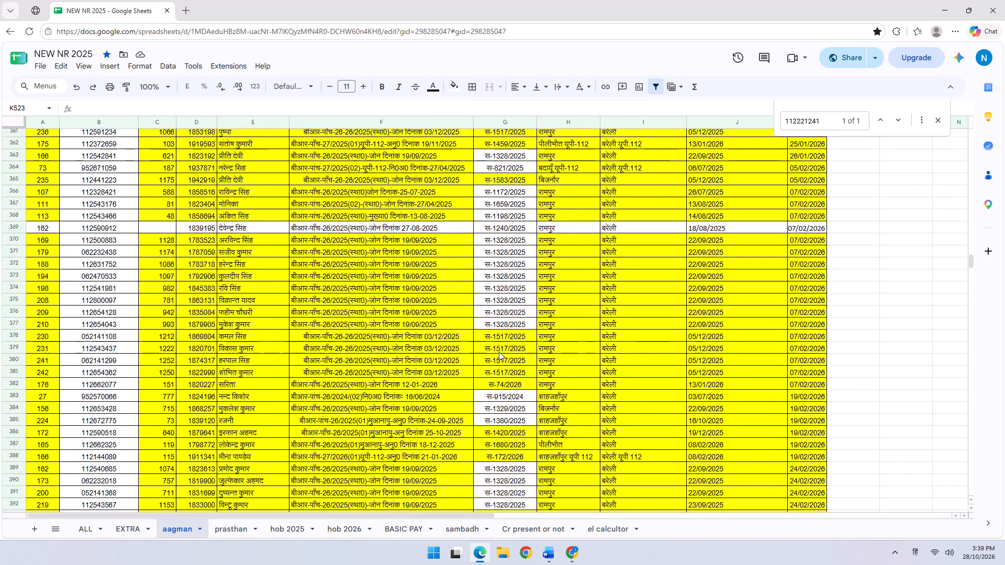
{"action": "scroll", "coordinate": [499, 352], "scroll_direction": "up", "scroll_amount": 8}
{"action": "scroll", "coordinate": [540, 367], "scroll_direction": "down", "scroll_amount": 1}
{"action": "scroll", "coordinate": [541, 367], "scroll_direction": "up", "scroll_amount": 2}
{"action": "scroll", "coordinate": [542, 367], "scroll_direction": "down", "scroll_amount": 1}
{"action": "scroll", "coordinate": [542, 367], "scroll_direction": "up", "scroll_amount": 6}
{"action": "scroll", "coordinate": [542, 367], "scroll_direction": "down", "scroll_amount": 1}
{"action": "scroll", "coordinate": [542, 367], "scroll_direction": "up", "scroll_amount": 20}
{"action": "scroll", "coordinate": [542, 367], "scroll_direction": "up", "scroll_amount": 1}
{"action": "scroll", "coordinate": [540, 366], "scroll_direction": "down", "scroll_amount": 1}
{"action": "scroll", "coordinate": [540, 366], "scroll_direction": "up", "scroll_amount": 11}
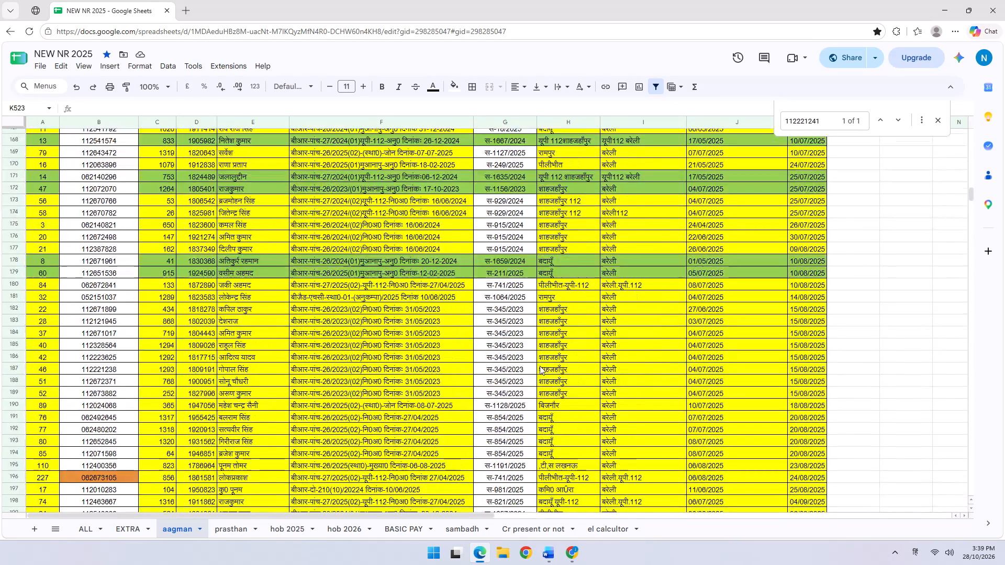
{"action": "scroll", "coordinate": [540, 366], "scroll_direction": "up", "scroll_amount": 13}
{"action": "scroll", "coordinate": [532, 358], "scroll_direction": "down", "scroll_amount": 7}
{"action": "left_click", "coordinate": [780, 237]}
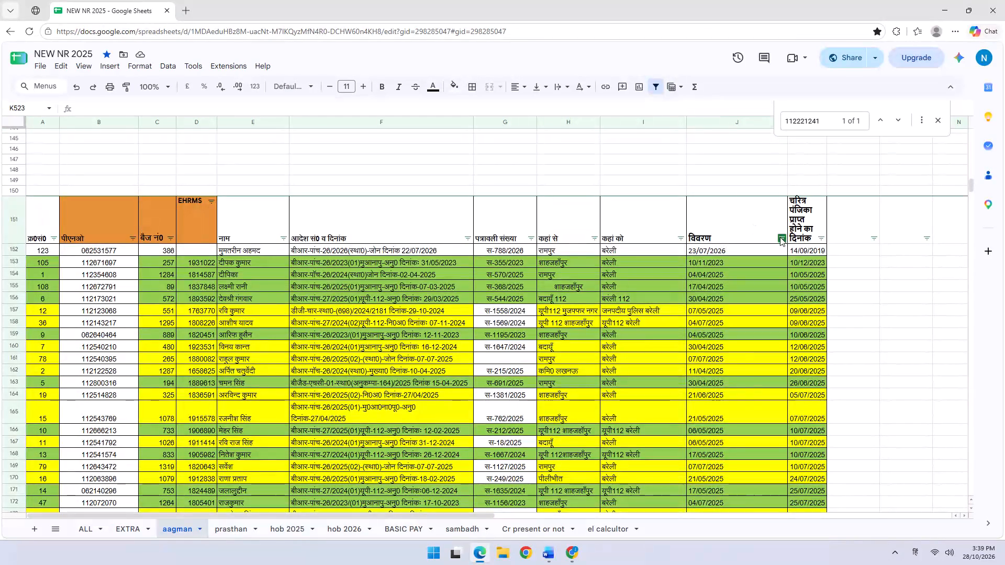
{"action": "left_click", "coordinate": [715, 253]}
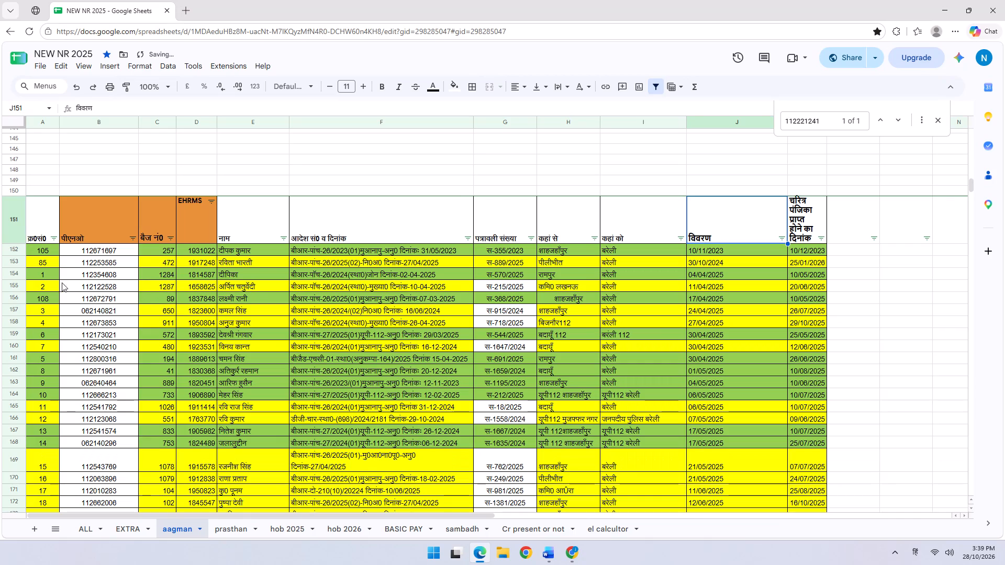
Arrange NEW NR 2025 and Copy of NEW NR 2025 side by side for comparison.
{"action": "left_click", "coordinate": [727, 252]}
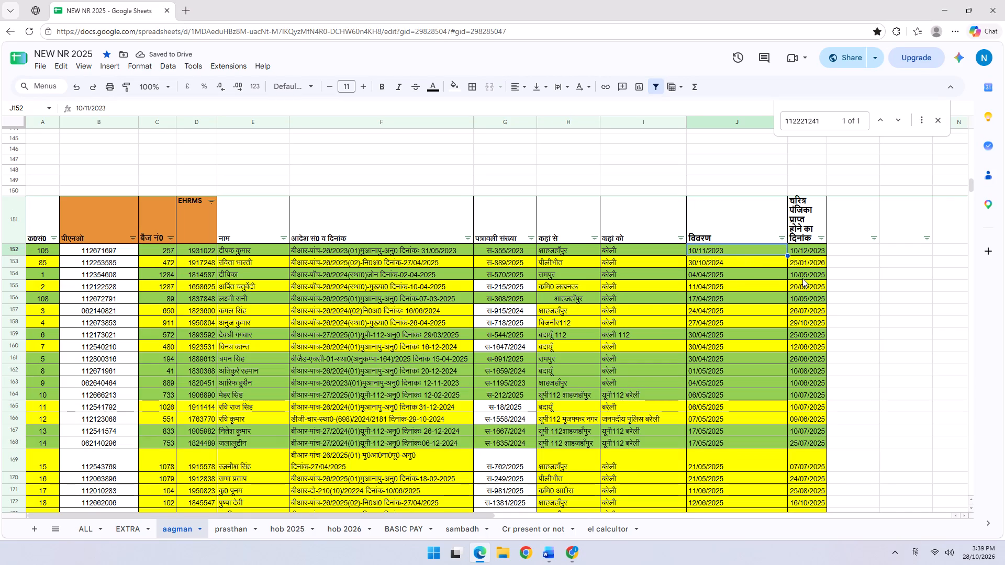
{"action": "key", "text": "super+Left"}
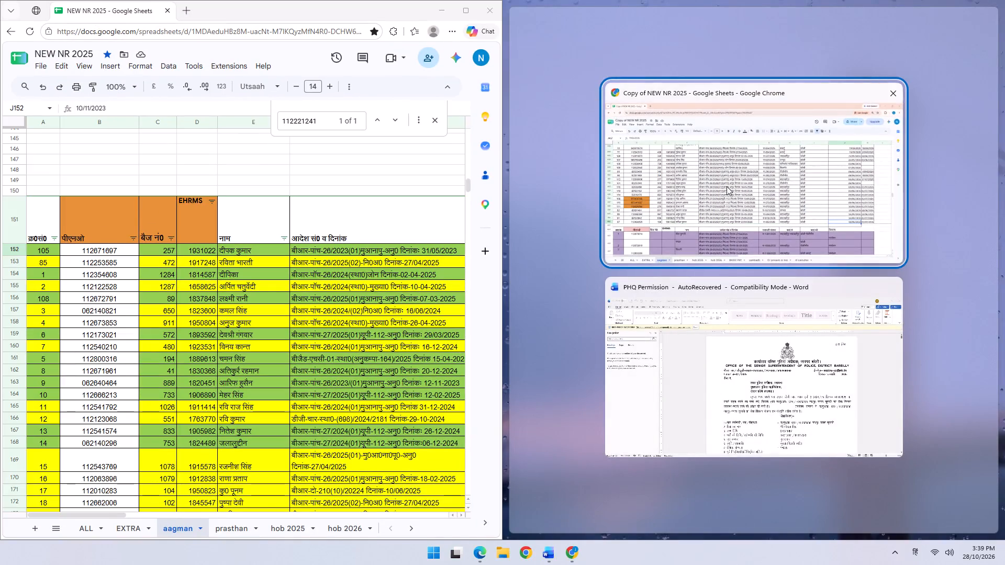
{"action": "left_click", "coordinate": [727, 184]}
Count the column A serial numbers in the copy's second aagman block, selecting from header row 93 to row 462.
{"action": "left_click", "coordinate": [546, 400]}
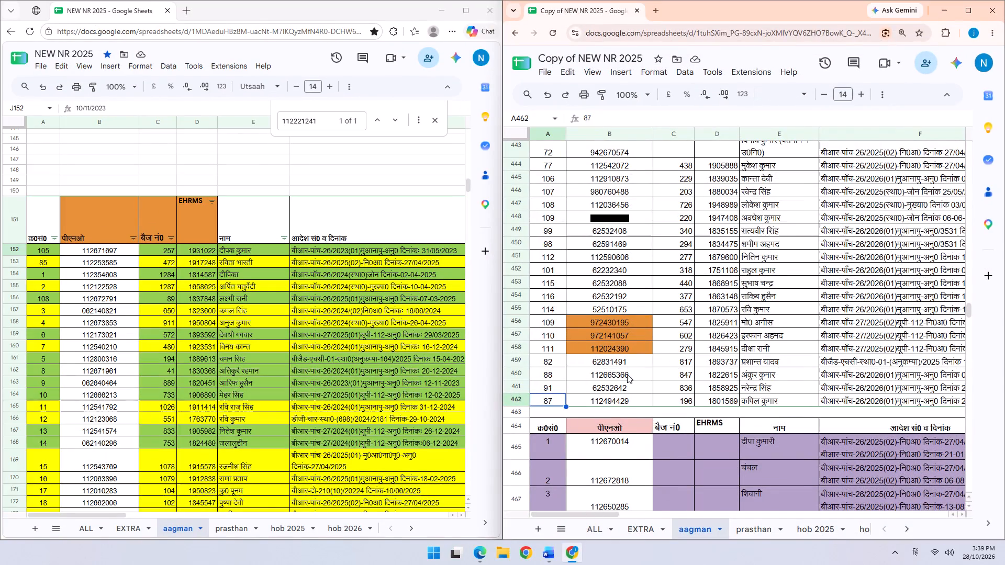
{"action": "scroll", "coordinate": [553, 326], "scroll_direction": "up", "scroll_amount": 9}
{"action": "scroll", "coordinate": [544, 288], "scroll_direction": "down", "scroll_amount": 1}
{"action": "scroll", "coordinate": [544, 288], "scroll_direction": "up", "scroll_amount": 20}
{"action": "scroll", "coordinate": [544, 288], "scroll_direction": "up", "scroll_amount": 5}
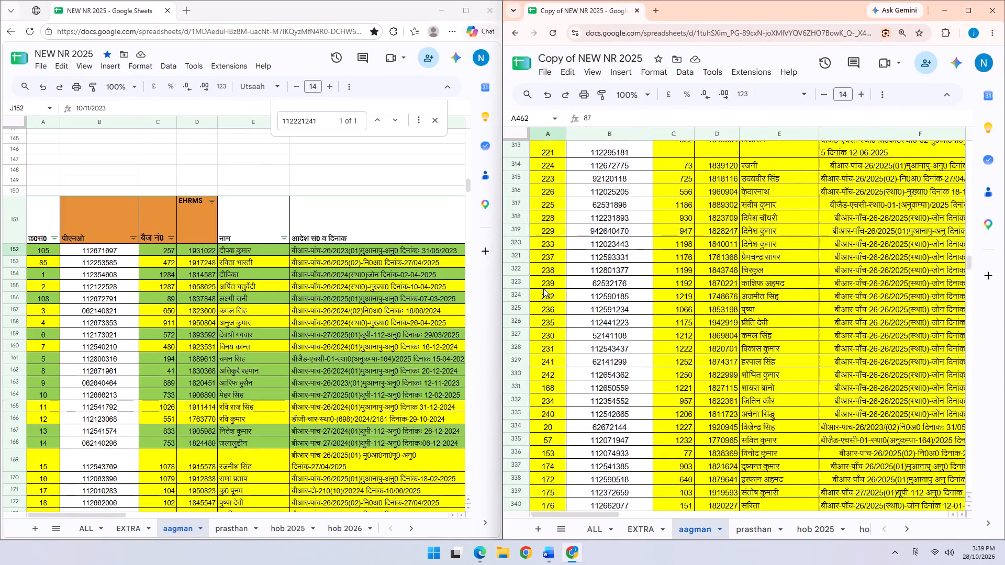
{"action": "scroll", "coordinate": [543, 288], "scroll_direction": "up", "scroll_amount": 6}
{"action": "scroll", "coordinate": [543, 288], "scroll_direction": "down", "scroll_amount": 1}
{"action": "scroll", "coordinate": [543, 288], "scroll_direction": "up", "scroll_amount": 20}
{"action": "scroll", "coordinate": [543, 288], "scroll_direction": "up", "scroll_amount": 17}
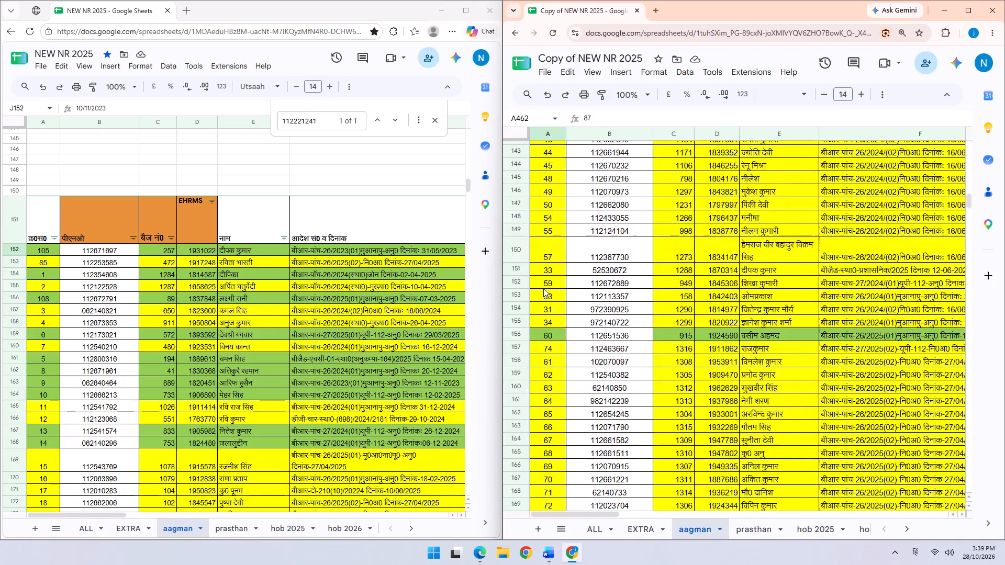
{"action": "scroll", "coordinate": [543, 288], "scroll_direction": "up", "scroll_amount": 20}
{"action": "scroll", "coordinate": [543, 288], "scroll_direction": "up", "scroll_amount": 1}
{"action": "scroll", "coordinate": [528, 287], "scroll_direction": "down", "scroll_amount": 5}
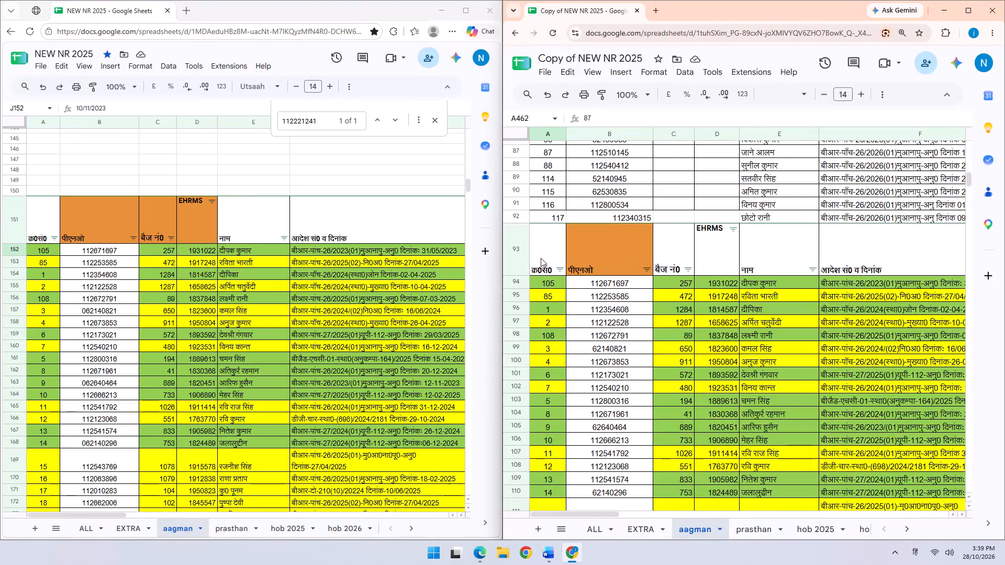
{"action": "left_click", "coordinate": [541, 258]}
{"action": "key", "text": "ctrl+shift+Down"}
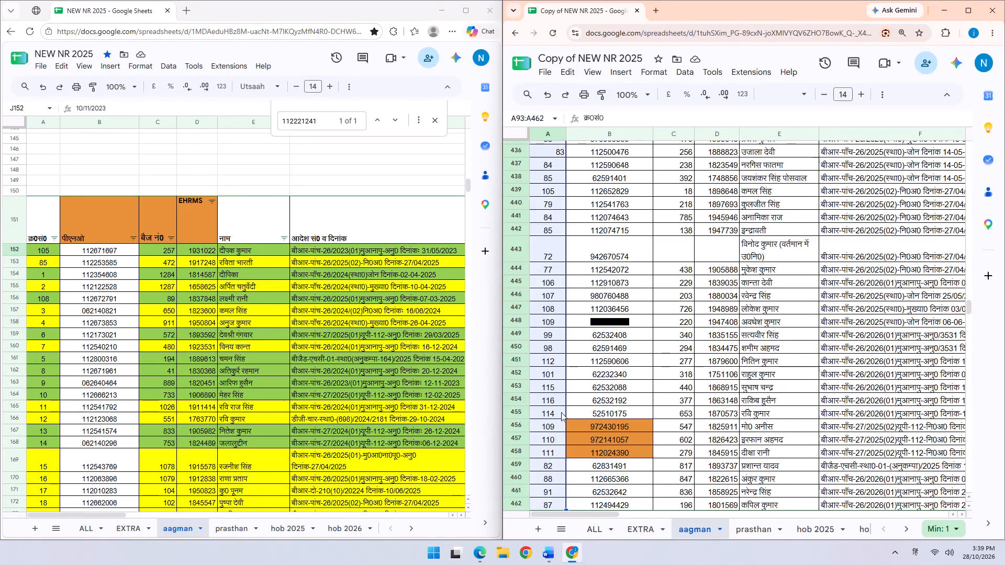
{"action": "left_click", "coordinate": [954, 528]}
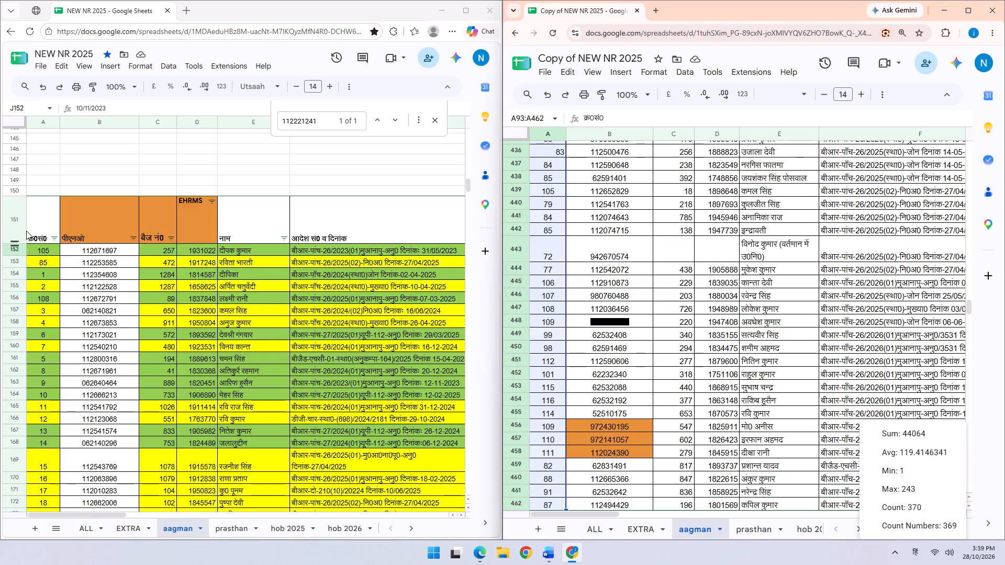
Count the column A serial numbers in NEW NR 2025's aagman block from row 152 to row 560.
{"action": "left_click", "coordinate": [45, 257]}
{"action": "left_click", "coordinate": [43, 247]}
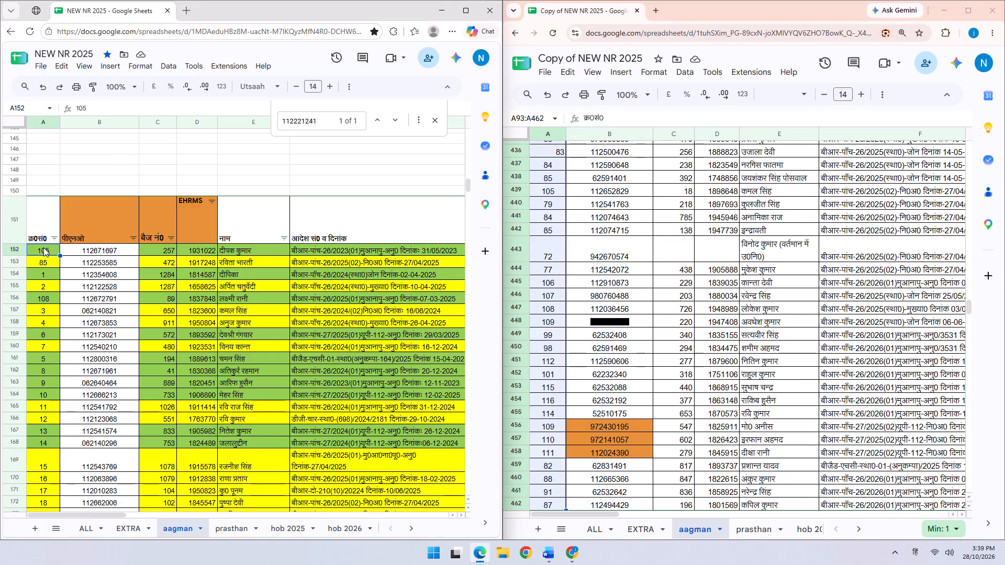
{"action": "key", "text": "ctrl+shift+Down"}
{"action": "left_click", "coordinate": [459, 533]}
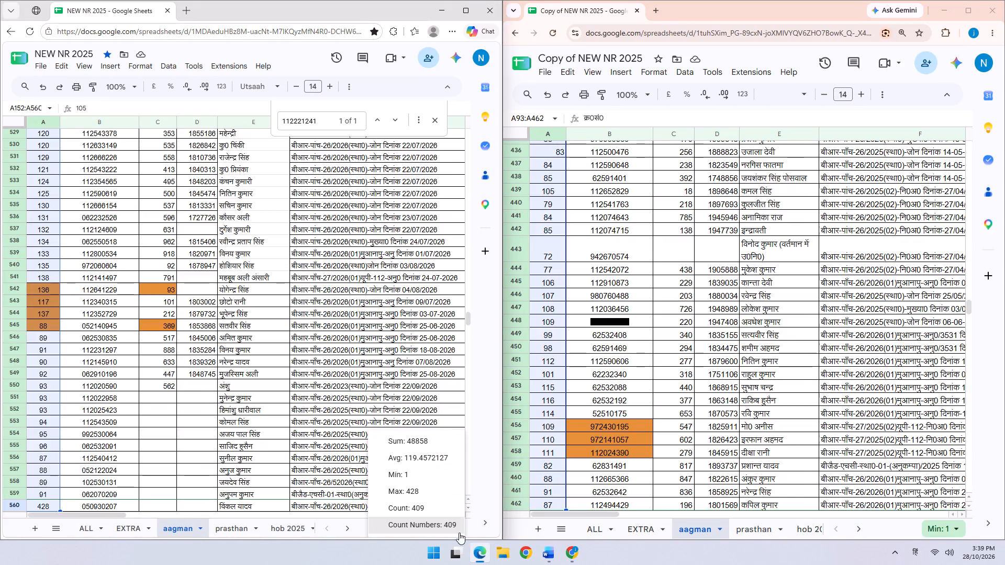
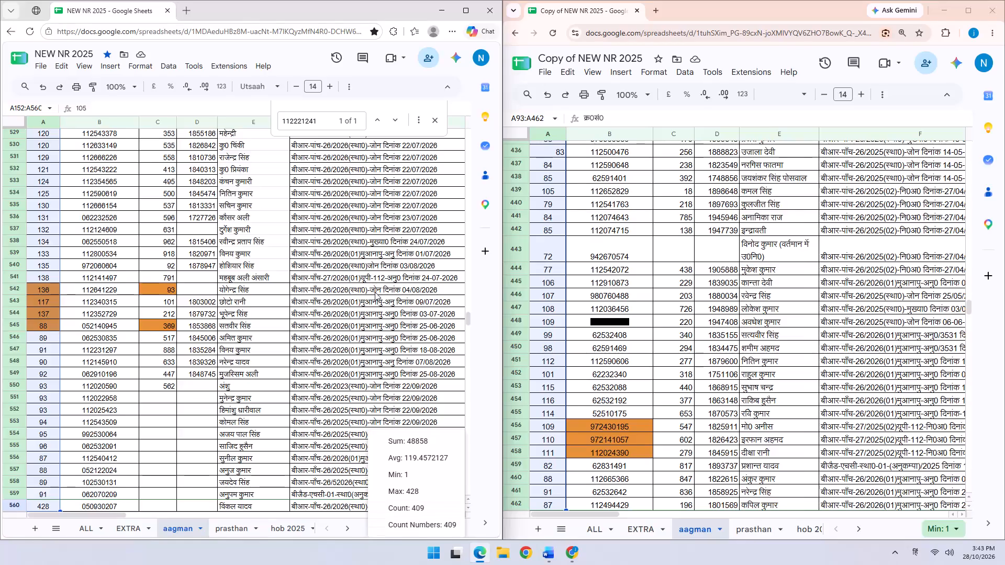
Compare the first records under header row 93 of the copy with those under header row 151 of NEW NR 2025.
{"action": "scroll", "coordinate": [607, 346], "scroll_direction": "up", "scroll_amount": 12}
{"action": "scroll", "coordinate": [492, 305], "scroll_direction": "down", "scroll_amount": 1}
{"action": "scroll", "coordinate": [492, 305], "scroll_direction": "up", "scroll_amount": 15}
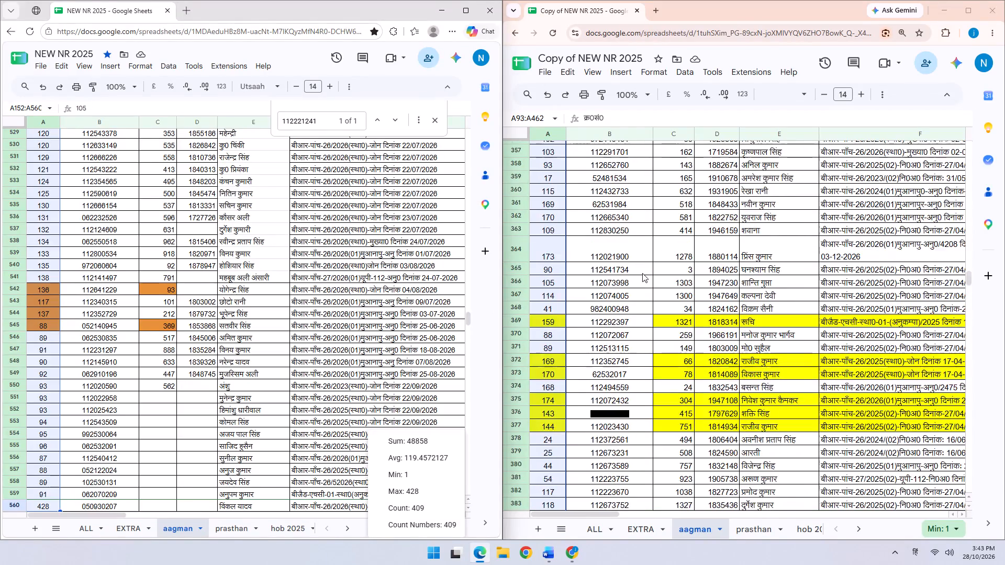
{"action": "scroll", "coordinate": [642, 273], "scroll_direction": "up", "scroll_amount": 20}
{"action": "scroll", "coordinate": [642, 273], "scroll_direction": "up", "scroll_amount": 20}
{"action": "scroll", "coordinate": [642, 273], "scroll_direction": "up", "scroll_amount": 1}
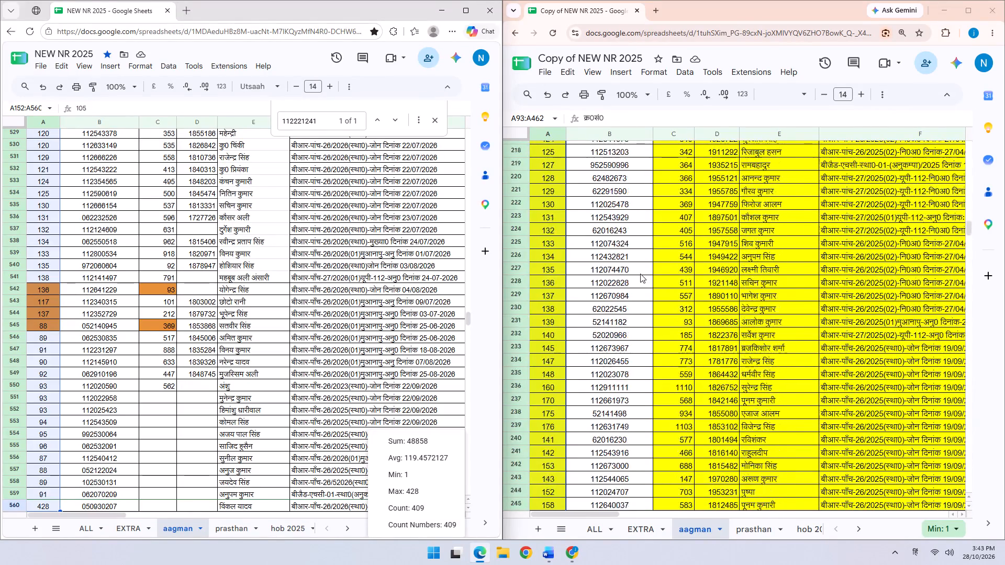
{"action": "scroll", "coordinate": [640, 274], "scroll_direction": "up", "scroll_amount": 20}
{"action": "scroll", "coordinate": [640, 274], "scroll_direction": "up", "scroll_amount": 3}
{"action": "scroll", "coordinate": [640, 274], "scroll_direction": "down", "scroll_amount": 1}
{"action": "scroll", "coordinate": [640, 274], "scroll_direction": "up", "scroll_amount": 8}
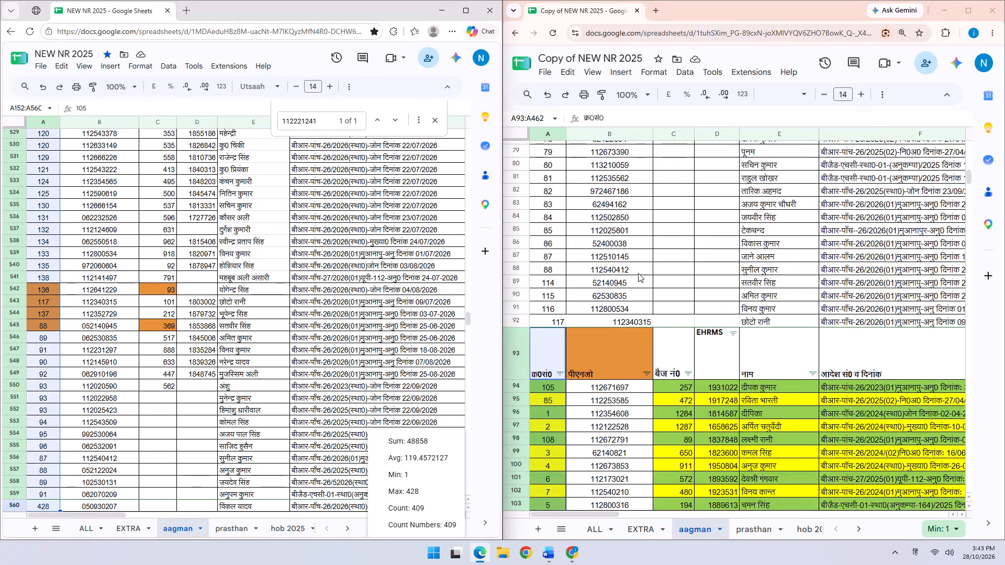
{"action": "scroll", "coordinate": [622, 277], "scroll_direction": "down", "scroll_amount": 2}
{"action": "scroll", "coordinate": [247, 262], "scroll_direction": "up", "scroll_amount": 20}
{"action": "scroll", "coordinate": [247, 262], "scroll_direction": "up", "scroll_amount": 1}
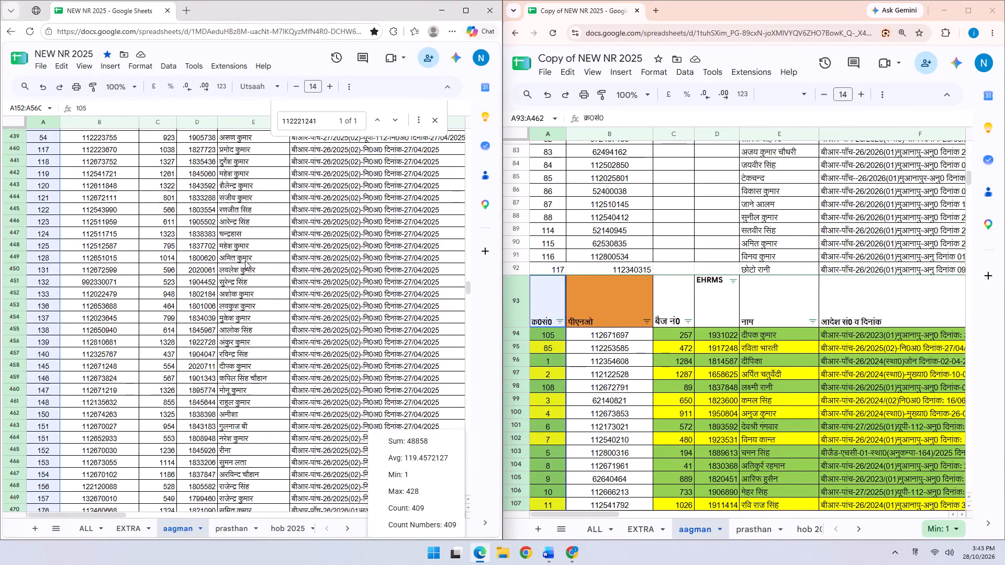
{"action": "scroll", "coordinate": [245, 261], "scroll_direction": "up", "scroll_amount": 14}
{"action": "scroll", "coordinate": [236, 280], "scroll_direction": "up", "scroll_amount": 10}
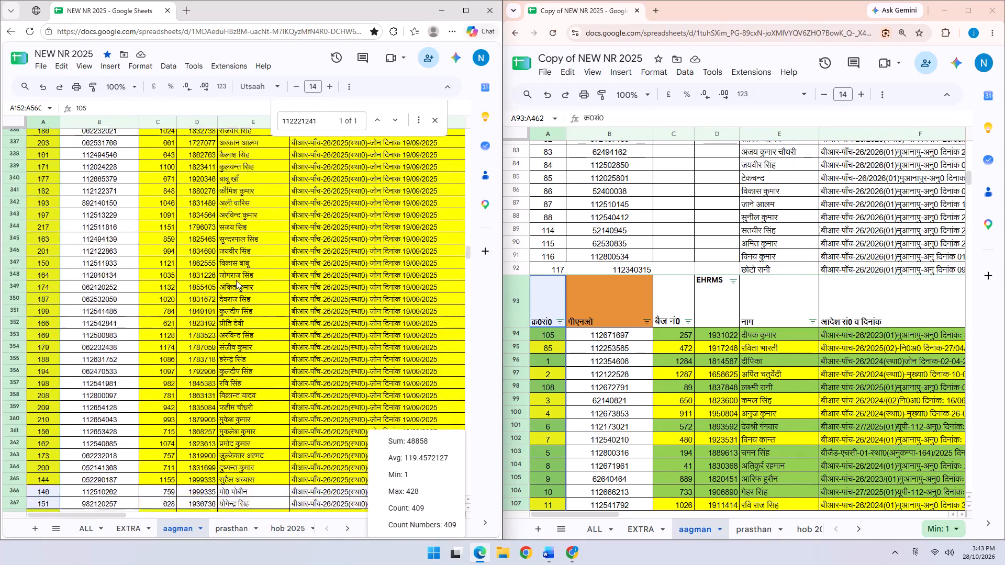
{"action": "scroll", "coordinate": [236, 280], "scroll_direction": "up", "scroll_amount": 11}
{"action": "scroll", "coordinate": [236, 280], "scroll_direction": "up", "scroll_amount": 20}
{"action": "scroll", "coordinate": [236, 280], "scroll_direction": "up", "scroll_amount": 4}
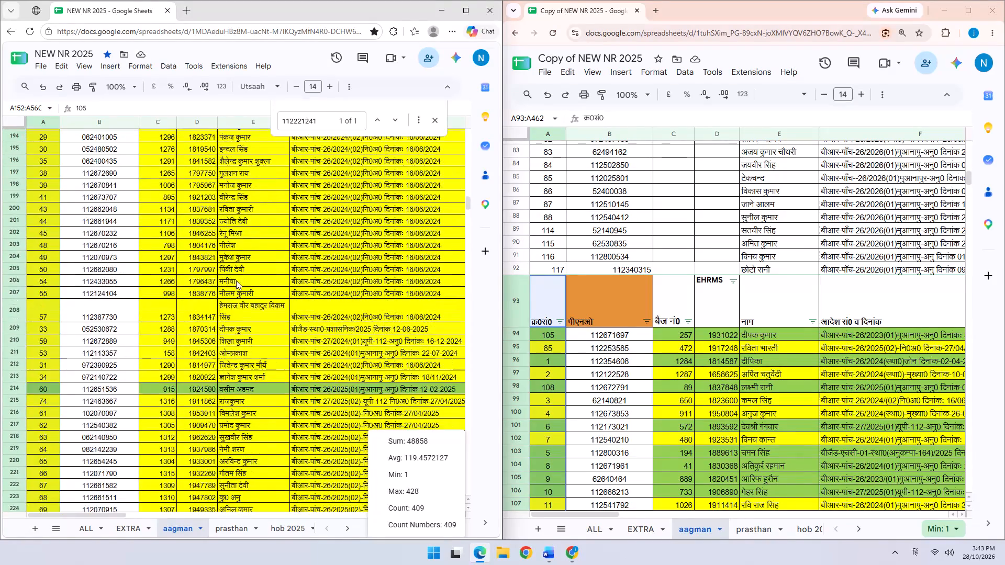
{"action": "scroll", "coordinate": [236, 280], "scroll_direction": "up", "scroll_amount": 16}
{"action": "scroll", "coordinate": [237, 283], "scroll_direction": "down", "scroll_amount": 5}
{"action": "left_click", "coordinate": [240, 301]}
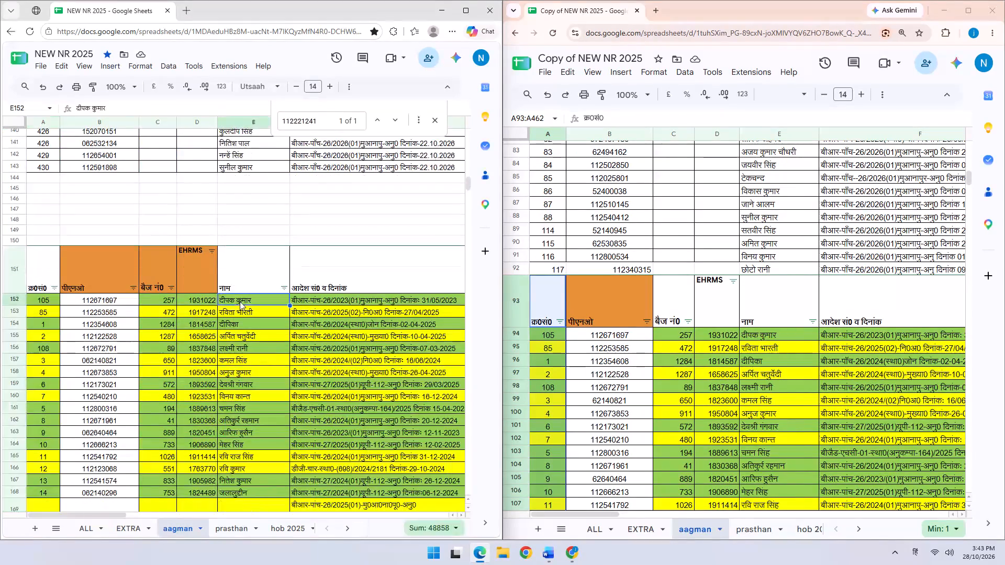
{"action": "key", "text": "Down"}
{"action": "key", "text": "Down"}
{"action": "key", "text": "Down"}
{"action": "key", "text": "Down"}
{"action": "key", "text": "Down"}
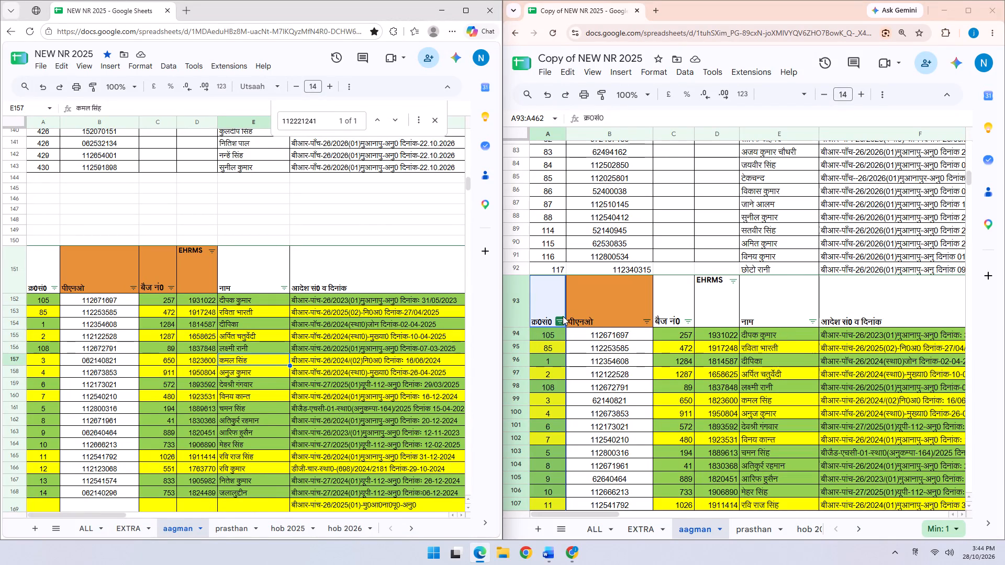
Select the copy's header row 93 and the two records below it, from column A to K.
{"action": "left_click_drag", "start_coordinate": [549, 312], "coordinate": [1004, 337]}
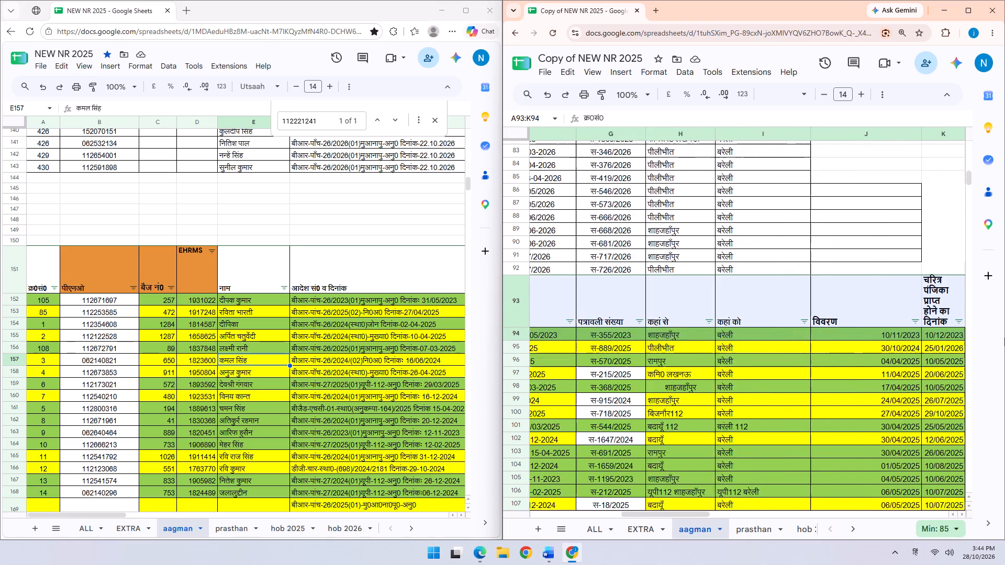
{"action": "left_click_drag", "start_coordinate": [1004, 337], "coordinate": [834, 343]}
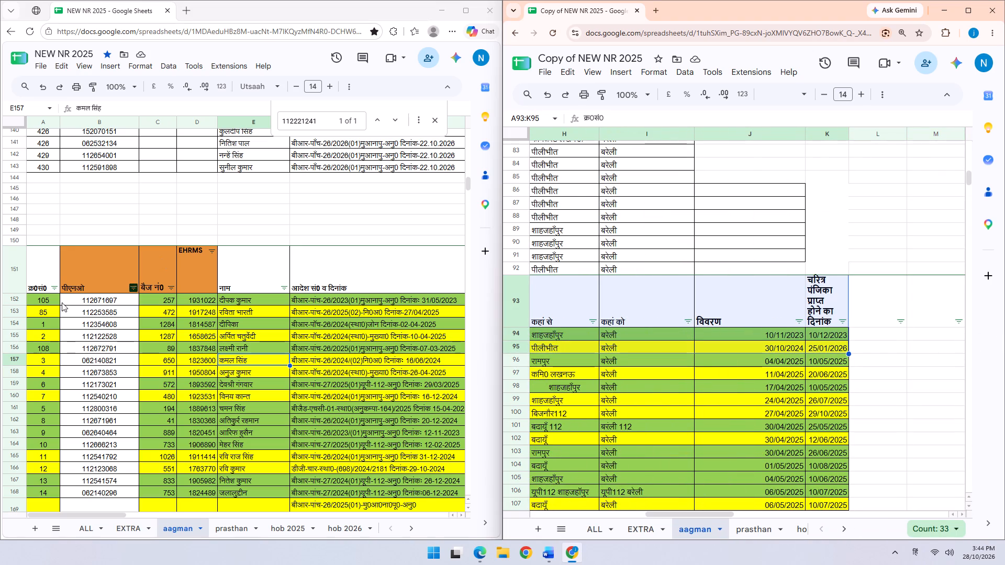
Select NEW NR 2025's full aagman block from A151 to K560 and examine its last rows.
{"action": "left_click_drag", "start_coordinate": [35, 279], "coordinate": [417, 296]}
{"action": "key", "text": "shift+Right"}
{"action": "key", "text": "shift+Right"}
{"action": "key", "text": "shift+Right"}
{"action": "key", "text": "shift+Right"}
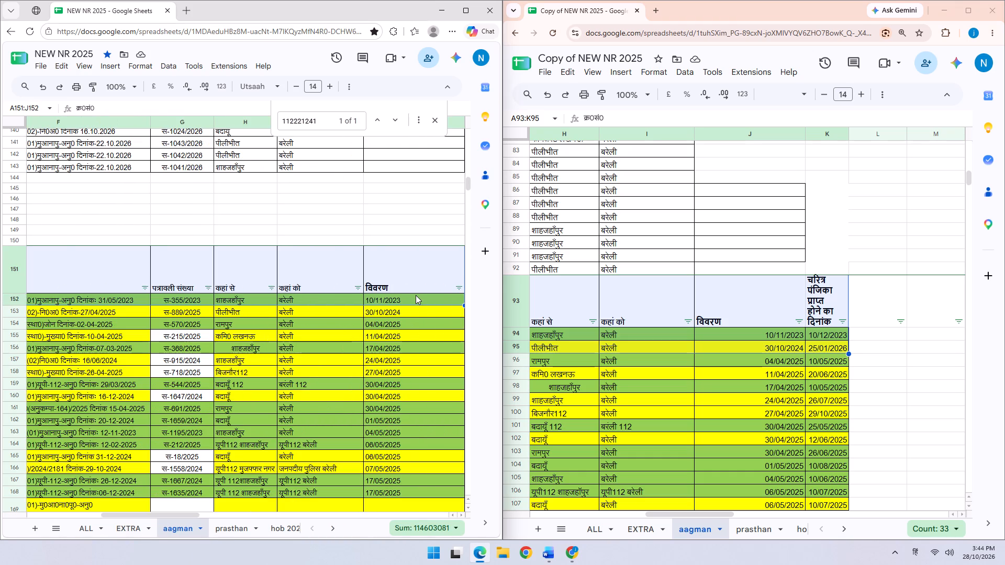
{"action": "key", "text": "shift+Left"}
{"action": "key", "text": "shift+Right"}
{"action": "key", "text": "shift+Right"}
{"action": "key", "text": "shift+Right"}
{"action": "key", "text": "shift+Right"}
{"action": "key", "text": "shift+Left"}
{"action": "key", "text": "shift+Left"}
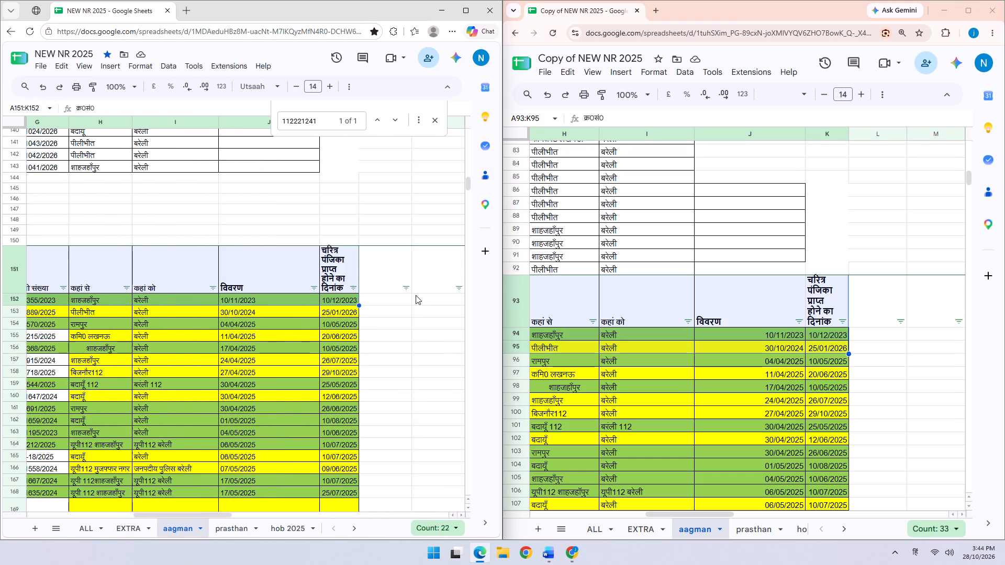
{"action": "key", "text": "ctrl+shift+Down"}
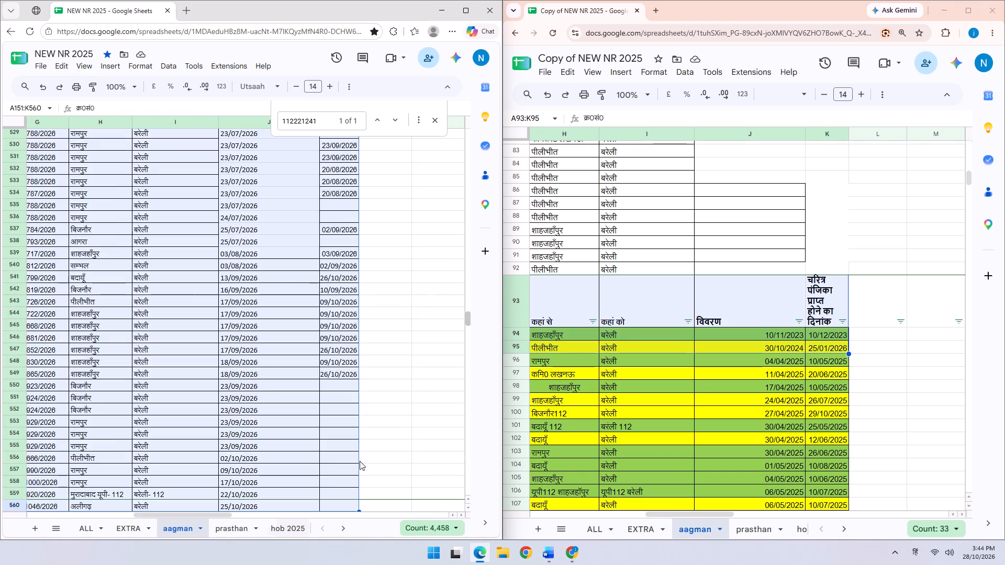
{"action": "left_click_drag", "start_coordinate": [173, 515], "coordinate": [50, 521]}
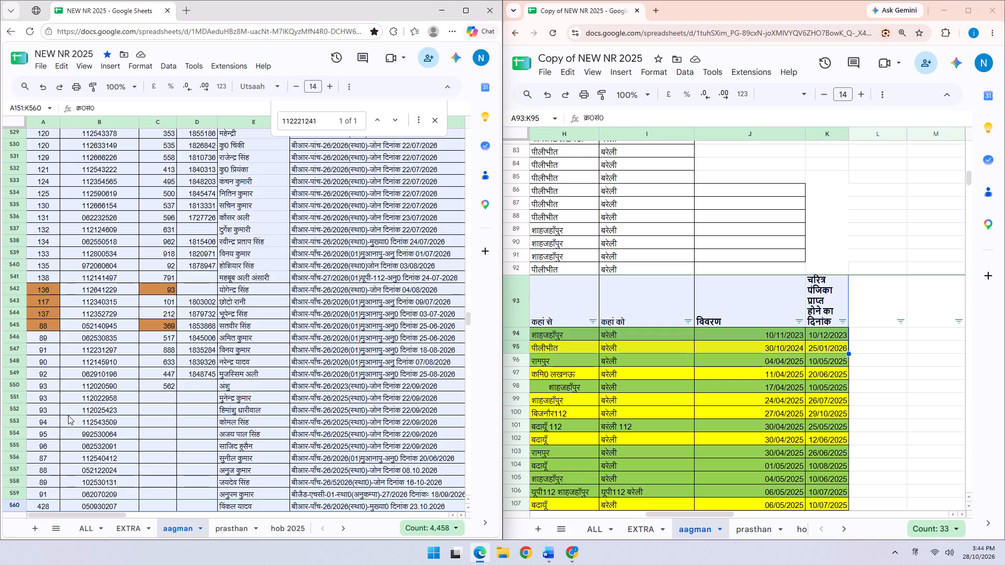
{"action": "scroll", "coordinate": [85, 426], "scroll_direction": "down", "scroll_amount": 1}
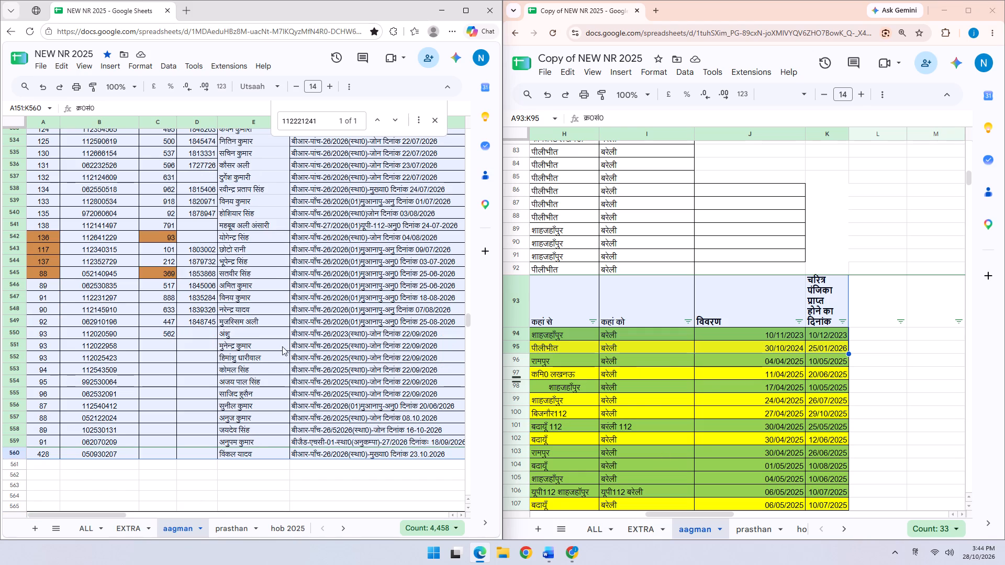
Copy the पीएनओ from the copy's last block record in row 462 and find it in NEW NR 2025's aagman sheet.
{"action": "scroll", "coordinate": [704, 388], "scroll_direction": "down", "scroll_amount": 5}
{"action": "left_click_drag", "start_coordinate": [680, 515], "coordinate": [630, 513]}
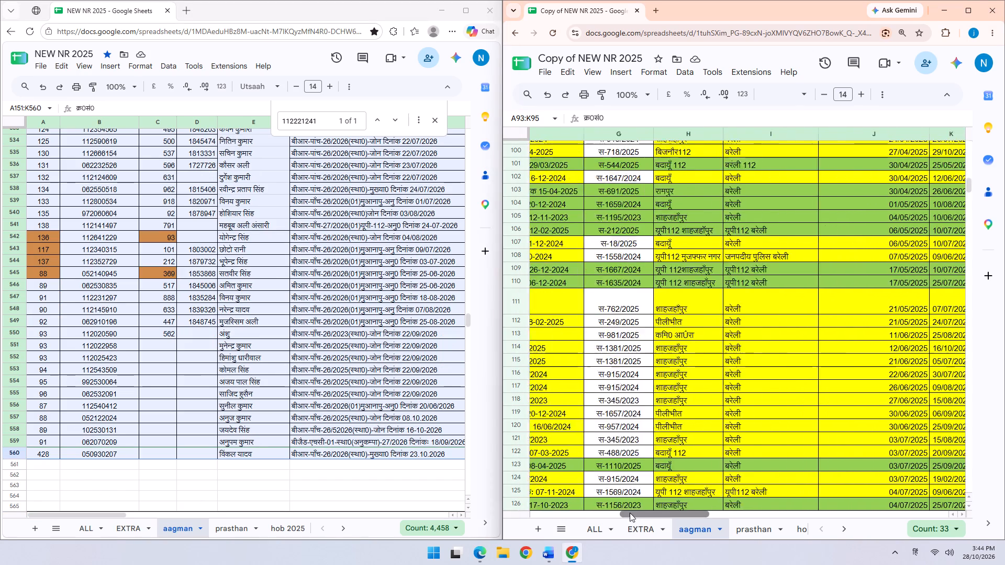
{"action": "left_click_drag", "start_coordinate": [630, 513], "coordinate": [552, 502]}
{"action": "left_click", "coordinate": [543, 457]}
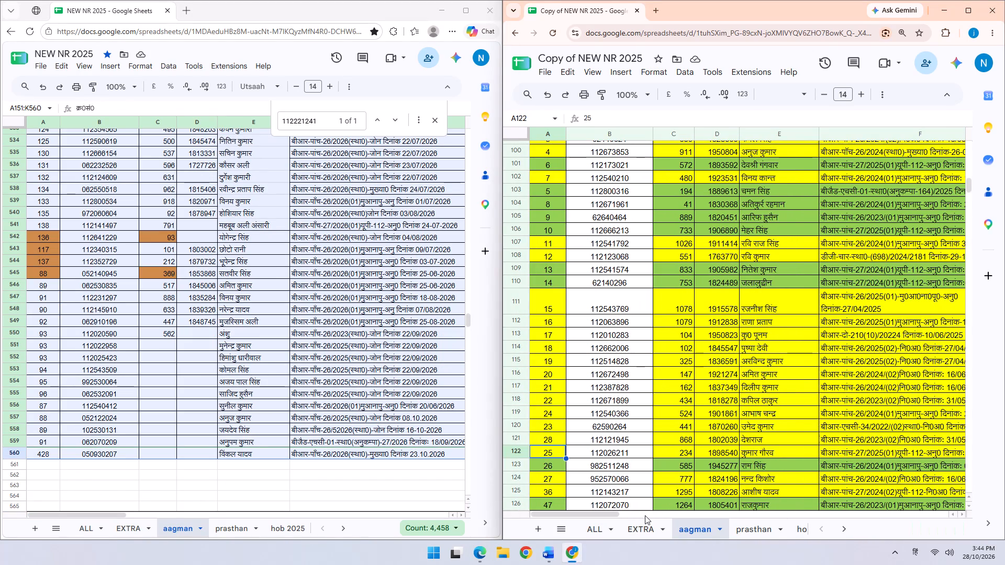
{"action": "key", "text": "ctrl+f"}
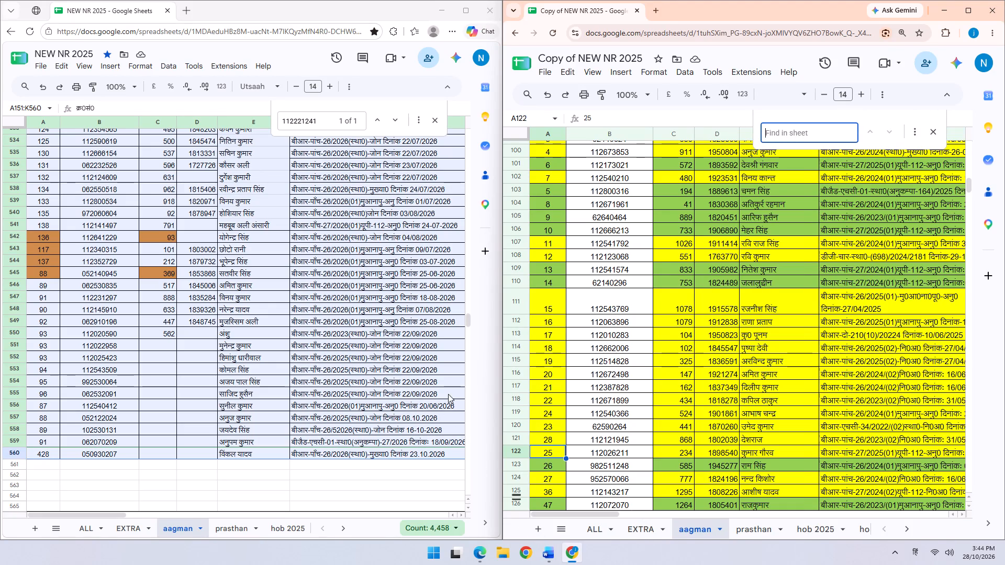
{"action": "scroll", "coordinate": [700, 347], "scroll_direction": "up", "scroll_amount": 4}
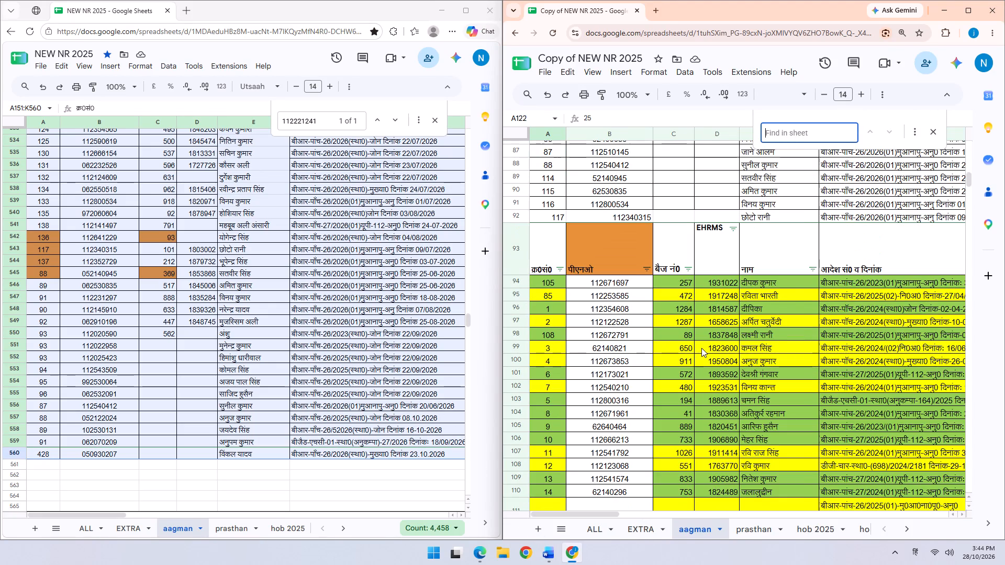
{"action": "scroll", "coordinate": [674, 335], "scroll_direction": "down", "scroll_amount": 5}
{"action": "left_click", "coordinate": [627, 341]}
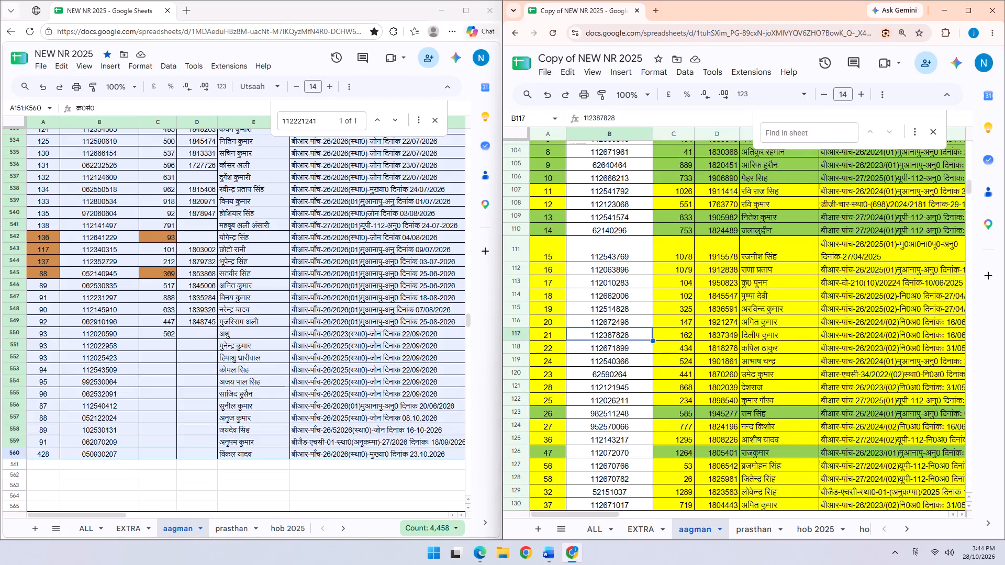
{"action": "key", "text": "ctrl+shift+Down"}
{"action": "scroll", "coordinate": [635, 343], "scroll_direction": "down", "scroll_amount": 2}
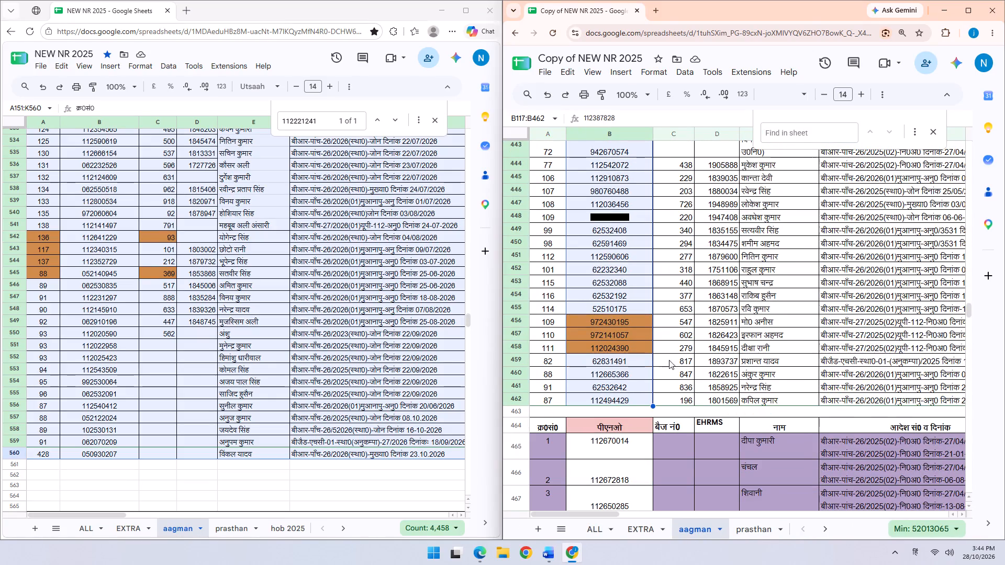
{"action": "left_click", "coordinate": [618, 403]}
{"action": "key", "text": "ctrl+c"}
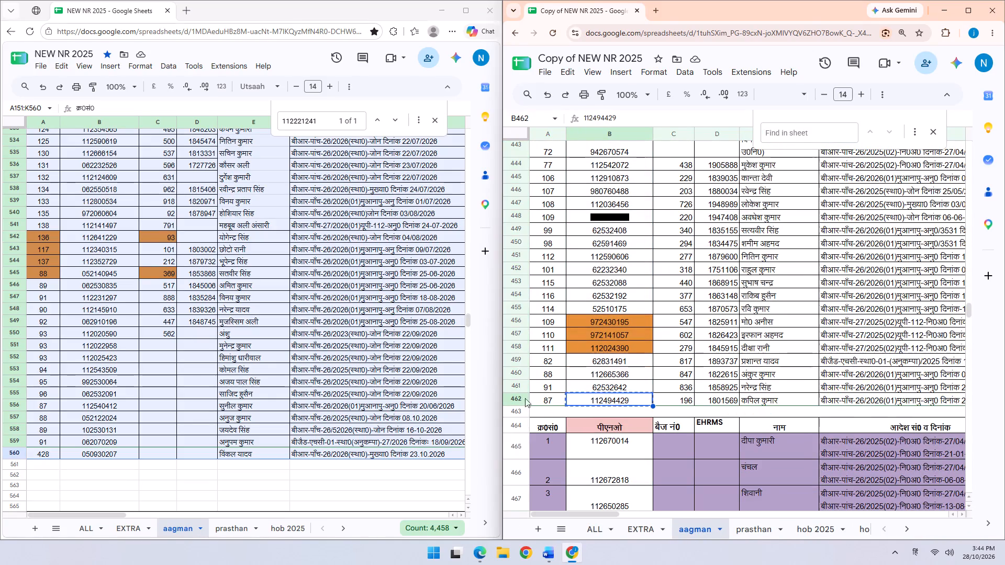
{"action": "left_click", "coordinate": [263, 333]}
{"action": "key", "text": "ctrl+f"}
{"action": "key", "text": "ctrl+v"}
{"action": "key", "text": "Return"}
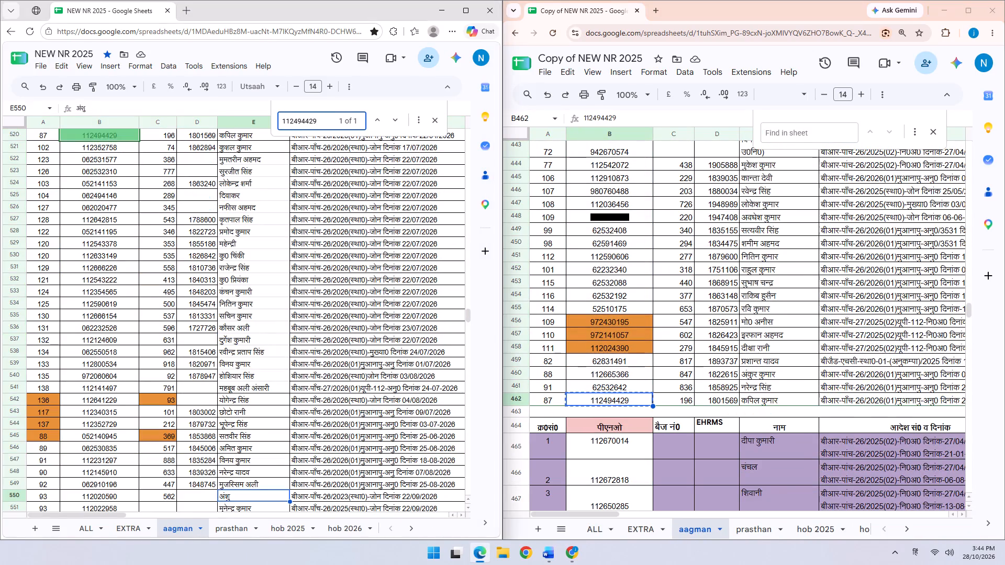
{"action": "scroll", "coordinate": [213, 285], "scroll_direction": "up", "scroll_amount": 1}
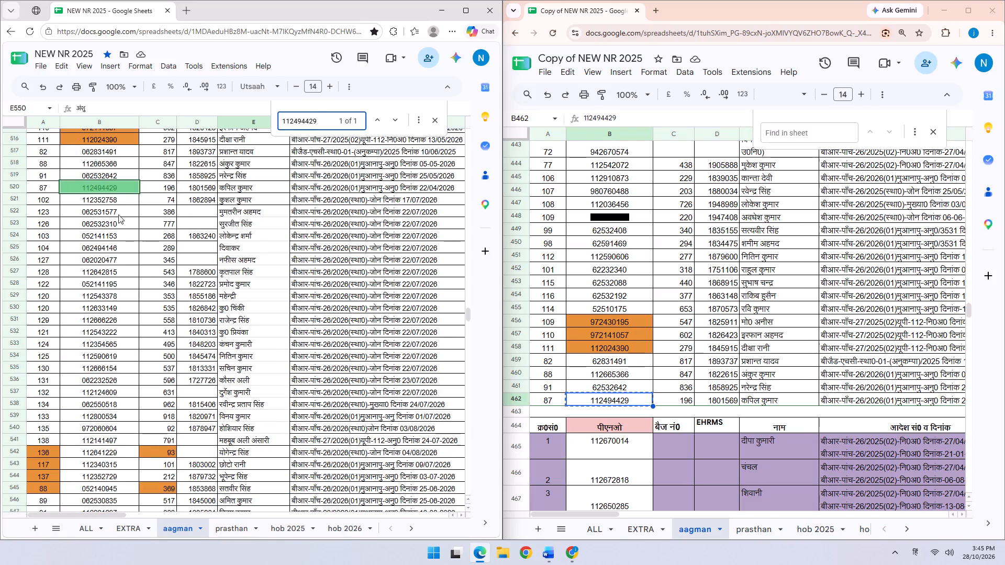
Count the column B पीएनओ entries in NEW NR 2025, selecting from row 520 up to header row 151.
{"action": "left_click", "coordinate": [87, 187]}
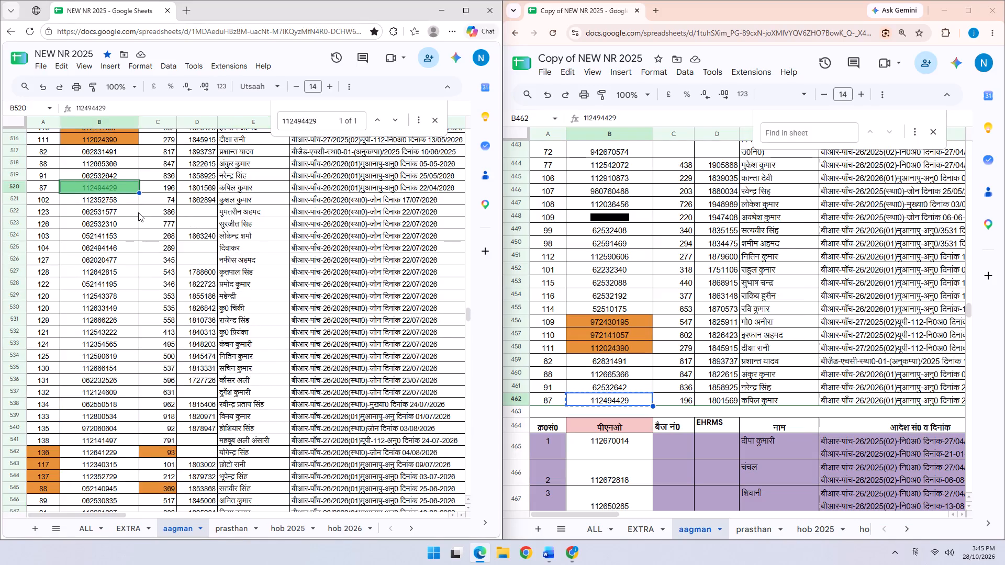
{"action": "key", "text": "ctrl+shift+Up"}
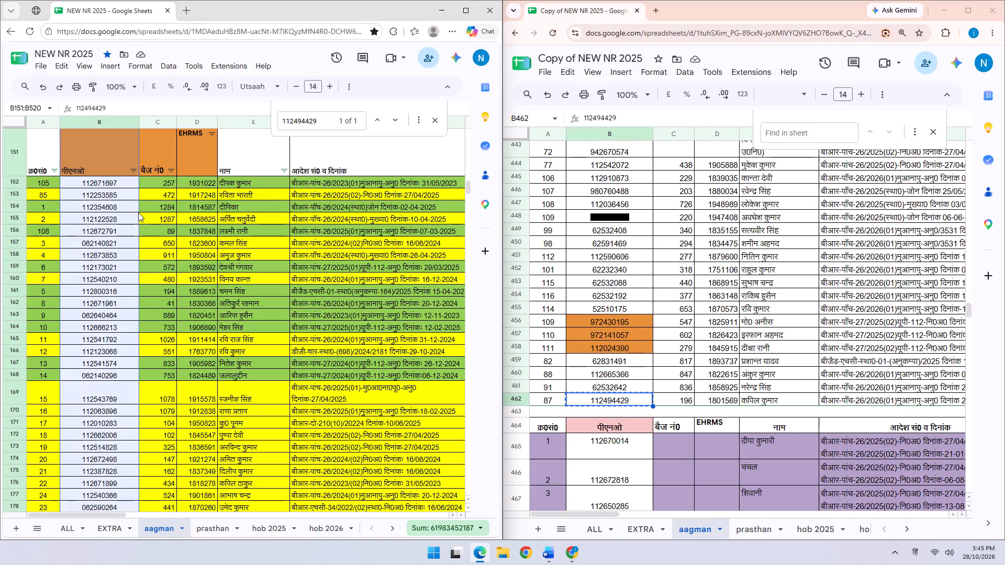
{"action": "left_click", "coordinate": [434, 527]}
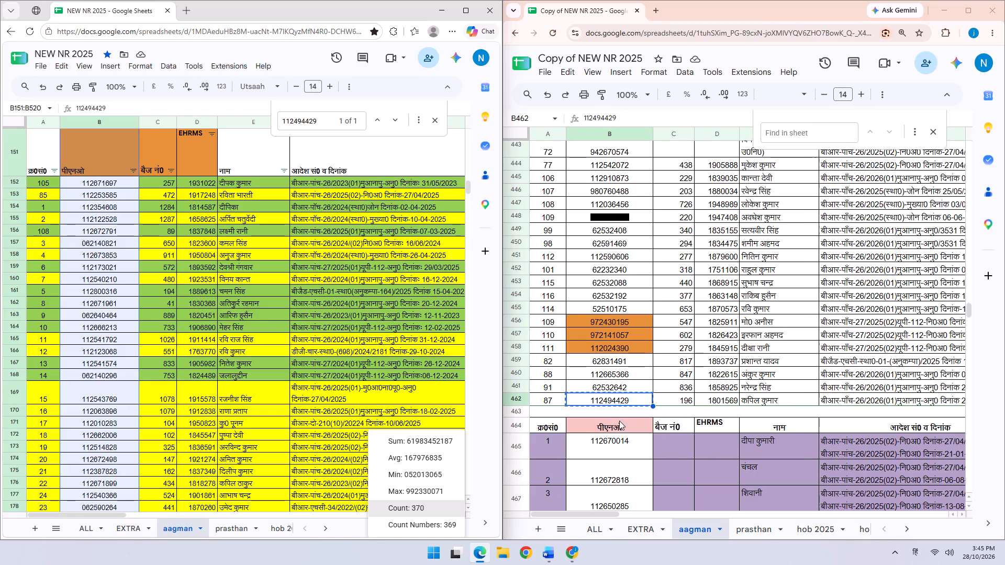
Count the column B पीएनओ entries in the copy's aagman sheet from row 2 to row 462.
{"action": "left_click", "coordinate": [597, 396]}
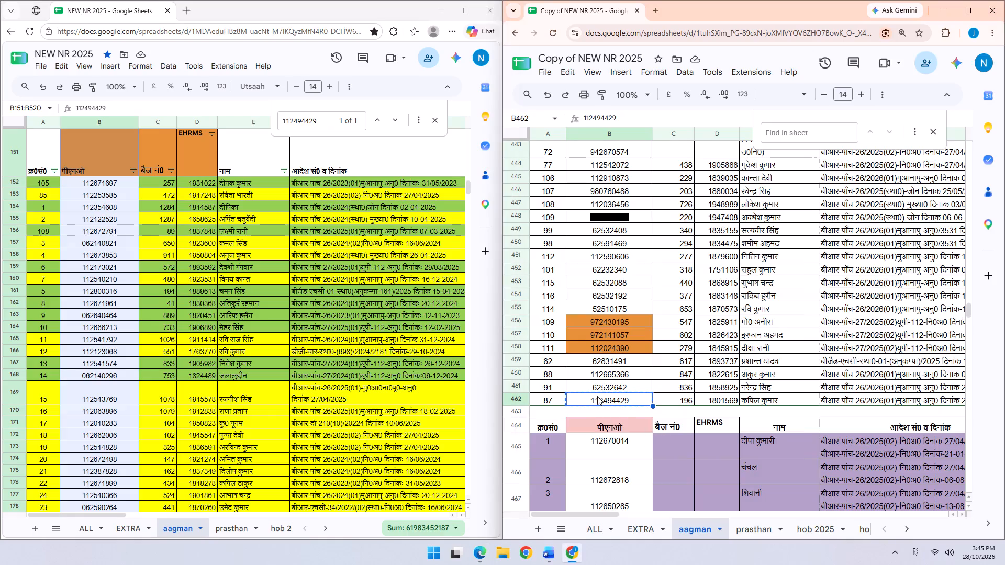
{"action": "key", "text": "ctrl+shift+Up"}
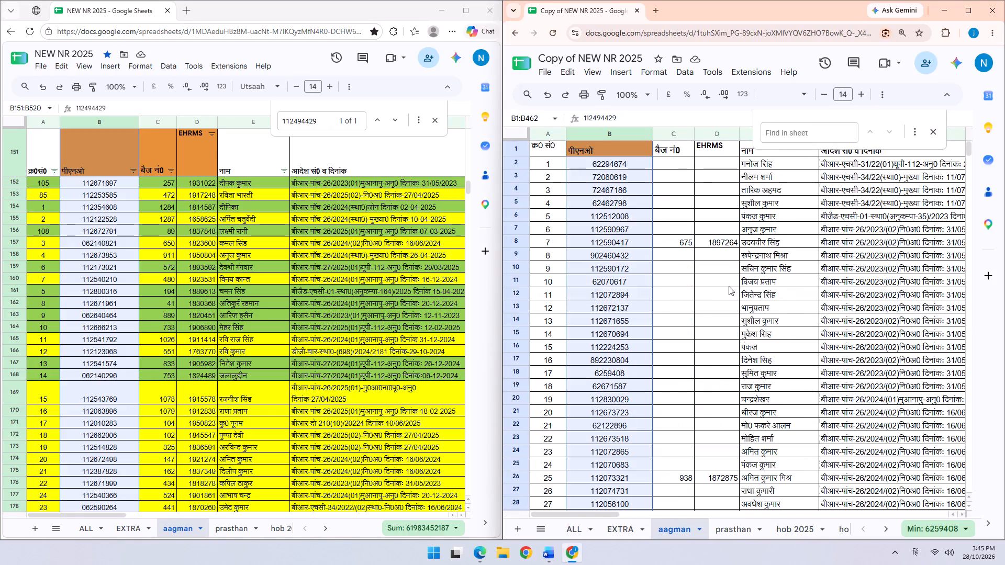
{"action": "key", "text": "shift+Down"}
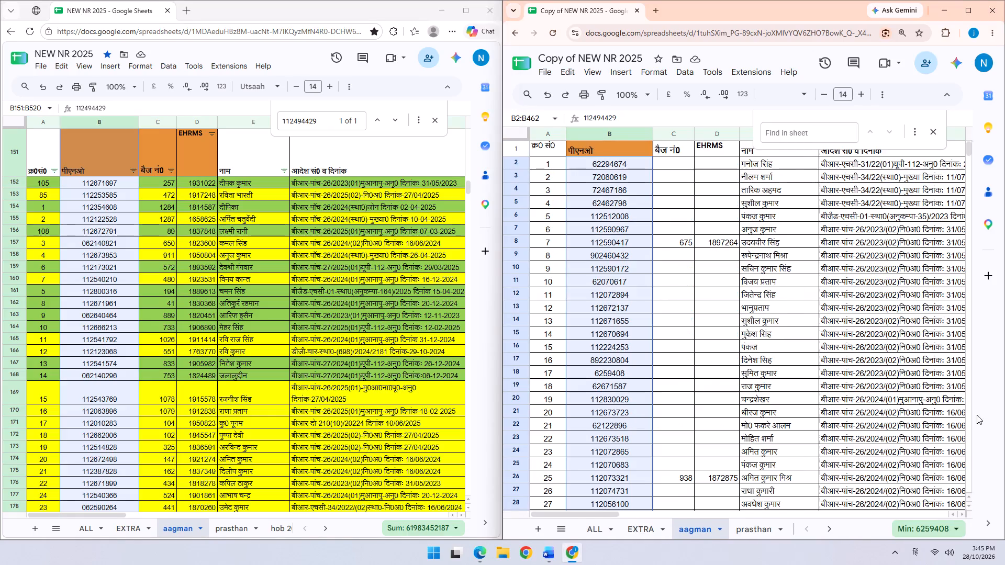
{"action": "left_click", "coordinate": [961, 527]}
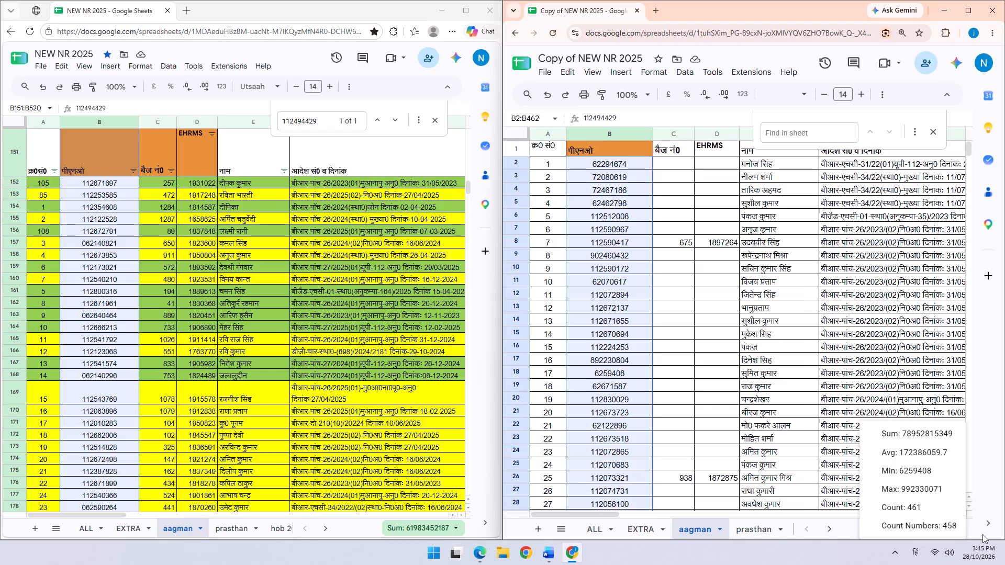
{"action": "left_click", "coordinate": [807, 555]}
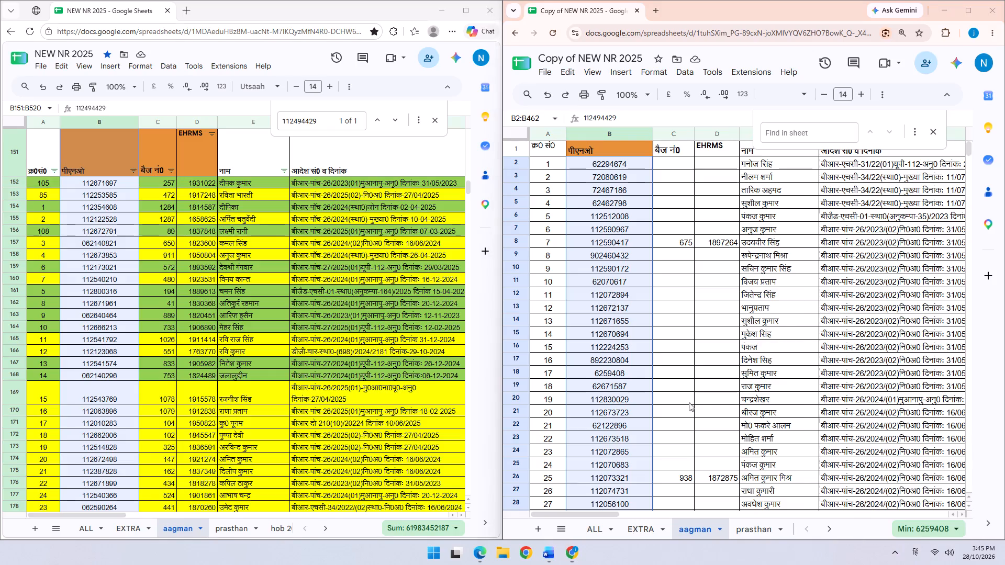
{"action": "scroll", "coordinate": [578, 202], "scroll_direction": "up", "scroll_amount": 3}
{"action": "left_click", "coordinate": [611, 160]}
{"action": "key", "text": "ctrl+shift+Down"}
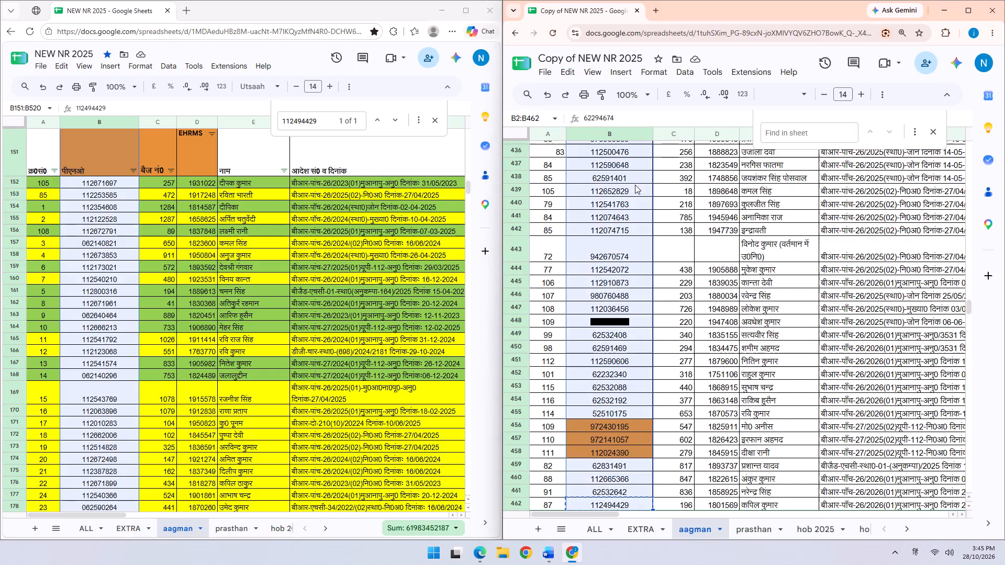
{"action": "scroll", "coordinate": [645, 216], "scroll_direction": "down", "scroll_amount": 2}
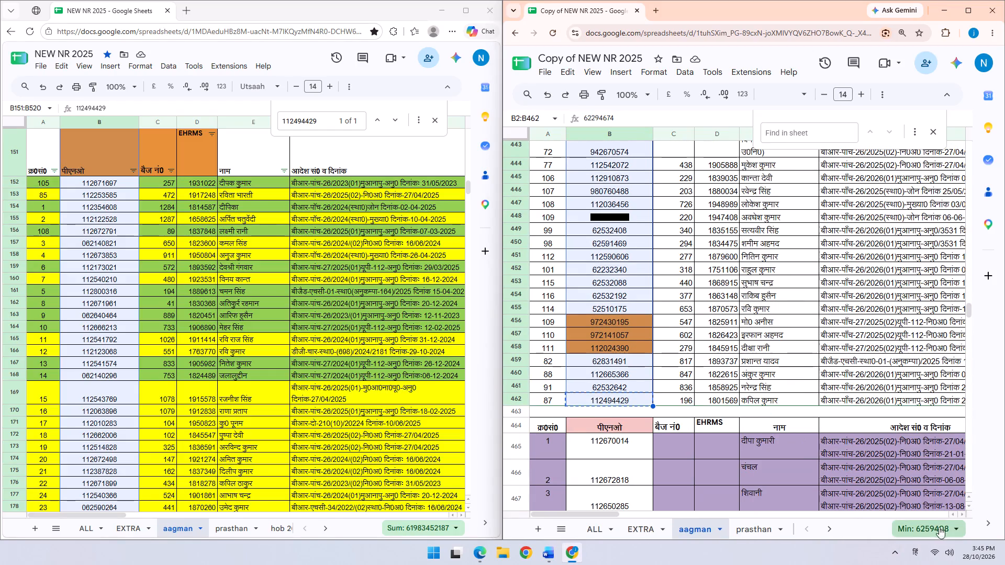
{"action": "left_click", "coordinate": [966, 530]}
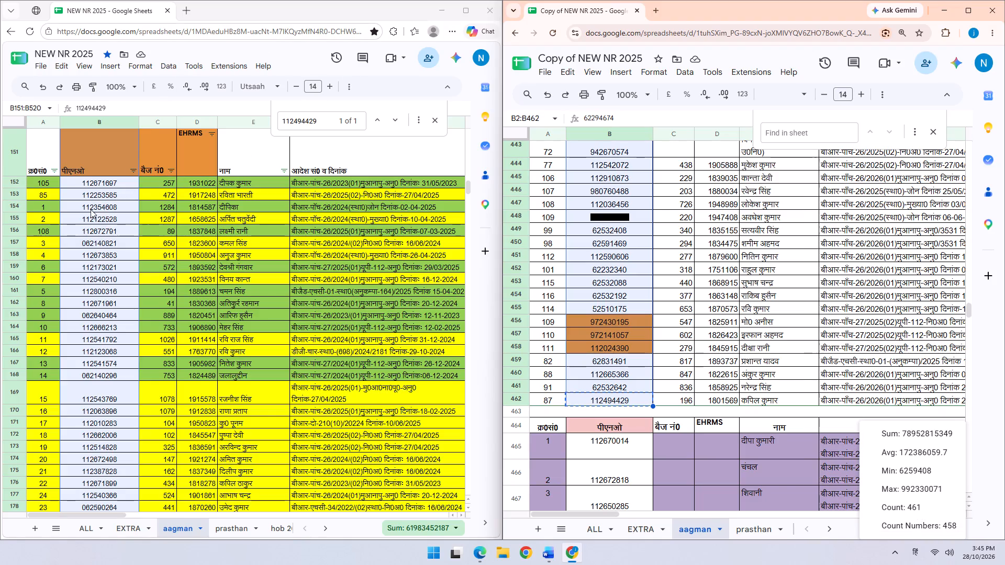
Count the column B पीएनओ entries in NEW NR 2025's aagman sheet from row 152 down to row 560.
{"action": "left_click", "coordinate": [94, 185]}
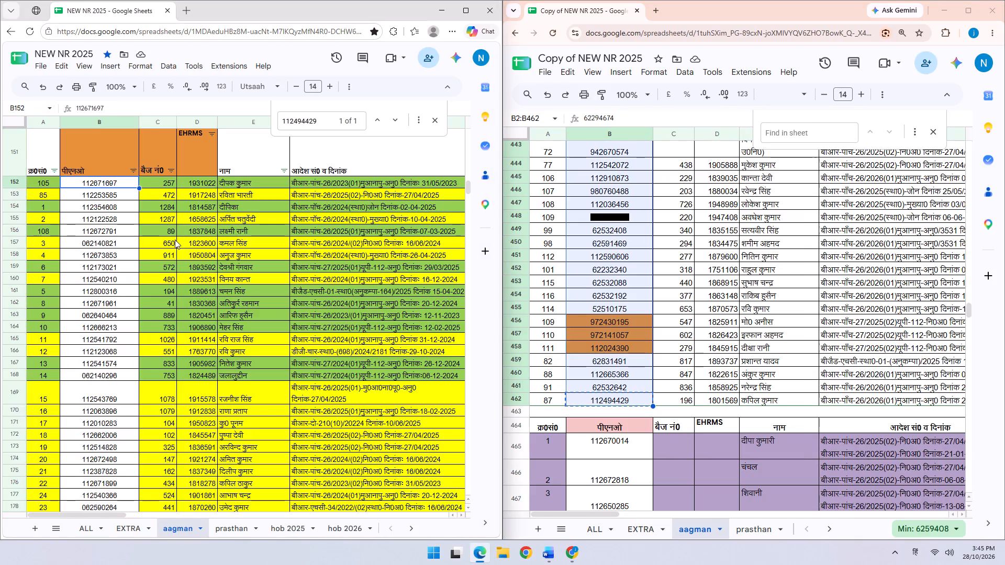
{"action": "scroll", "coordinate": [119, 223], "scroll_direction": "down", "scroll_amount": 1}
{"action": "scroll", "coordinate": [116, 225], "scroll_direction": "up", "scroll_amount": 2}
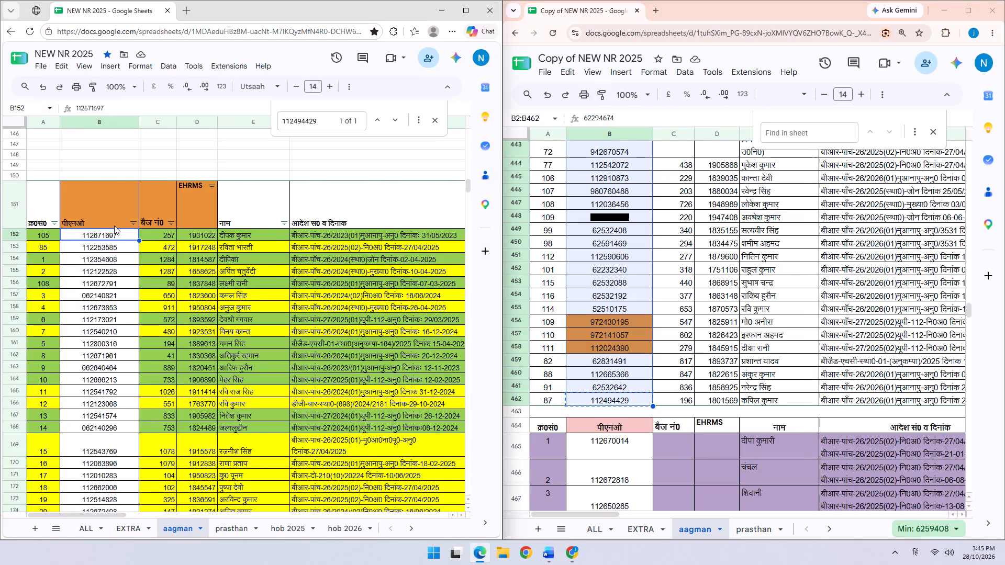
{"action": "key", "text": "ctrl+shift+Down"}
{"action": "scroll", "coordinate": [115, 272], "scroll_direction": "down", "scroll_amount": 3}
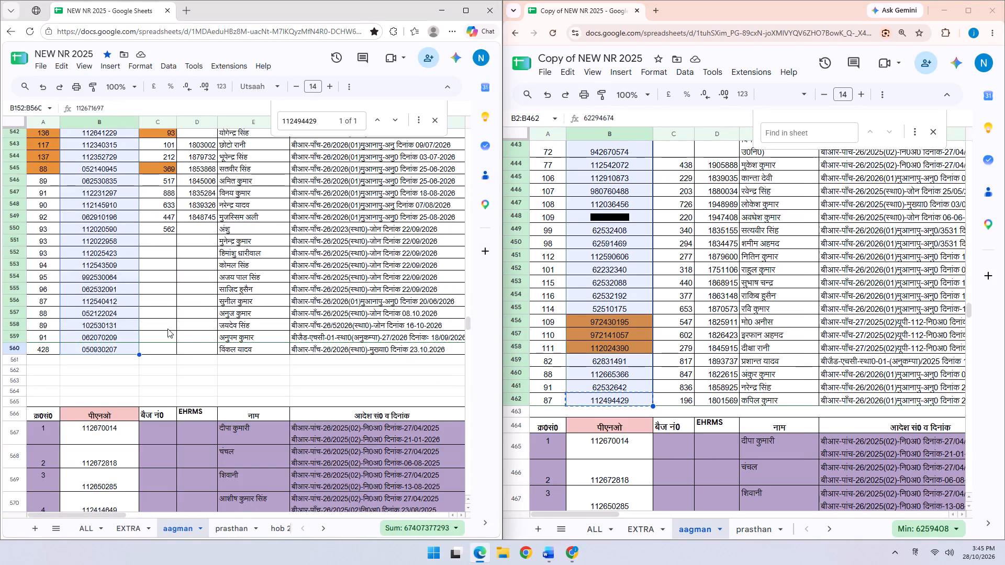
{"action": "left_click", "coordinate": [454, 531]}
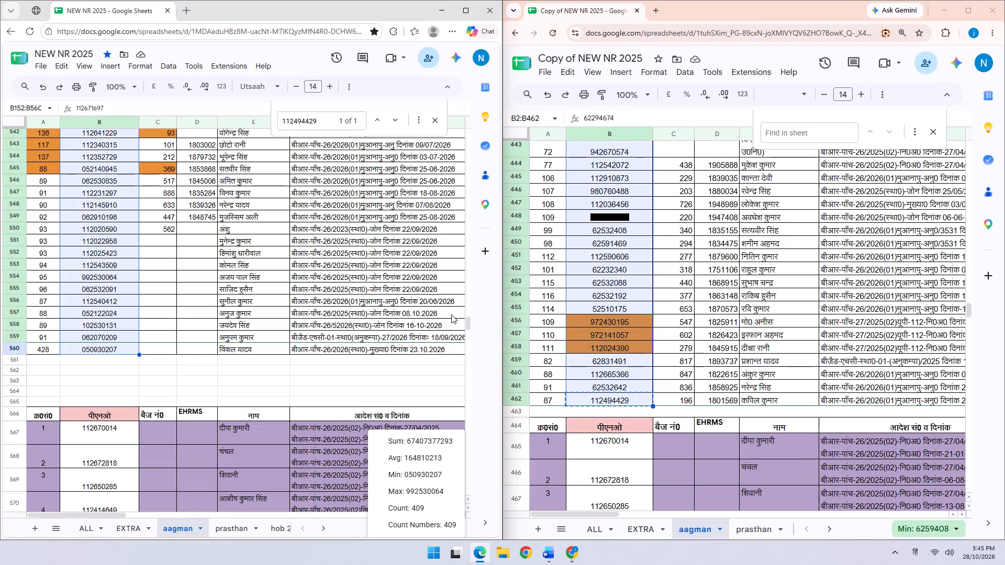
Copy the पीएनओ from row 462 of the copy's aagman sheet and find it in NEW NR 2025's aagman sheet.
{"action": "left_click", "coordinate": [630, 399]}
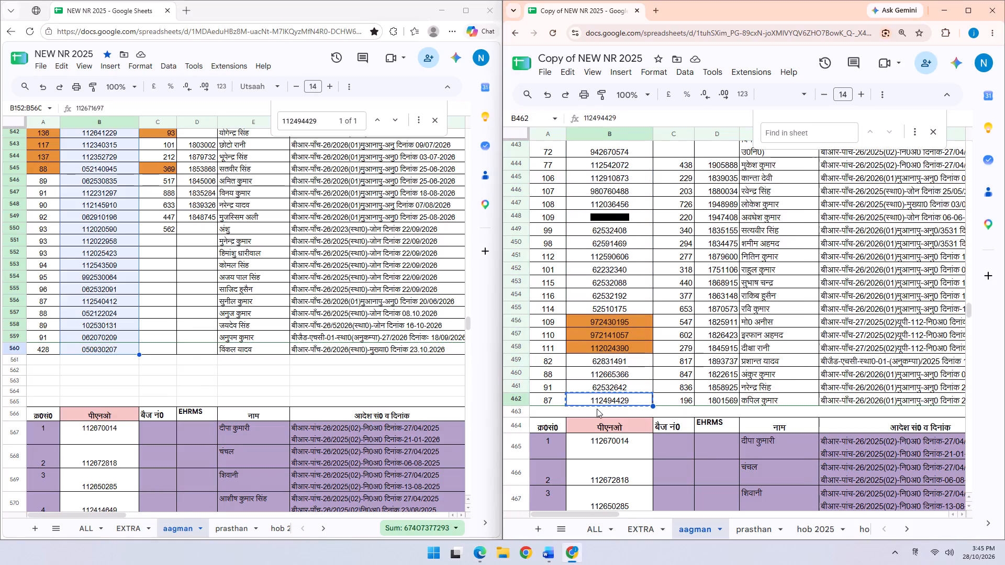
{"action": "key", "text": "ctrl+c"}
{"action": "left_click", "coordinate": [346, 271]}
{"action": "key", "text": "ctrl+f"}
{"action": "key", "text": "ctrl+v"}
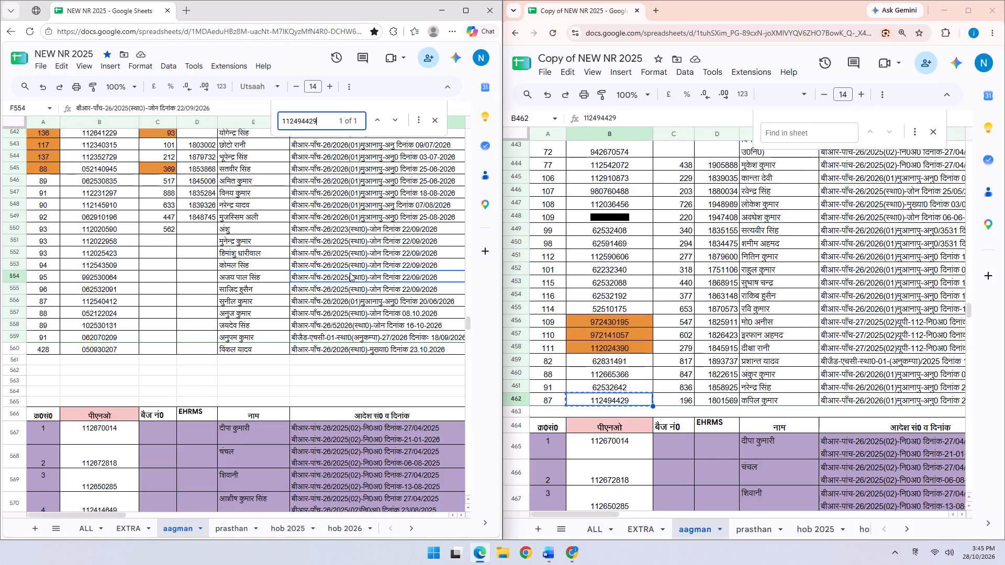
{"action": "key", "text": "Return"}
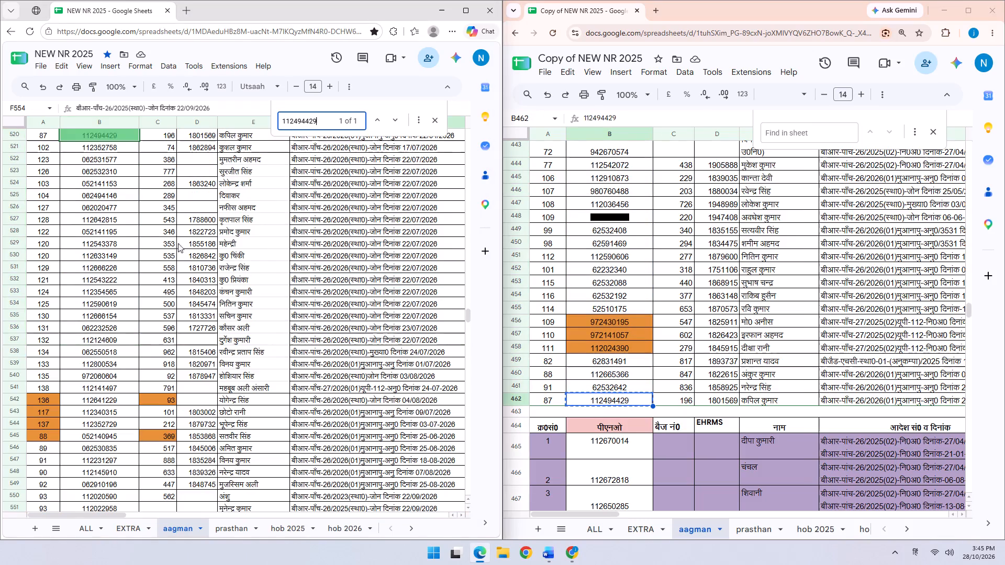
Go along row 520 of NEW NR 2025's aagman sheet to column J and check the matched record's date.
{"action": "scroll", "coordinate": [68, 226], "scroll_direction": "up", "scroll_amount": 2}
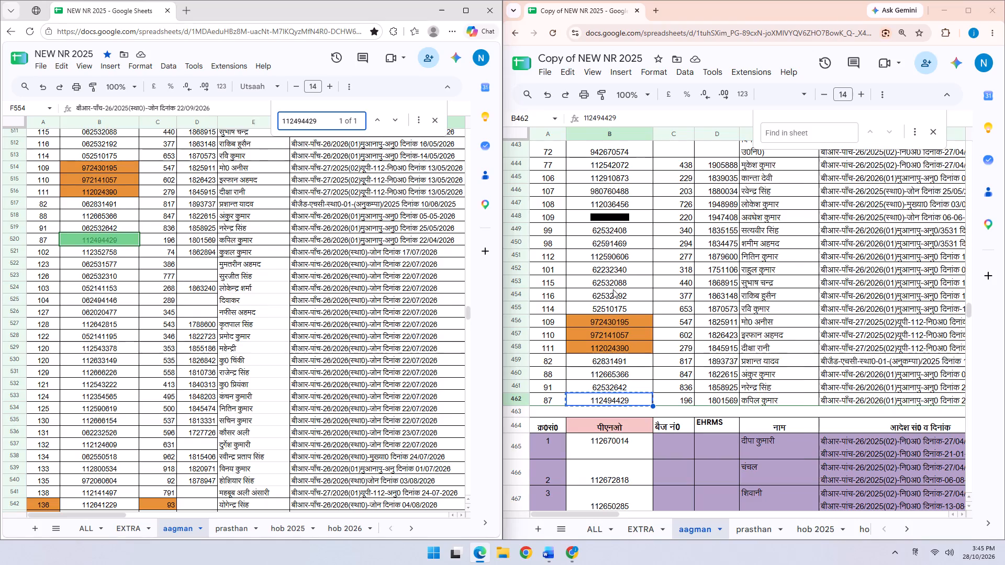
{"action": "scroll", "coordinate": [526, 313], "scroll_direction": "up", "scroll_amount": 1}
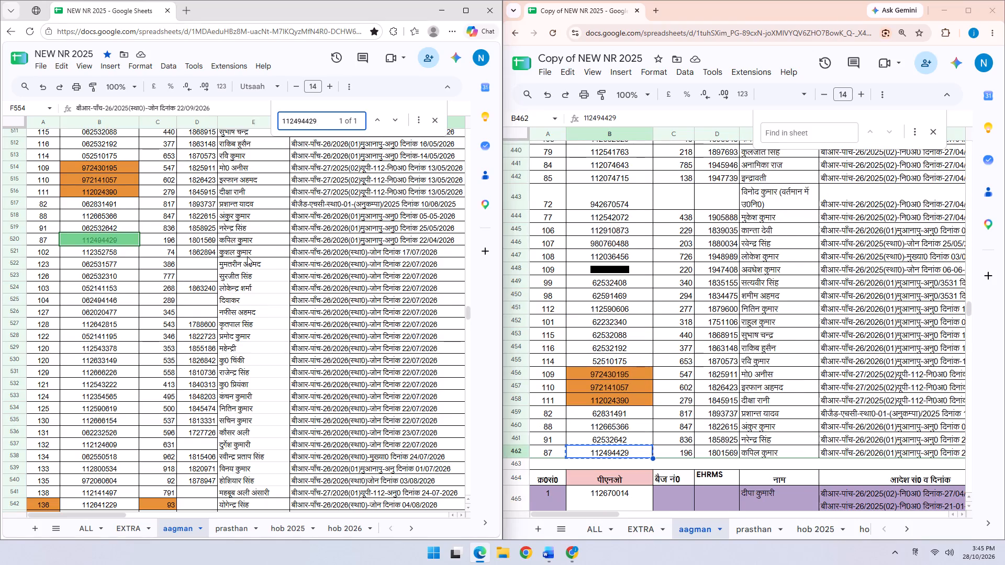
{"action": "left_click", "coordinate": [253, 240]}
{"action": "key", "text": "Tab"}
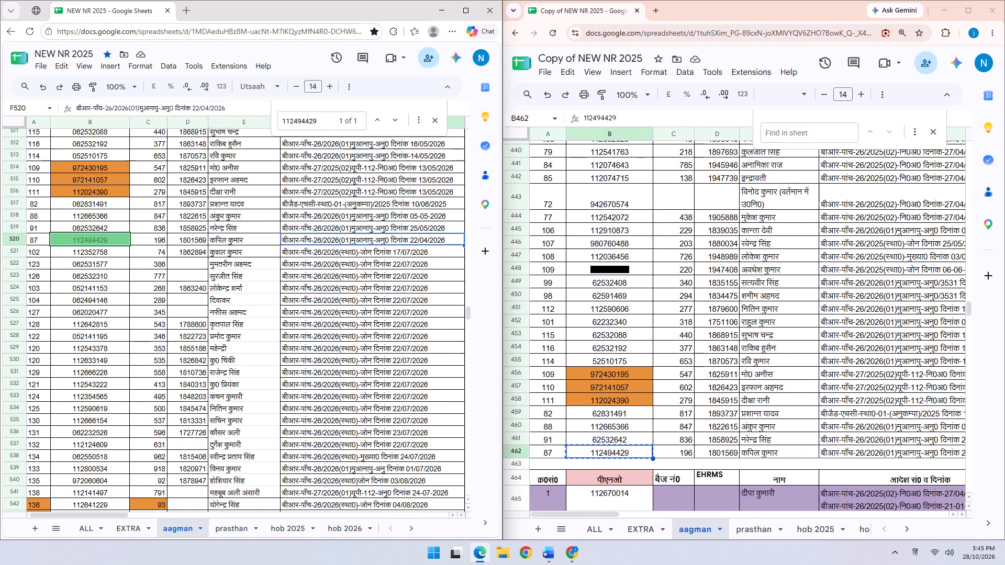
{"action": "key", "text": "Tab"}
{"action": "key", "text": "Tab"}
{"action": "key", "text": "Tab"}
{"action": "key", "text": "Tab"}
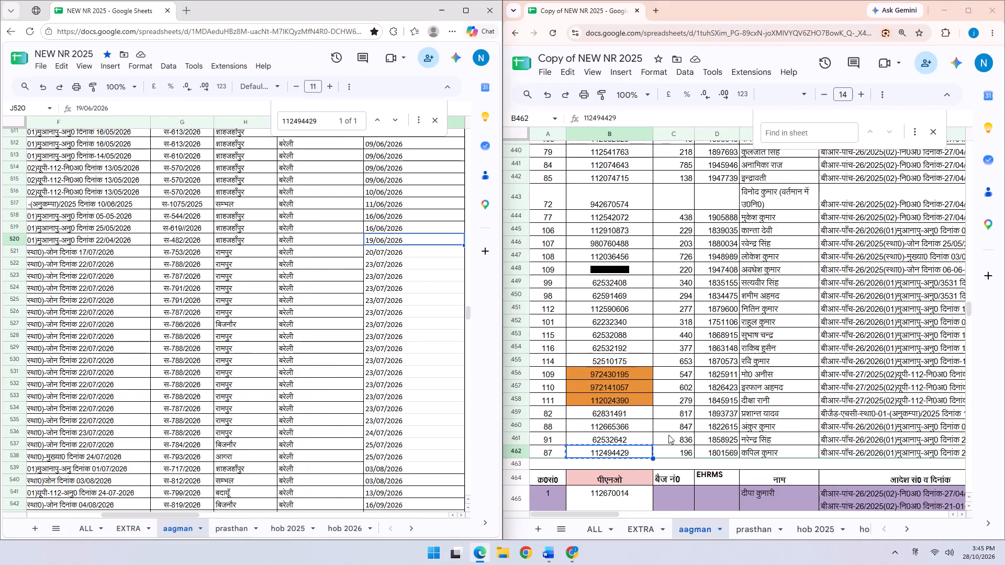
Check the column J date of the copy's row 462 record and the dates in the rows above, up to row 459.
{"action": "left_click", "coordinate": [619, 454]}
{"action": "key", "text": "Tab"}
{"action": "key", "text": "Tab"}
{"action": "key", "text": "Tab"}
{"action": "key", "text": "Tab"}
{"action": "key", "text": "Tab"}
{"action": "key", "text": "Tab"}
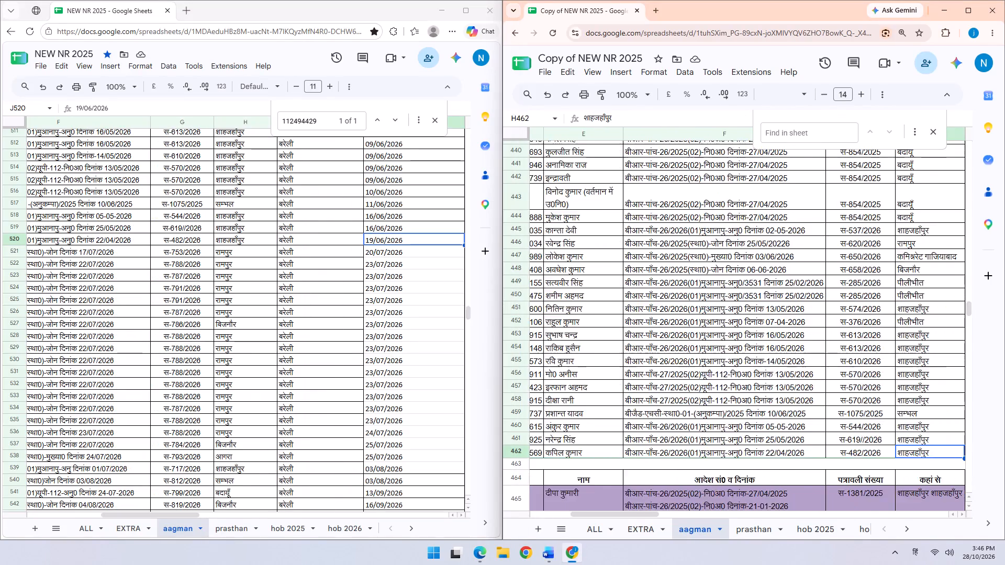
{"action": "key", "text": "Tab"}
{"action": "key", "text": "Tab"}
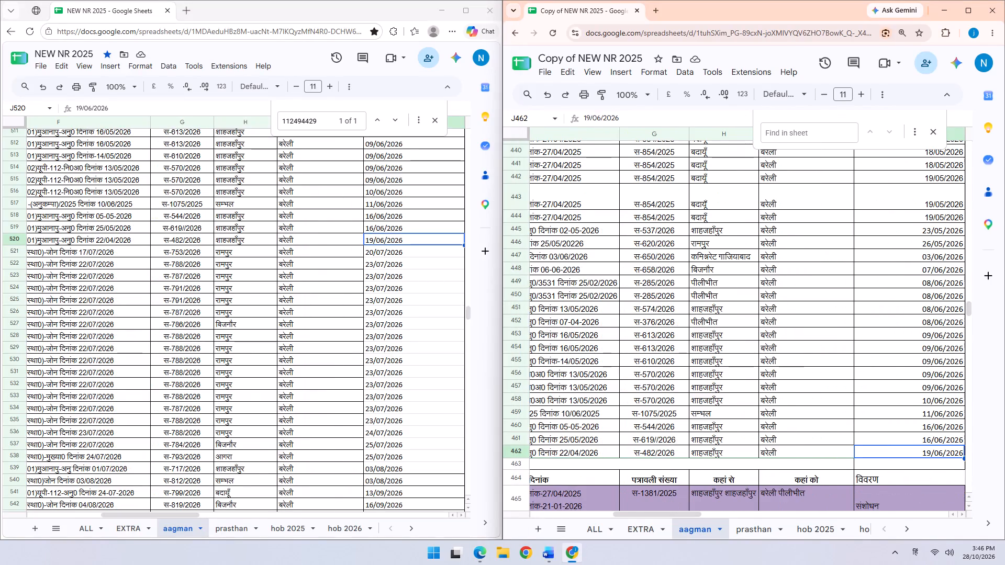
{"action": "key", "text": "Tab"}
{"action": "key", "text": "Up"}
{"action": "key", "text": "Left"}
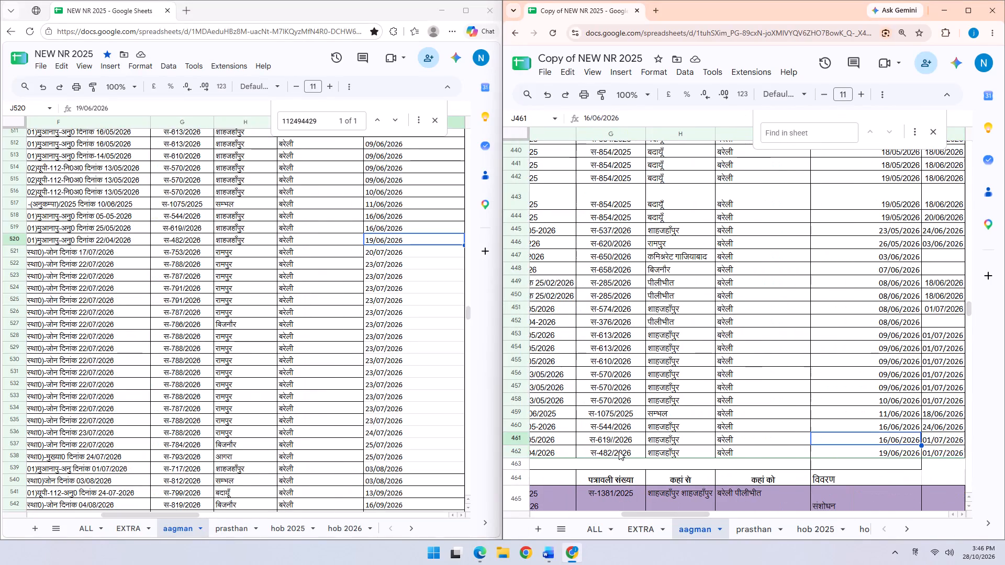
{"action": "key", "text": "Up"}
{"action": "key", "text": "Up"}
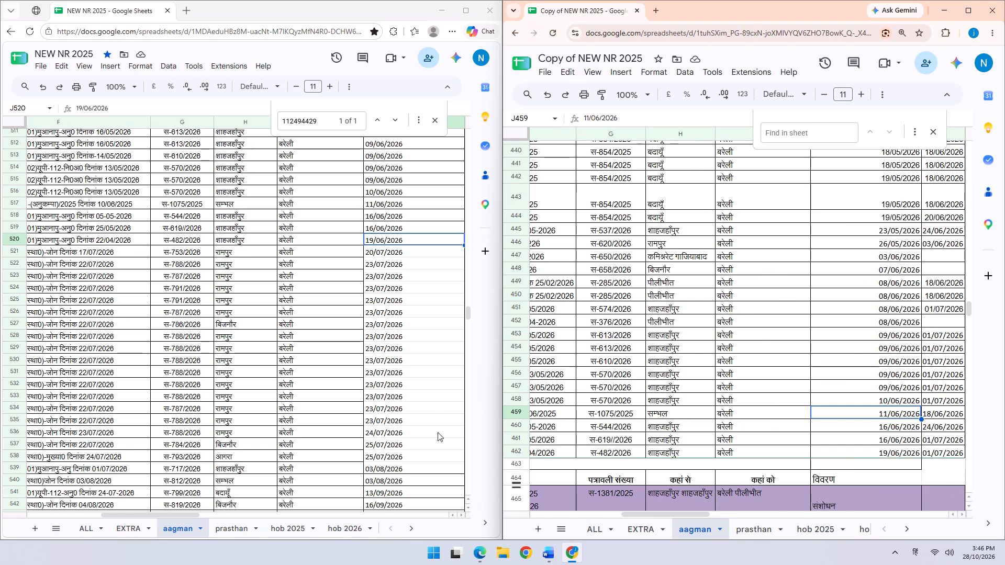
Examine the column J dates in NEW NR 2025's aagman block, below row 520 to the block's end and back above it.
{"action": "scroll", "coordinate": [415, 328], "scroll_direction": "down", "scroll_amount": 6}
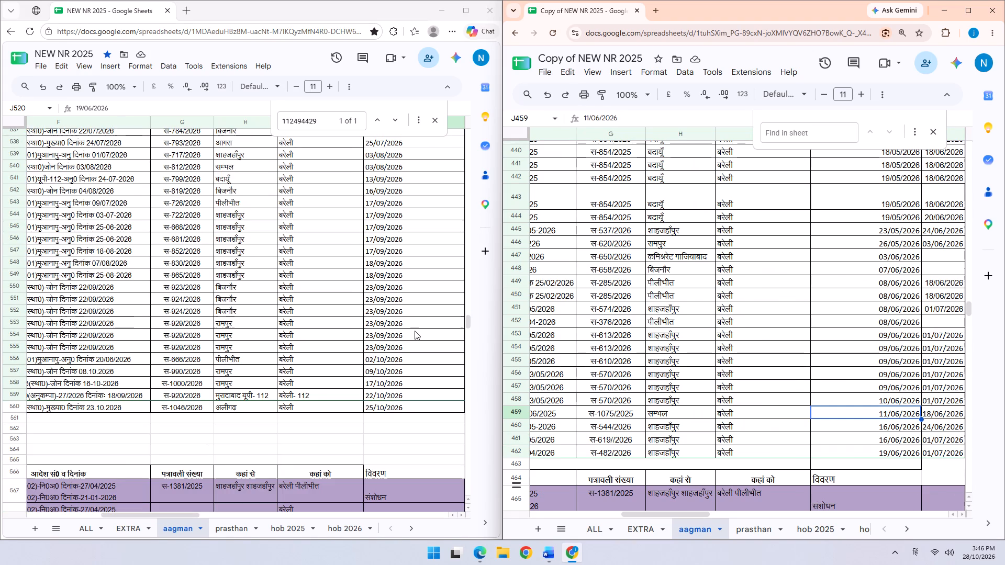
{"action": "scroll", "coordinate": [420, 326], "scroll_direction": "down", "scroll_amount": 2}
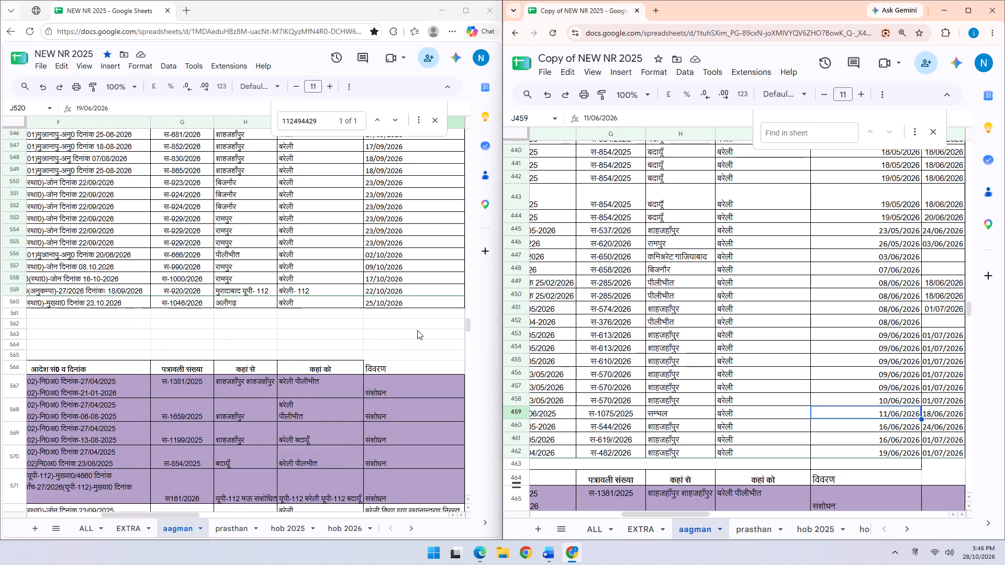
{"action": "scroll", "coordinate": [383, 309], "scroll_direction": "up", "scroll_amount": 16}
{"action": "scroll", "coordinate": [383, 309], "scroll_direction": "up", "scroll_amount": 5}
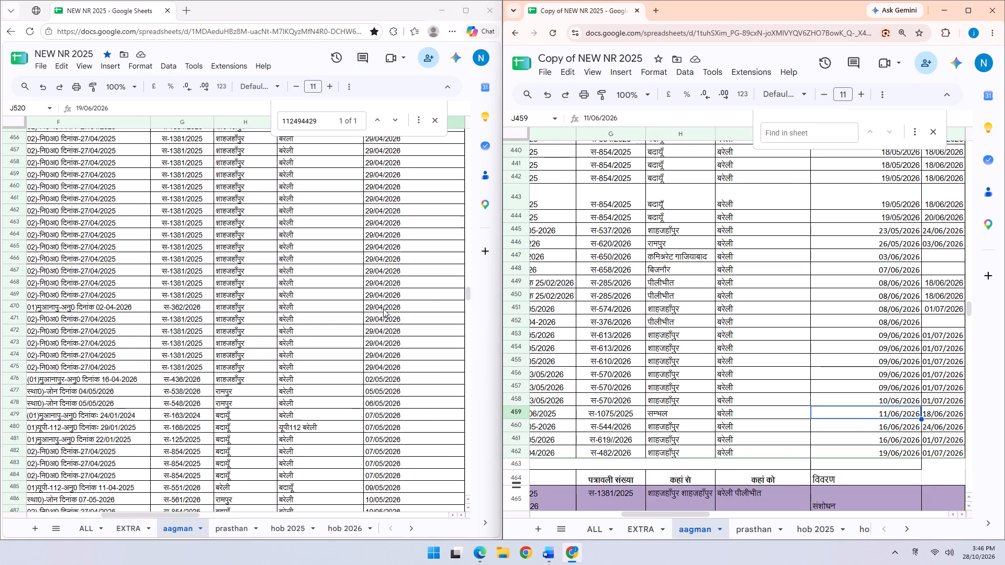
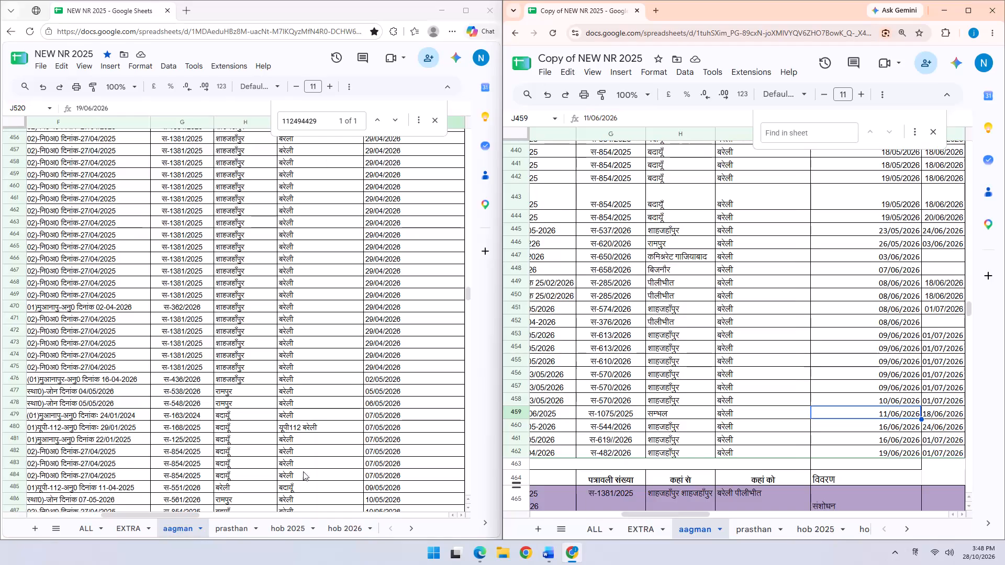
{"action": "left_click_drag", "start_coordinate": [656, 513], "coordinate": [668, 514]}
{"action": "scroll", "coordinate": [379, 466], "scroll_direction": "down", "scroll_amount": 2}
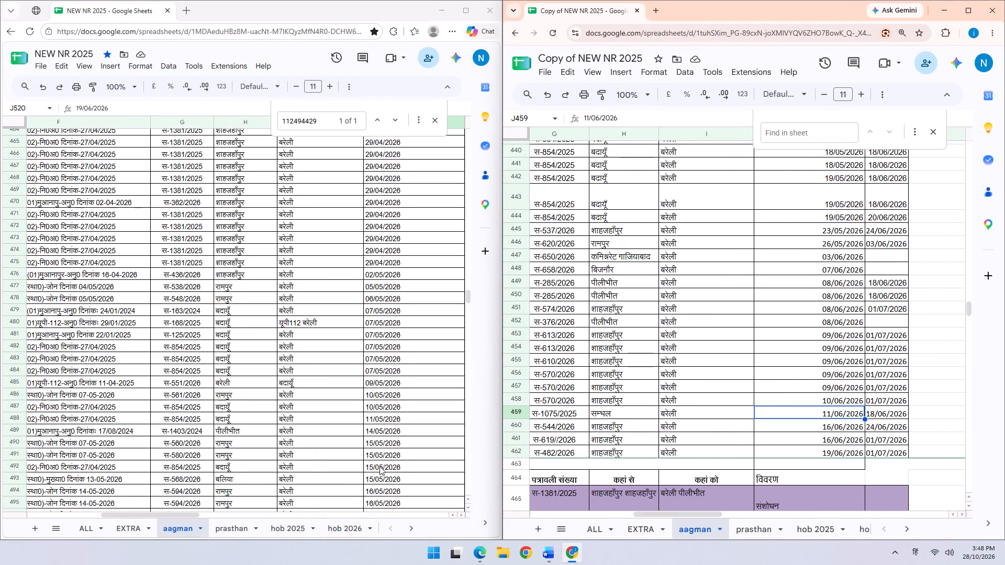
{"action": "scroll", "coordinate": [379, 466], "scroll_direction": "down", "scroll_amount": 15}
{"action": "scroll", "coordinate": [407, 480], "scroll_direction": "up", "scroll_amount": 20}
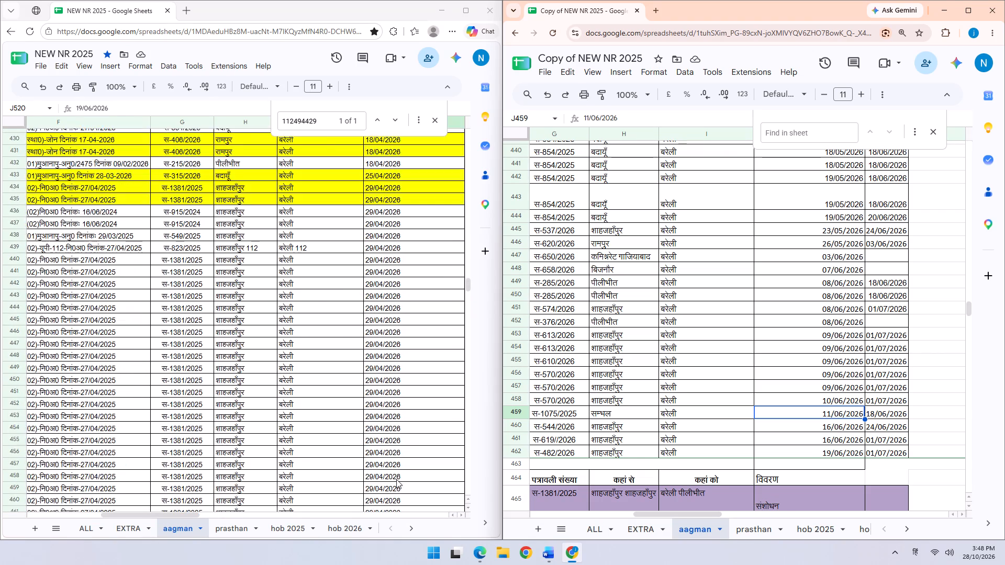
{"action": "scroll", "coordinate": [396, 479], "scroll_direction": "up", "scroll_amount": 17}
{"action": "scroll", "coordinate": [394, 479], "scroll_direction": "down", "scroll_amount": 1}
{"action": "scroll", "coordinate": [394, 479], "scroll_direction": "up", "scroll_amount": 20}
{"action": "scroll", "coordinate": [394, 479], "scroll_direction": "up", "scroll_amount": 2}
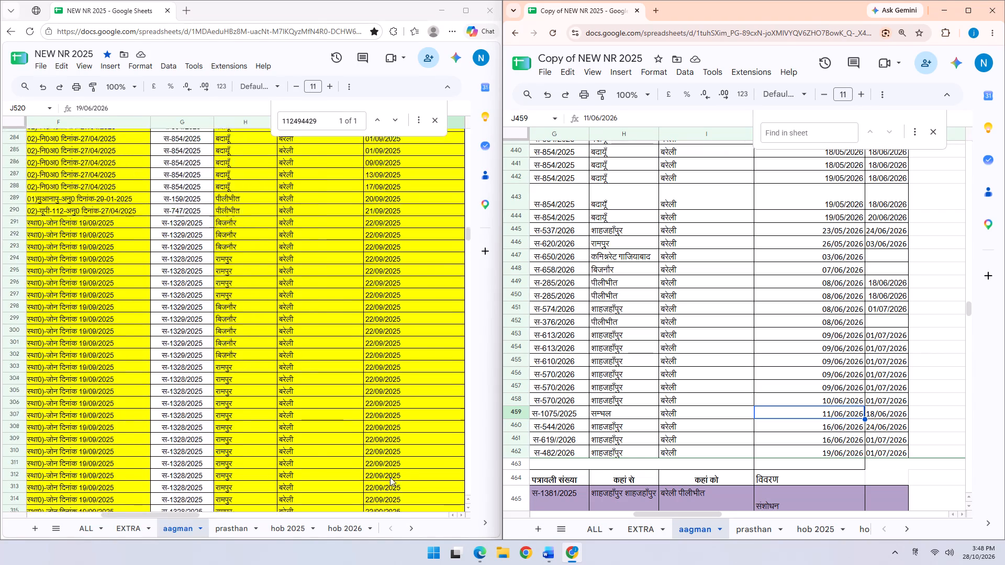
{"action": "scroll", "coordinate": [390, 477], "scroll_direction": "up", "scroll_amount": 20}
{"action": "scroll", "coordinate": [390, 477], "scroll_direction": "up", "scroll_amount": 18}
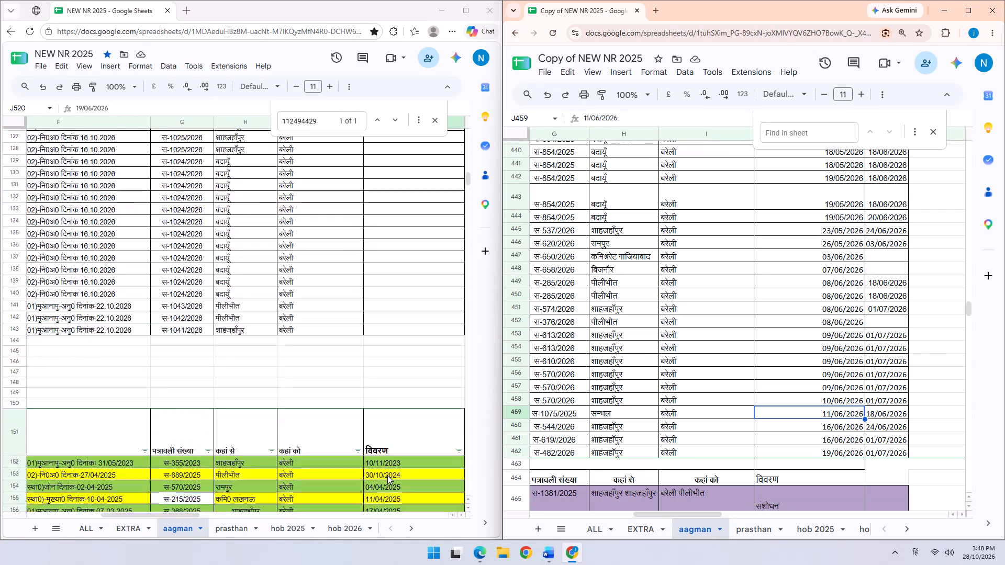
{"action": "scroll", "coordinate": [387, 475], "scroll_direction": "up", "scroll_amount": 2}
{"action": "scroll", "coordinate": [387, 475], "scroll_direction": "down", "scroll_amount": 6}
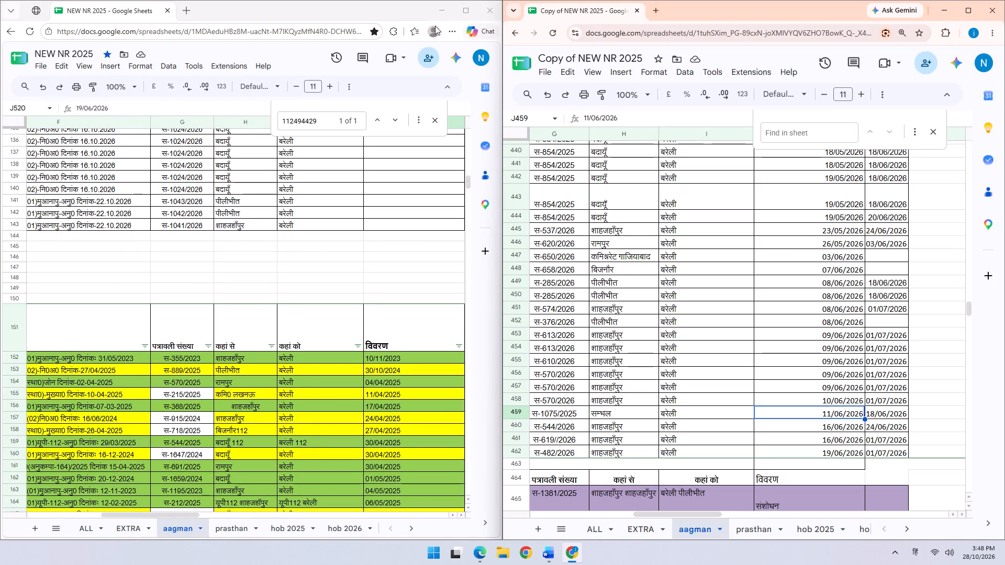
{"action": "left_click", "coordinate": [464, 14]}
{"action": "left_click_drag", "start_coordinate": [512, 515], "coordinate": [321, 530]}
{"action": "left_click_drag", "start_coordinate": [31, 322], "coordinate": [821, 361]}
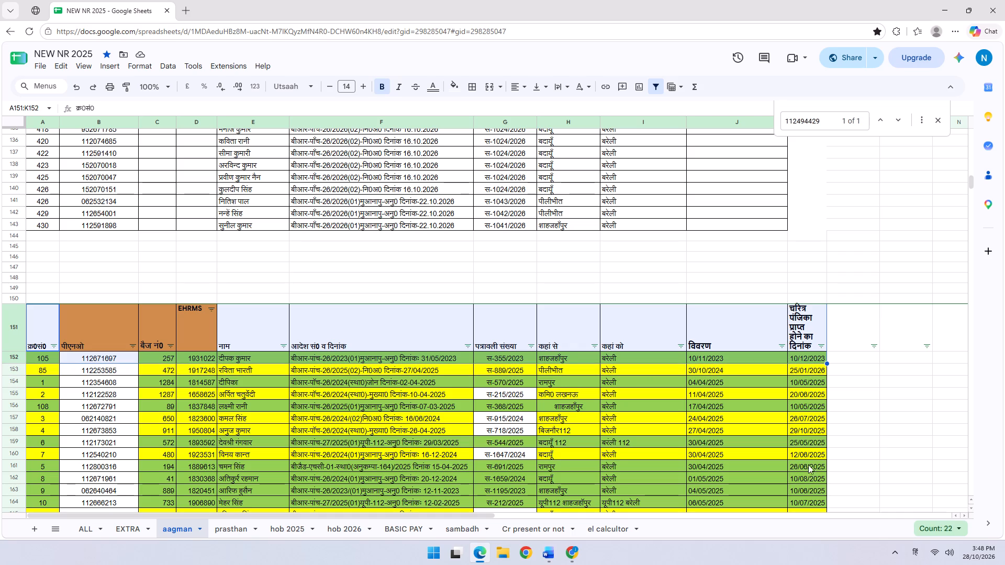
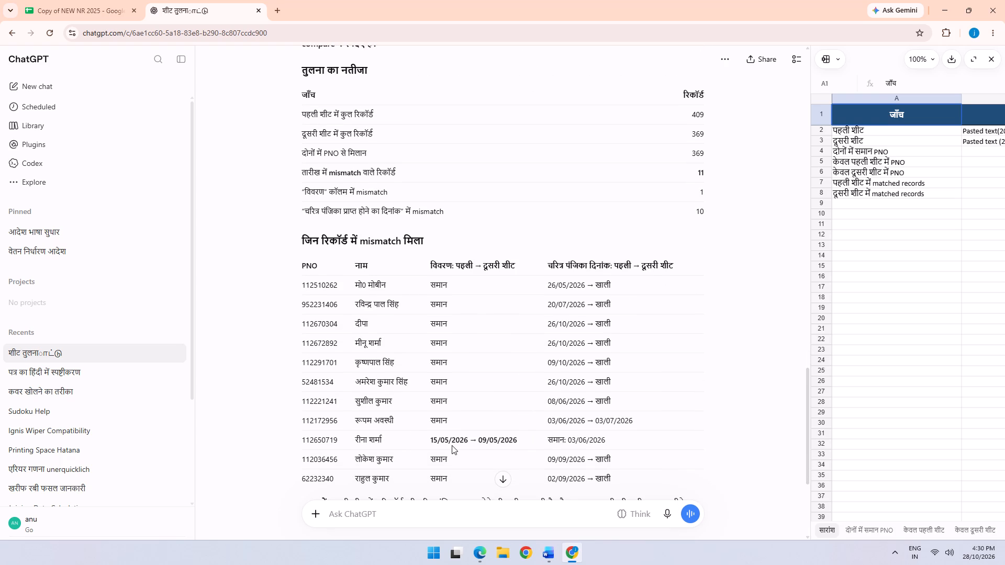
{"action": "scroll", "coordinate": [451, 450], "scroll_direction": "down", "scroll_amount": 3}
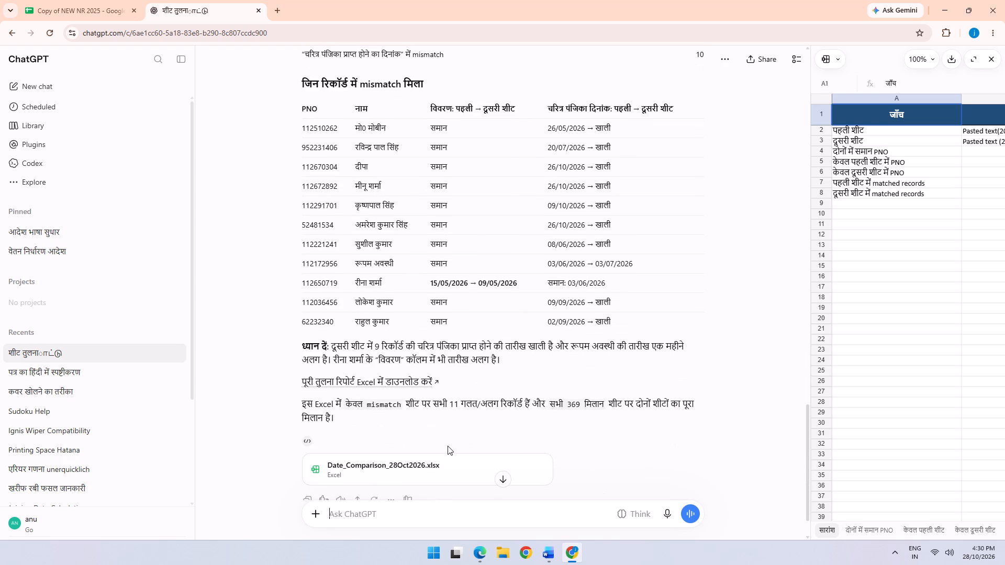
{"action": "scroll", "coordinate": [448, 446], "scroll_direction": "down", "scroll_amount": 1}
{"action": "scroll", "coordinate": [545, 331], "scroll_direction": "down", "scroll_amount": 1}
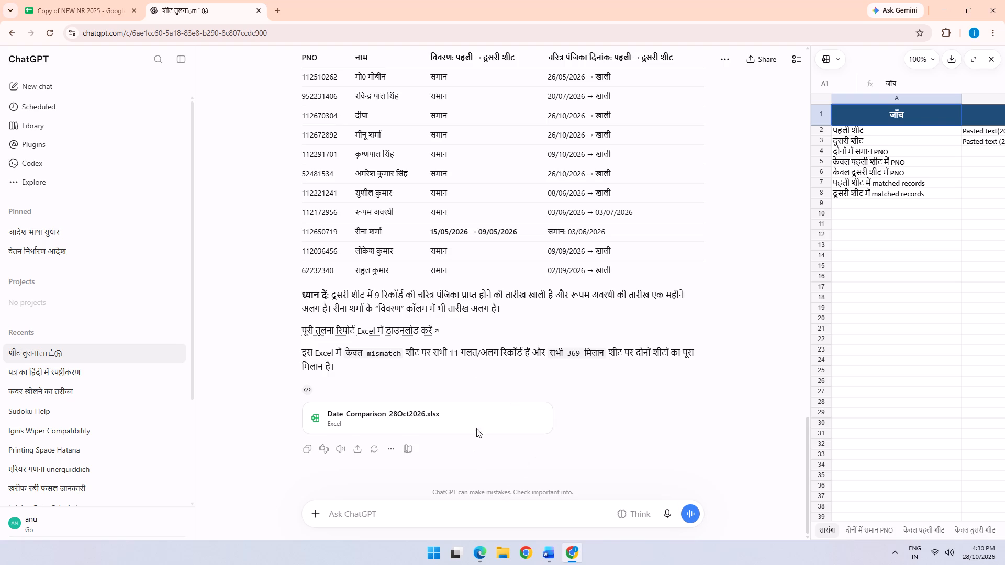
{"action": "scroll", "coordinate": [505, 409], "scroll_direction": "down", "scroll_amount": 2}
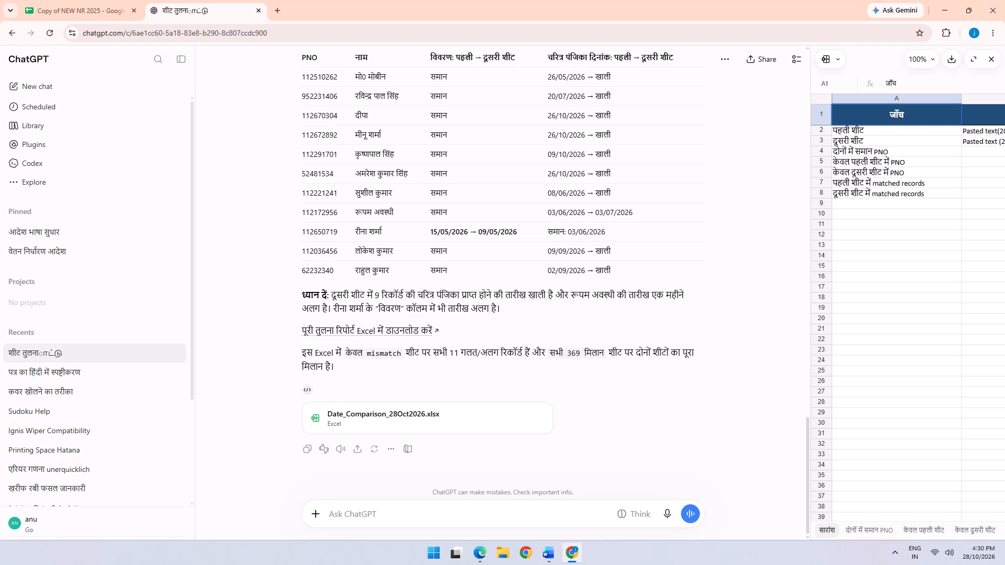
{"action": "left_click", "coordinate": [376, 514]}
Close the open Chrome, Edge and Word windows without saving the changes to the PHQ Permission document.
{"action": "left_click", "coordinate": [1004, 0]}
{"action": "left_click", "coordinate": [1004, 0]}
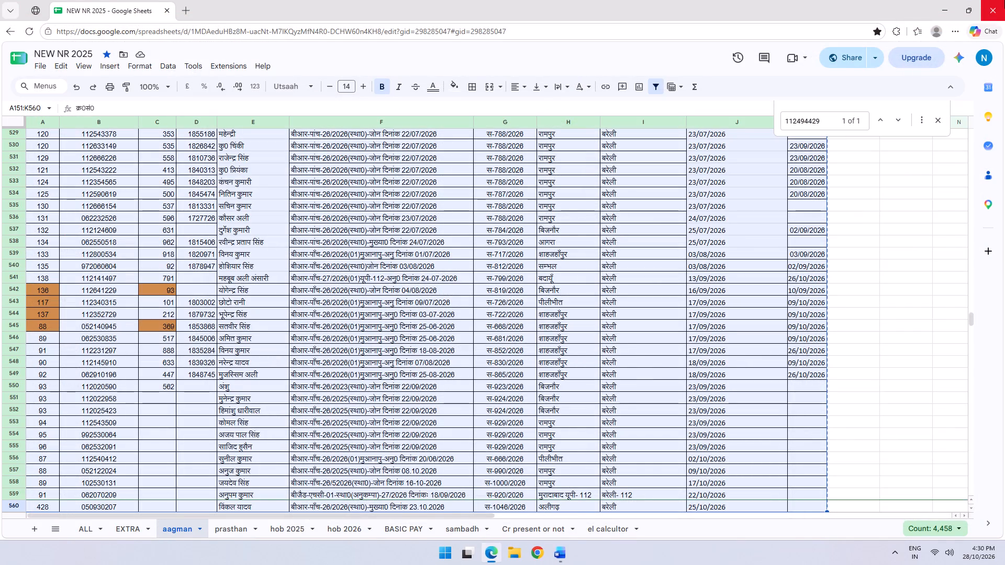
{"action": "left_click", "coordinate": [1004, 0]}
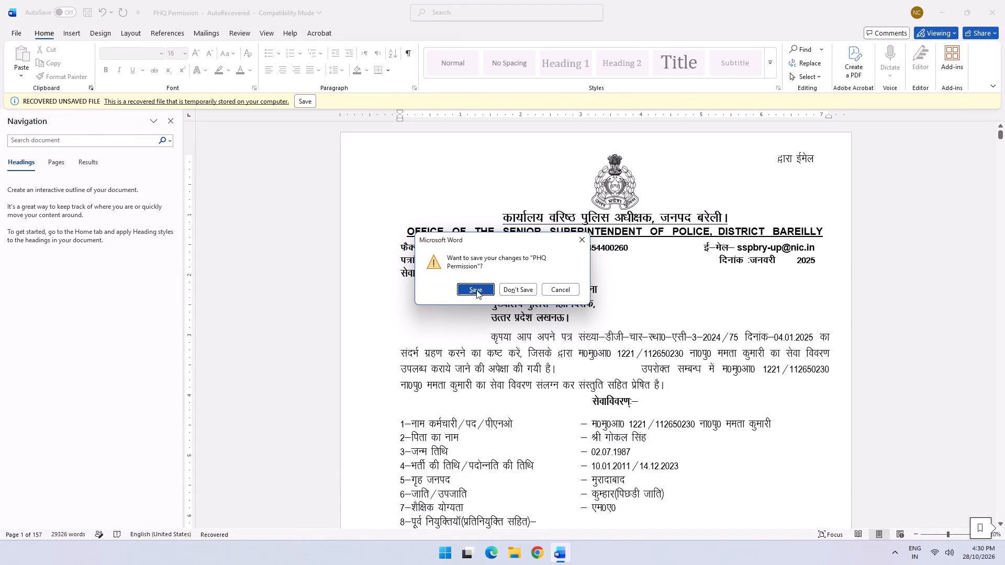
{"action": "left_click", "coordinate": [515, 291]}
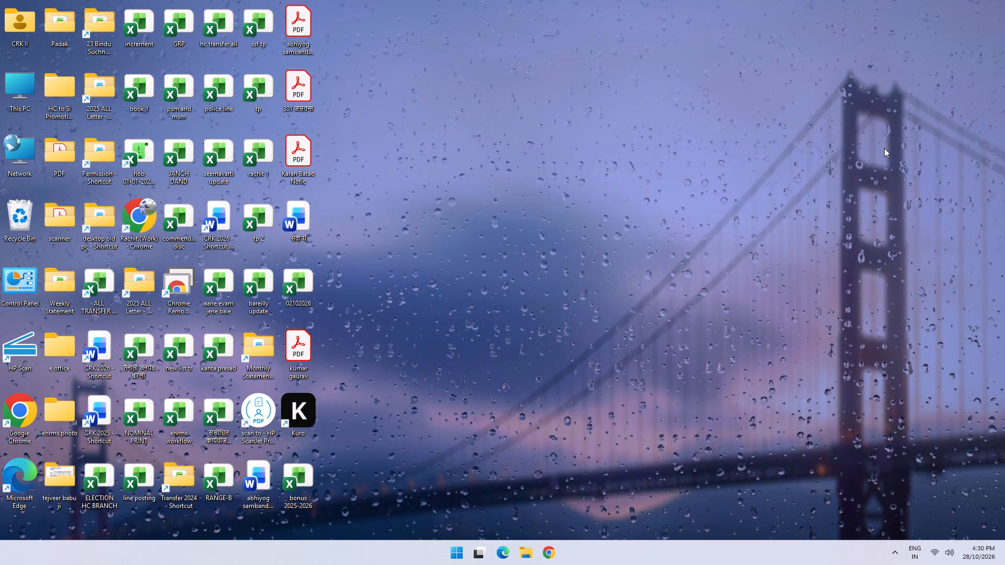
Bring up the Shut Down Windows dialog from the desktop to turn off the PC.
{"action": "key", "text": "alt+F4"}
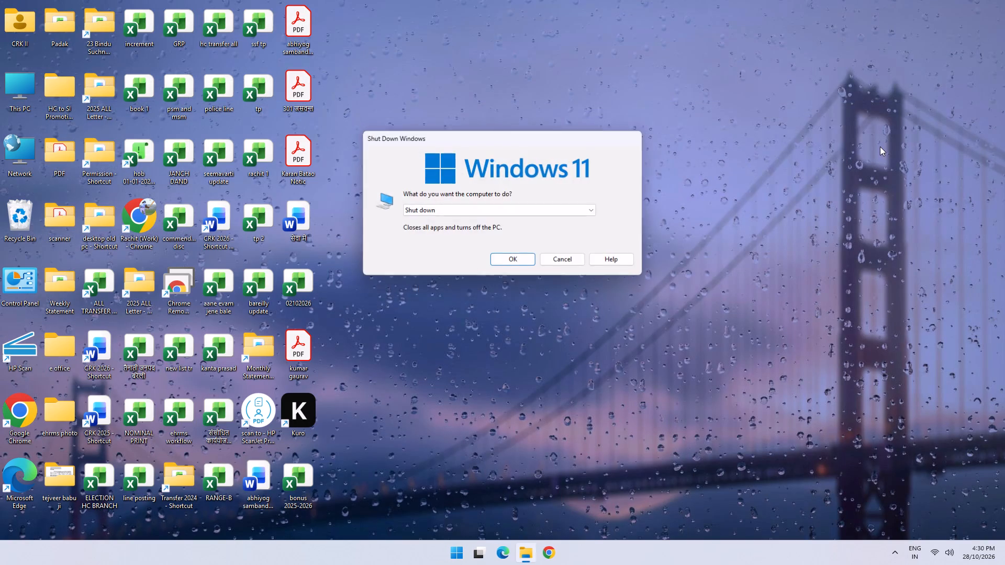